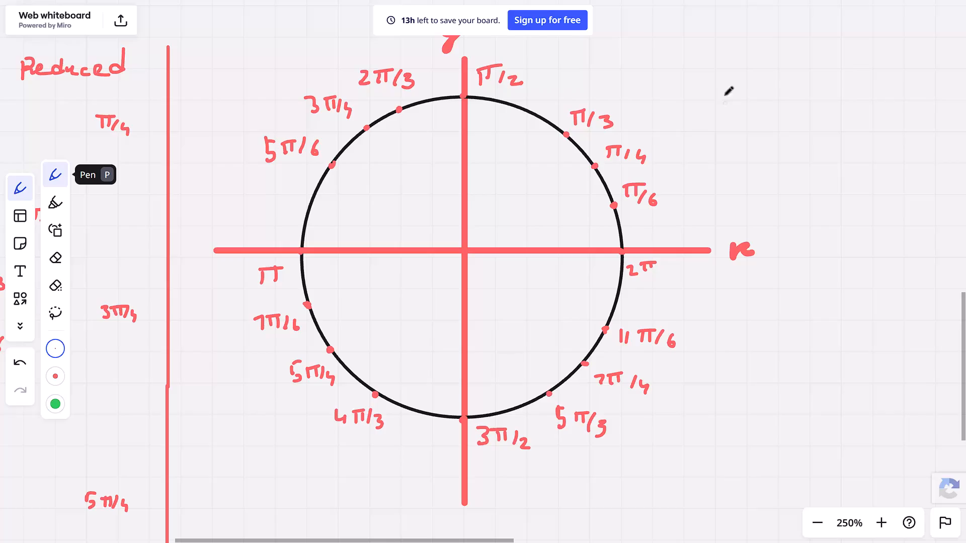
# Handwrite "Large : √3/2" in the empty space beside the unit circle, level with π/2.
pyautogui.moveTo(725, 83); pyautogui.dragTo(720, 97)
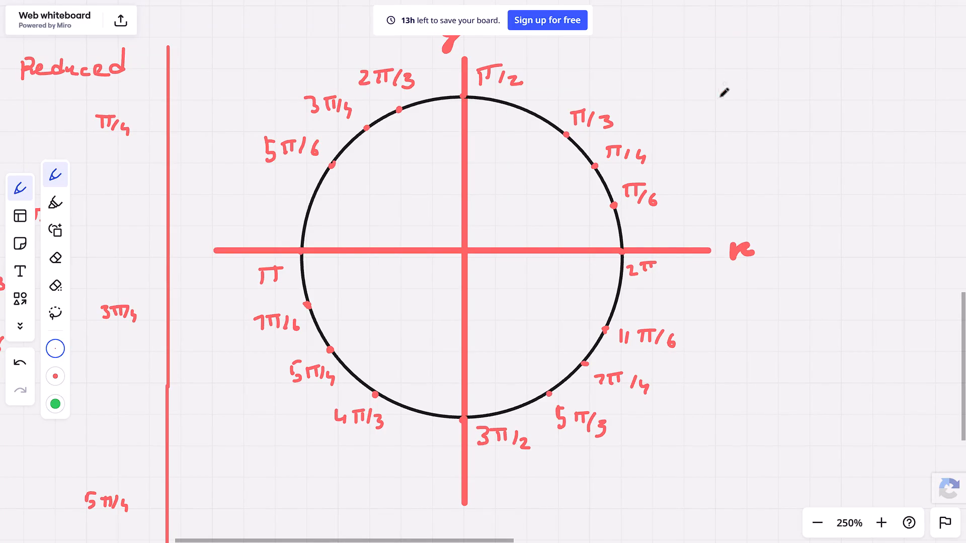
pyautogui.moveTo(720, 97); pyautogui.dragTo(732, 99)
pyautogui.moveTo(739, 92); pyautogui.dragTo(751, 97)
pyautogui.moveTo(756, 89); pyautogui.dragTo(762, 89)
pyautogui.moveTo(774, 88); pyautogui.dragTo(764, 106)
pyautogui.moveTo(773, 89); pyautogui.dragTo(773, 95)
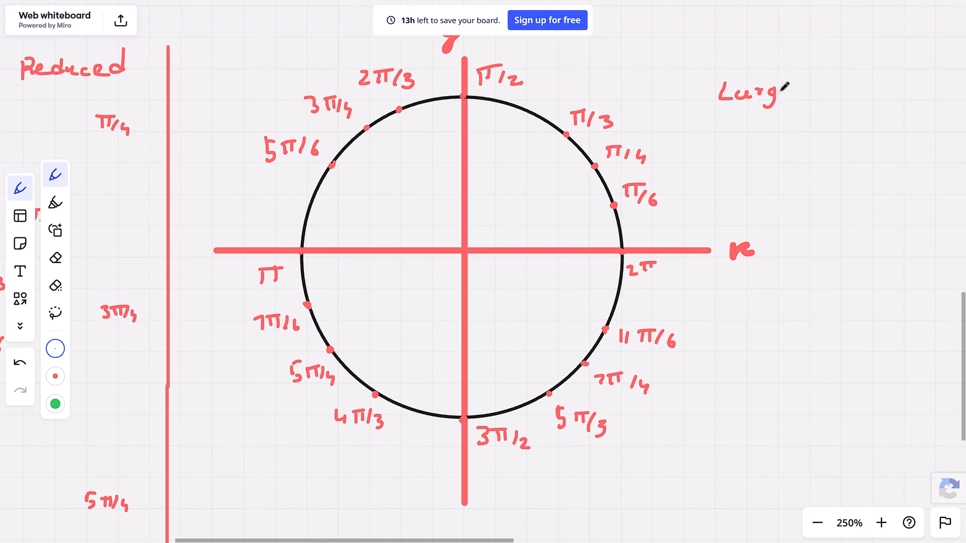
pyautogui.click(782, 91)
pyautogui.moveTo(752, 97); pyautogui.dragTo(684, 109, button='middle')
pyautogui.moveTo(724, 104); pyautogui.dragTo(738, 103)
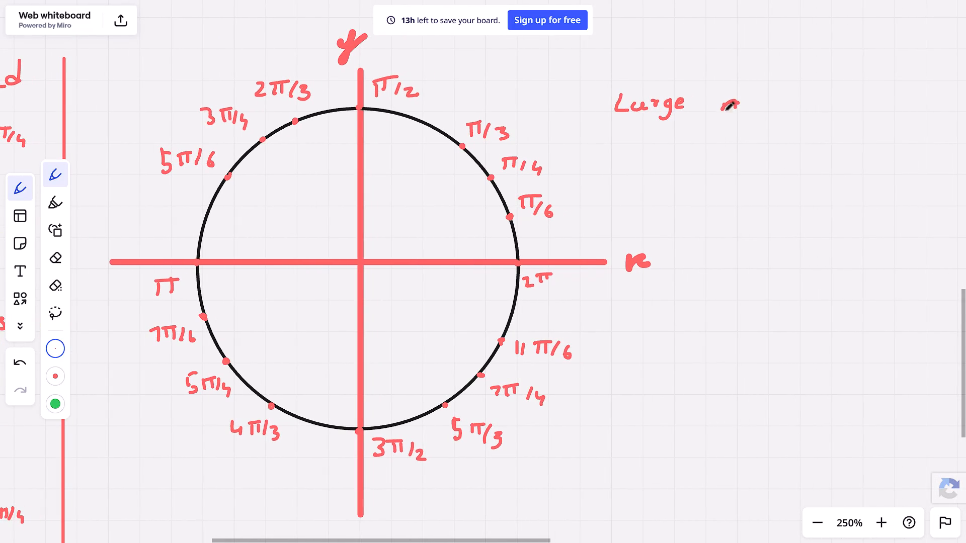
pyautogui.hotkey('ctrl', 'z')
pyautogui.moveTo(703, 102); pyautogui.dragTo(703, 107)
pyautogui.click(704, 112)
pyautogui.moveTo(727, 105); pyautogui.dragTo(755, 92)
pyautogui.moveTo(748, 99); pyautogui.dragTo(752, 102)
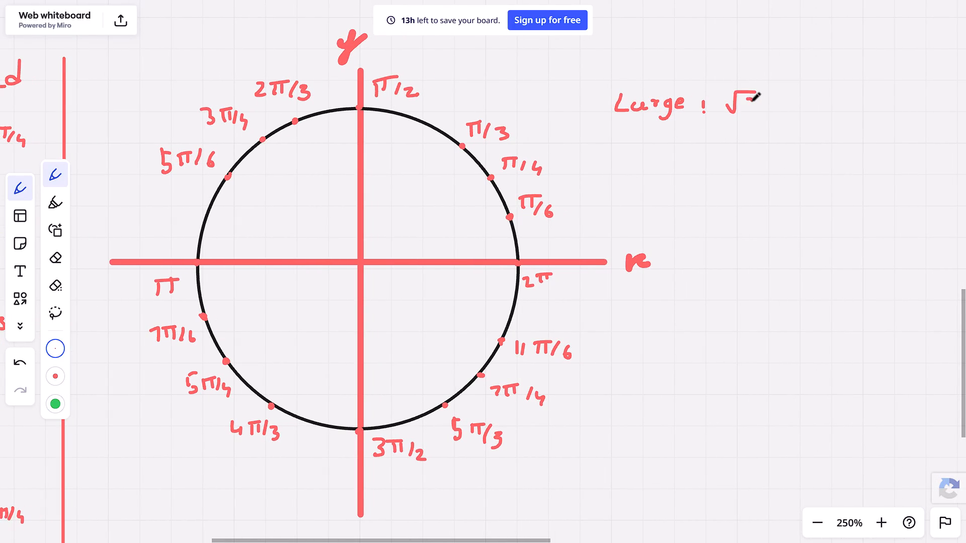
pyautogui.moveTo(752, 102); pyautogui.dragTo(749, 107)
pyautogui.keyDown('shift'); pyautogui.moveTo(741, 112); pyautogui.dragTo(765, 110); pyautogui.keyUp('shift')
pyautogui.moveTo(756, 118); pyautogui.dragTo(764, 128)
# Handwrite "Medium : √2/2" below the Large line.
pyautogui.moveTo(621, 156); pyautogui.dragTo(618, 167)
pyautogui.moveTo(621, 155); pyautogui.dragTo(626, 162)
pyautogui.moveTo(634, 154); pyautogui.dragTo(629, 161)
pyautogui.moveTo(634, 153); pyautogui.dragTo(634, 164)
pyautogui.moveTo(640, 162); pyautogui.dragTo(650, 165)
pyautogui.moveTo(661, 148); pyautogui.dragTo(664, 163)
pyautogui.click(665, 161)
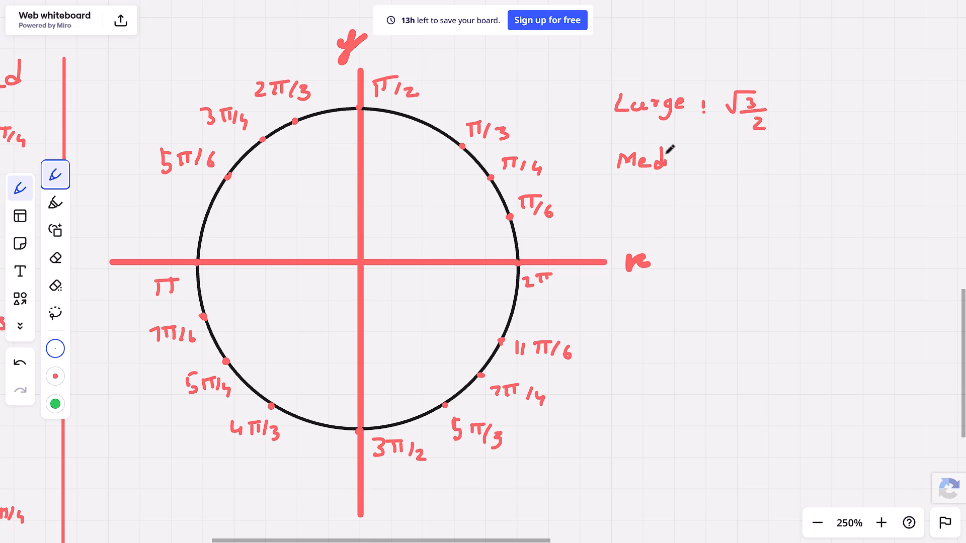
pyautogui.click(666, 153)
pyautogui.moveTo(673, 160); pyautogui.dragTo(682, 164)
pyautogui.moveTo(683, 162); pyautogui.dragTo(694, 167)
pyautogui.click(709, 161)
pyautogui.click(709, 170)
pyautogui.moveTo(730, 162); pyautogui.dragTo(738, 153)
pyautogui.moveTo(738, 153); pyautogui.dragTo(764, 151)
pyautogui.moveTo(748, 160); pyautogui.dragTo(760, 166)
pyautogui.keyDown('shift'); pyautogui.moveTo(740, 175); pyautogui.dragTo(774, 176); pyautogui.keyUp('shift')
pyautogui.moveTo(753, 183); pyautogui.dragTo(765, 193)
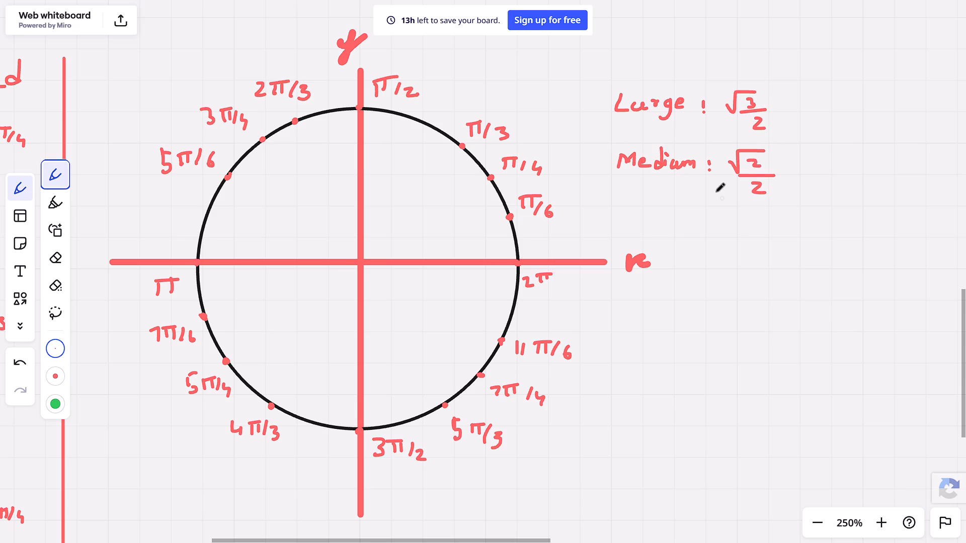
# Handwrite "Small : √1/2" below the Medium line, indented further from the circle.
pyautogui.moveTo(715, 225); pyautogui.dragTo(718, 241)
pyautogui.moveTo(726, 236); pyautogui.dragTo(737, 239)
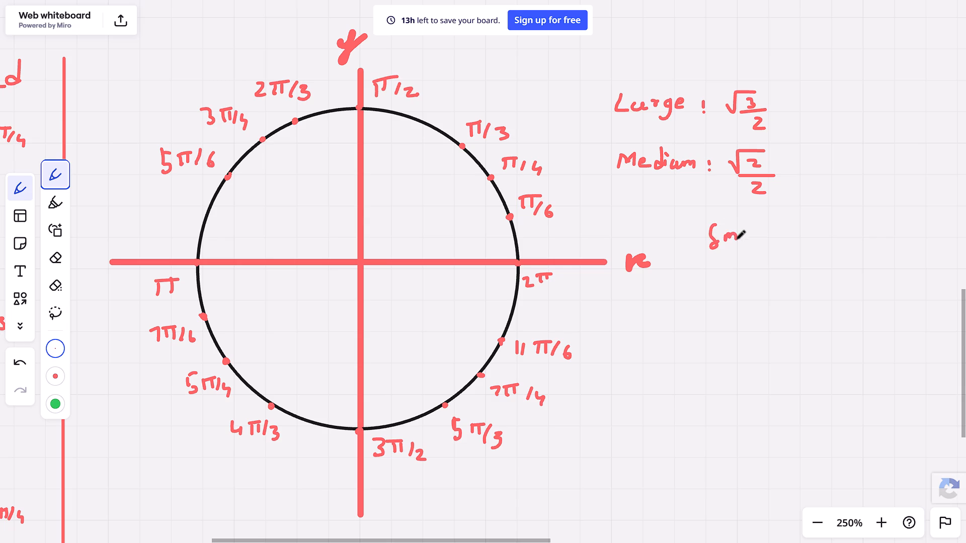
pyautogui.moveTo(737, 239); pyautogui.dragTo(736, 239)
pyautogui.moveTo(746, 236); pyautogui.dragTo(768, 237)
pyautogui.click(770, 235)
pyautogui.moveTo(736, 240); pyautogui.dragTo(675, 240, button='middle')
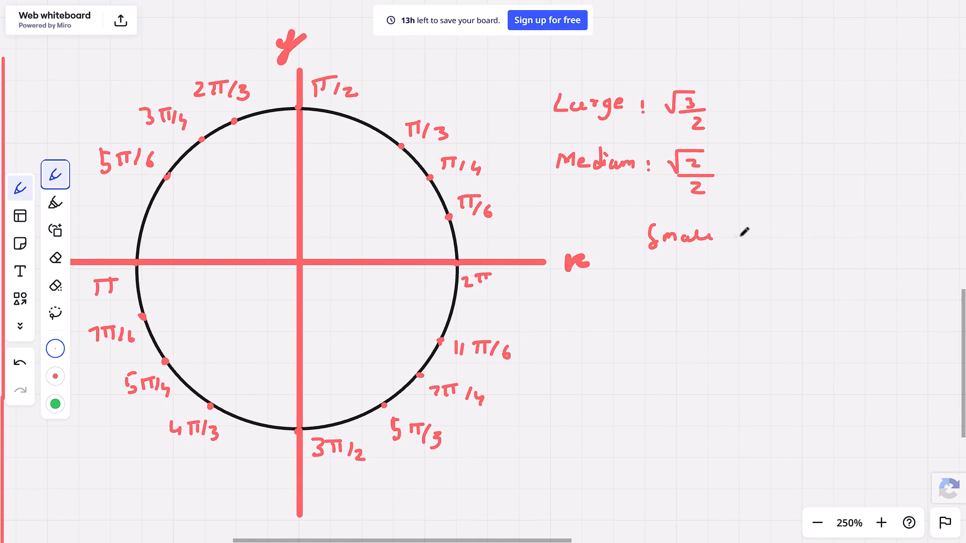
pyautogui.click(736, 231)
pyautogui.click(736, 239)
pyautogui.keyDown('shift'); pyautogui.moveTo(762, 229); pyautogui.dragTo(772, 237); pyautogui.keyUp('shift')
pyautogui.keyDown('shift'); pyautogui.moveTo(772, 237); pyautogui.dragTo(771, 238); pyautogui.keyUp('shift')
pyautogui.moveTo(773, 238); pyautogui.dragTo(773, 209)
pyautogui.keyDown('shift'); pyautogui.moveTo(773, 209); pyautogui.dragTo(804, 211); pyautogui.keyUp('shift')
pyautogui.moveTo(788, 218); pyautogui.dragTo(788, 232)
pyautogui.keyDown('shift'); pyautogui.moveTo(775, 236); pyautogui.dragTo(802, 236); pyautogui.keyUp('shift')
pyautogui.moveTo(783, 246); pyautogui.dragTo(797, 253)
# Extend the Small line with "= 1/2".
pyautogui.moveTo(817, 226); pyautogui.dragTo(826, 226)
pyautogui.moveTo(816, 233); pyautogui.dragTo(822, 233)
pyautogui.moveTo(855, 212); pyautogui.dragTo(857, 230)
pyautogui.moveTo(848, 239); pyautogui.dragTo(867, 239)
pyautogui.moveTo(852, 245); pyautogui.dragTo(868, 255)
# Draw a stepped box outline enclosing the Large, Medium and Small values.
pyautogui.moveTo(781, 268); pyautogui.dragTo(848, 252, button='middle')
pyautogui.keyDown('shift'); pyautogui.moveTo(617, 63); pyautogui.dragTo(614, 172); pyautogui.keyUp('shift')
pyautogui.keyDown('shift'); pyautogui.moveTo(618, 175); pyautogui.dragTo(692, 179); pyautogui.keyUp('shift')
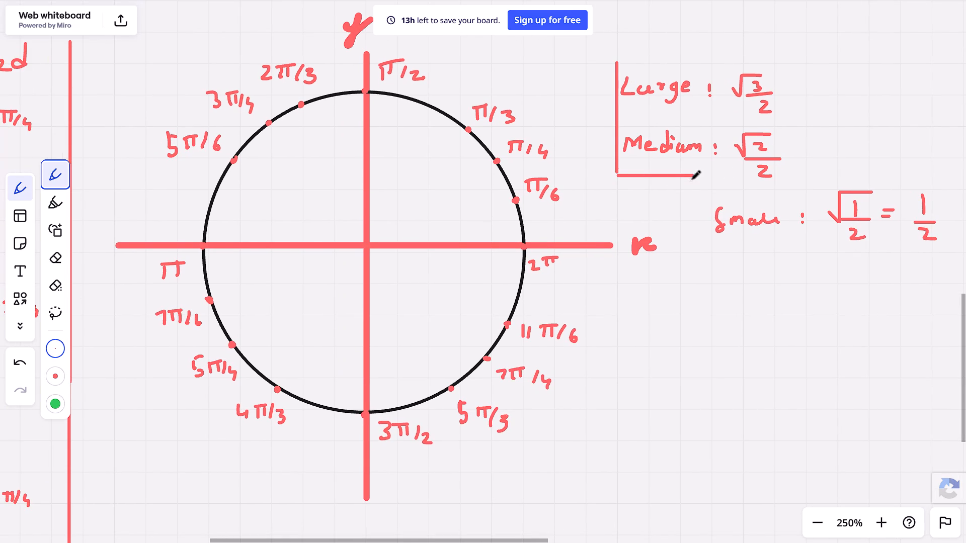
pyautogui.keyDown('shift'); pyautogui.moveTo(694, 176); pyautogui.dragTo(696, 244); pyautogui.keyUp('shift')
pyautogui.keyDown('shift'); pyautogui.moveTo(699, 247); pyautogui.dragTo(951, 251); pyautogui.keyUp('shift')
pyautogui.keyDown('shift'); pyautogui.moveTo(618, 60); pyautogui.dragTo(636, 67); pyautogui.keyUp('shift')
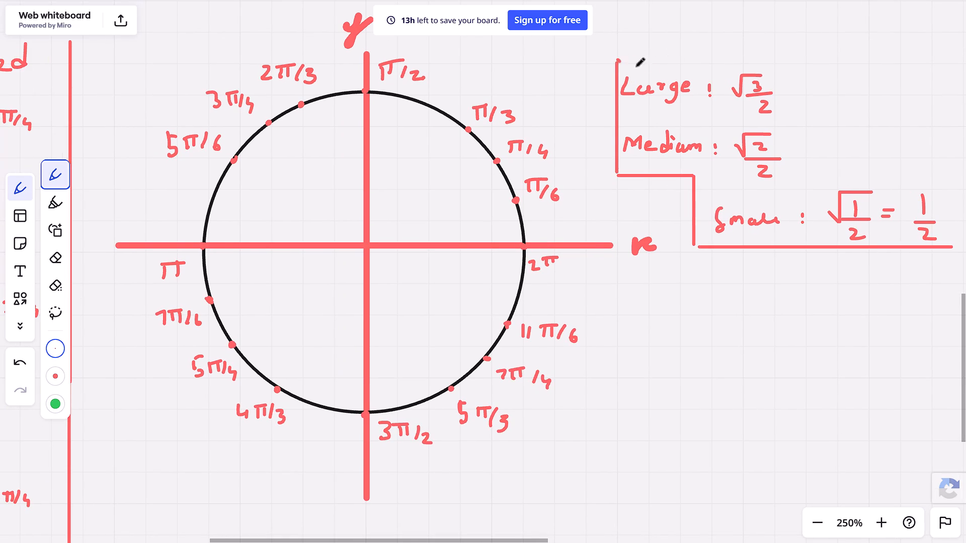
pyautogui.keyDown('shift'); pyautogui.moveTo(636, 67); pyautogui.dragTo(946, 75); pyautogui.keyUp('shift')
pyautogui.keyDown('shift'); pyautogui.moveTo(950, 65); pyautogui.dragTo(948, 244); pyautogui.keyUp('shift')
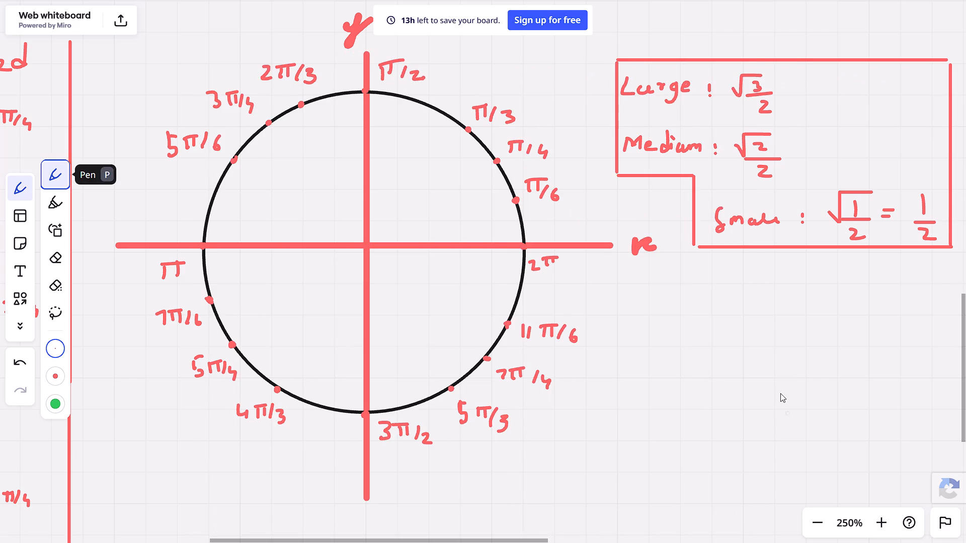
# Write the coordinates (1,0) above the x-axis at the π point.
pyautogui.moveTo(780, 392); pyautogui.dragTo(775, 412, button='middle')
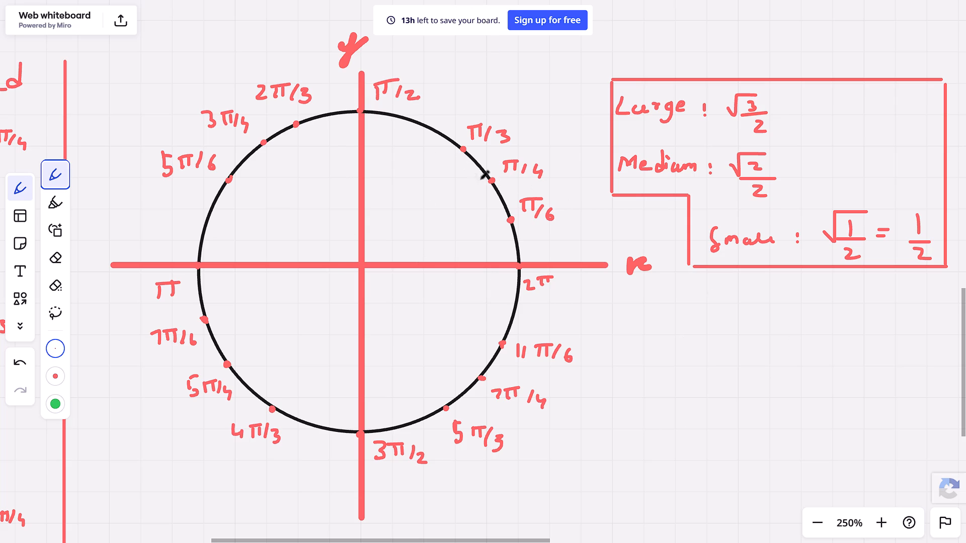
pyautogui.moveTo(637, 234); pyautogui.dragTo(583, 192, button='middle')
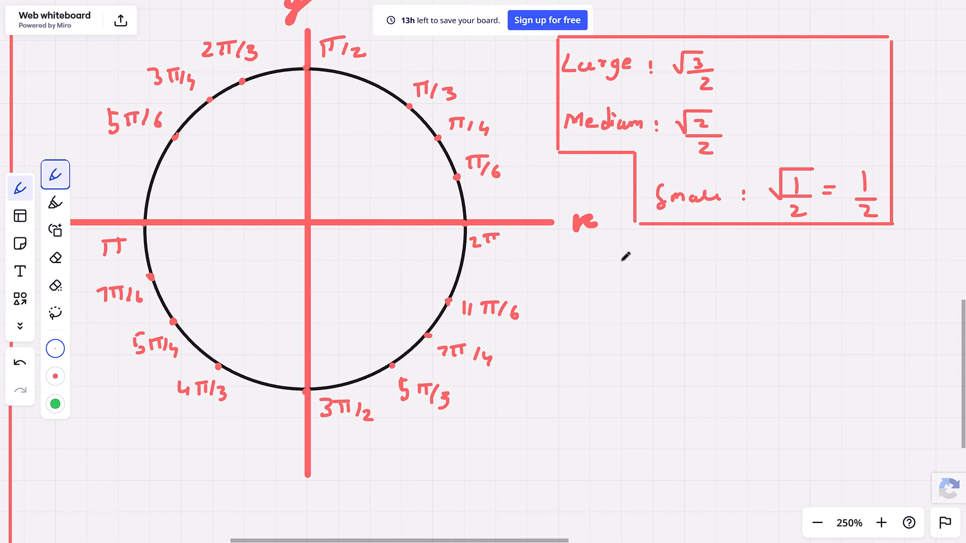
pyautogui.moveTo(605, 262); pyautogui.dragTo(752, 321, button='middle')
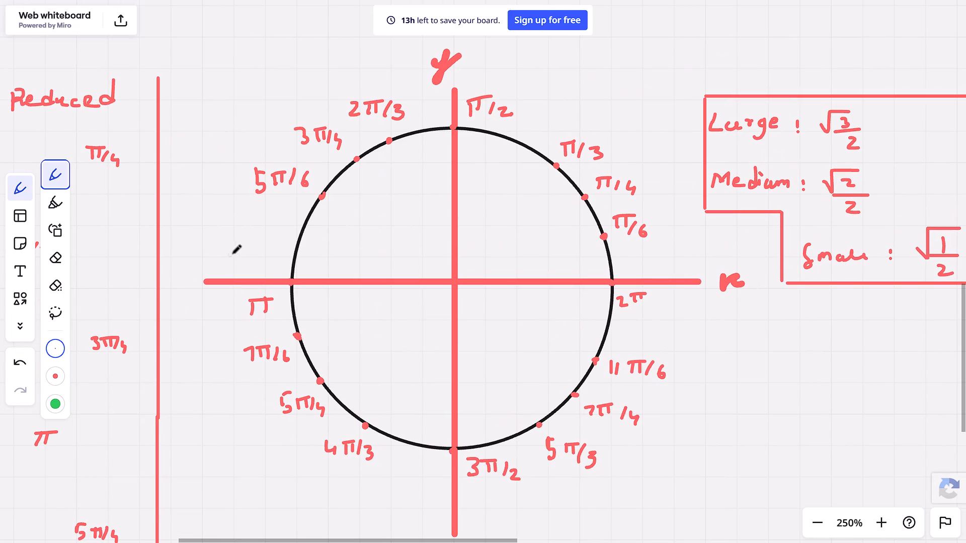
pyautogui.moveTo(233, 252); pyautogui.dragTo(232, 270)
pyautogui.moveTo(236, 260); pyautogui.dragTo(236, 267)
pyautogui.moveTo(245, 265); pyautogui.dragTo(245, 270)
pyautogui.click(252, 261)
pyautogui.moveTo(263, 256); pyautogui.dragTo(264, 268)
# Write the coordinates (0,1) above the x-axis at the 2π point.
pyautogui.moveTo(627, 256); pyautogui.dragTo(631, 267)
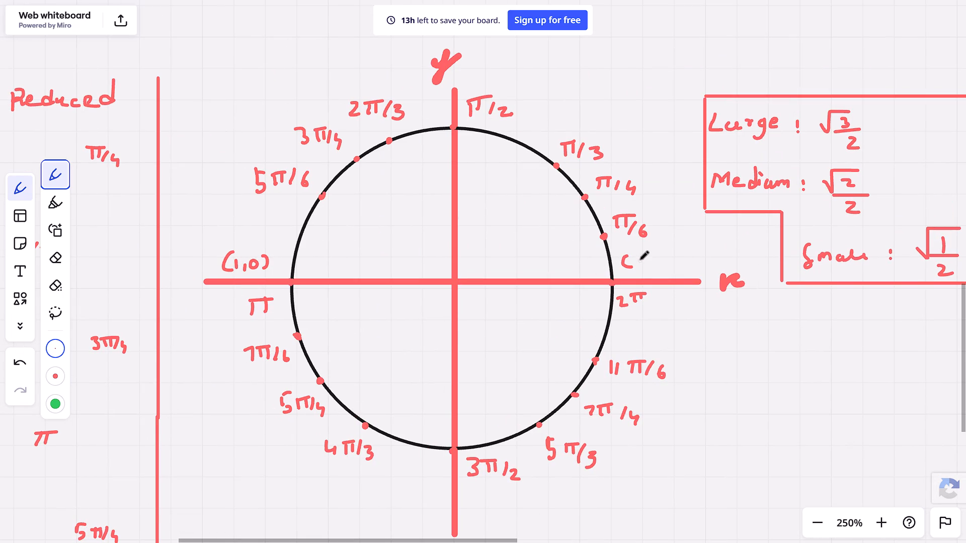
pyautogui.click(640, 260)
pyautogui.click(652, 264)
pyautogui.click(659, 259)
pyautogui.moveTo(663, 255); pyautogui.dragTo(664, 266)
# Start a coordinate pair above π/2 beside the y label, and undo everything except its opening bracket.
pyautogui.moveTo(477, 68); pyautogui.dragTo(476, 79)
pyautogui.click(487, 72)
pyautogui.moveTo(501, 76); pyautogui.dragTo(500, 82)
pyautogui.click(507, 74)
pyautogui.moveTo(519, 70); pyautogui.dragTo(519, 75)
pyautogui.moveTo(525, 63); pyautogui.dragTo(526, 79)
pyautogui.moveTo(558, 107); pyautogui.dragTo(558, 96, button='middle')
pyautogui.hotkey('ctrl', 'z')
pyautogui.hotkey('ctrl', 'z')
pyautogui.hotkey('ctrl', 'z')
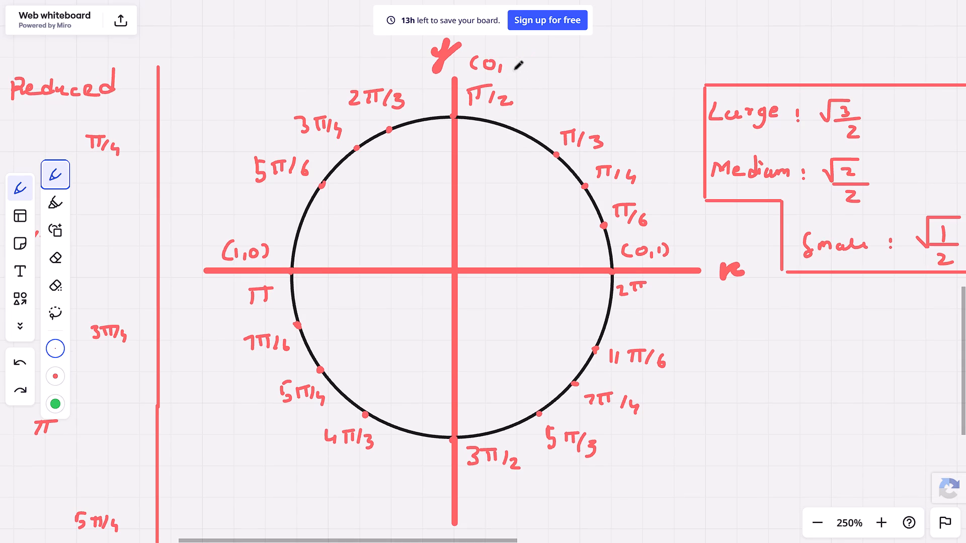
pyautogui.hotkey('ctrl', 'z')
pyautogui.hotkey('ctrl', 'z')
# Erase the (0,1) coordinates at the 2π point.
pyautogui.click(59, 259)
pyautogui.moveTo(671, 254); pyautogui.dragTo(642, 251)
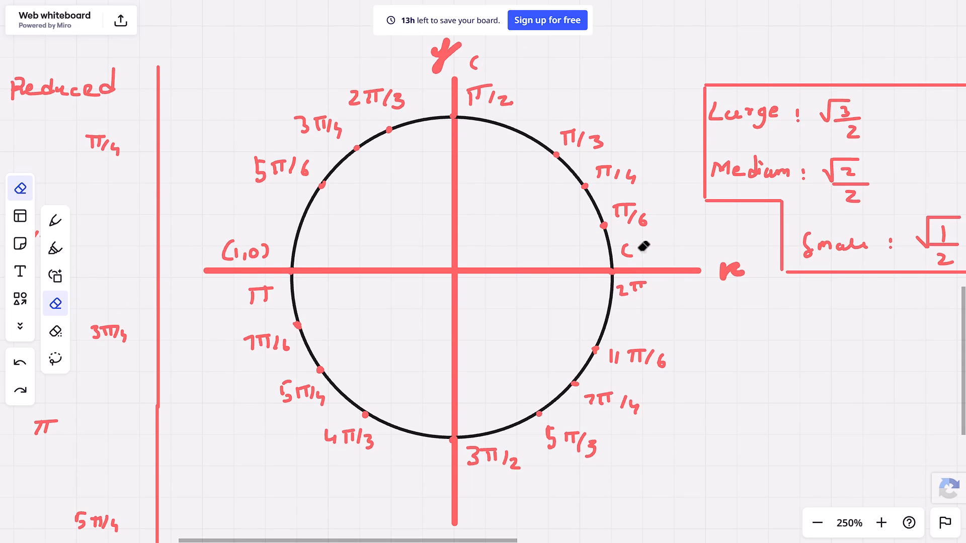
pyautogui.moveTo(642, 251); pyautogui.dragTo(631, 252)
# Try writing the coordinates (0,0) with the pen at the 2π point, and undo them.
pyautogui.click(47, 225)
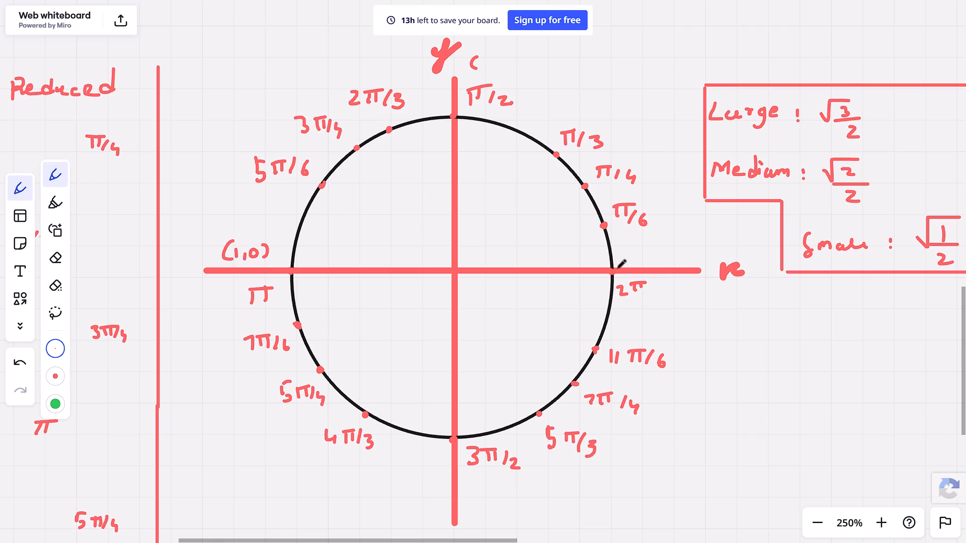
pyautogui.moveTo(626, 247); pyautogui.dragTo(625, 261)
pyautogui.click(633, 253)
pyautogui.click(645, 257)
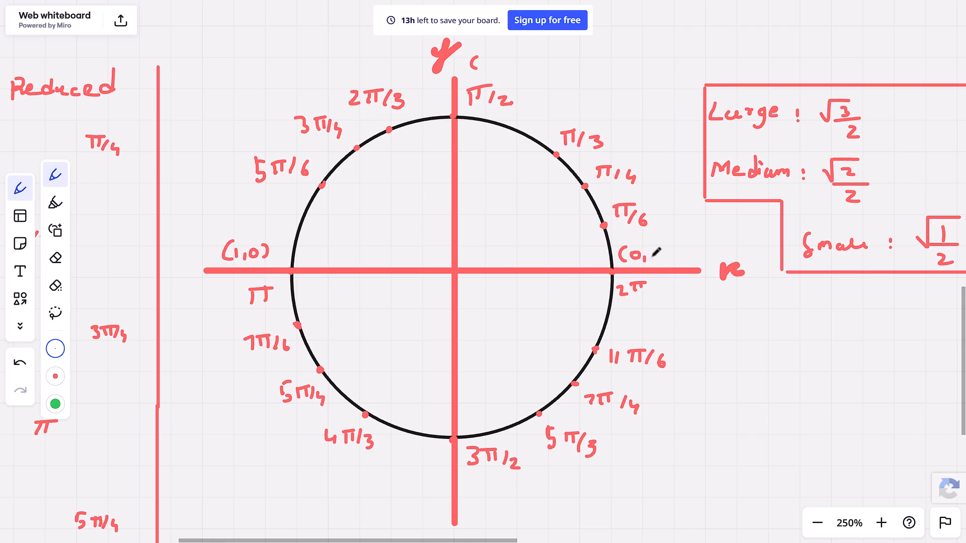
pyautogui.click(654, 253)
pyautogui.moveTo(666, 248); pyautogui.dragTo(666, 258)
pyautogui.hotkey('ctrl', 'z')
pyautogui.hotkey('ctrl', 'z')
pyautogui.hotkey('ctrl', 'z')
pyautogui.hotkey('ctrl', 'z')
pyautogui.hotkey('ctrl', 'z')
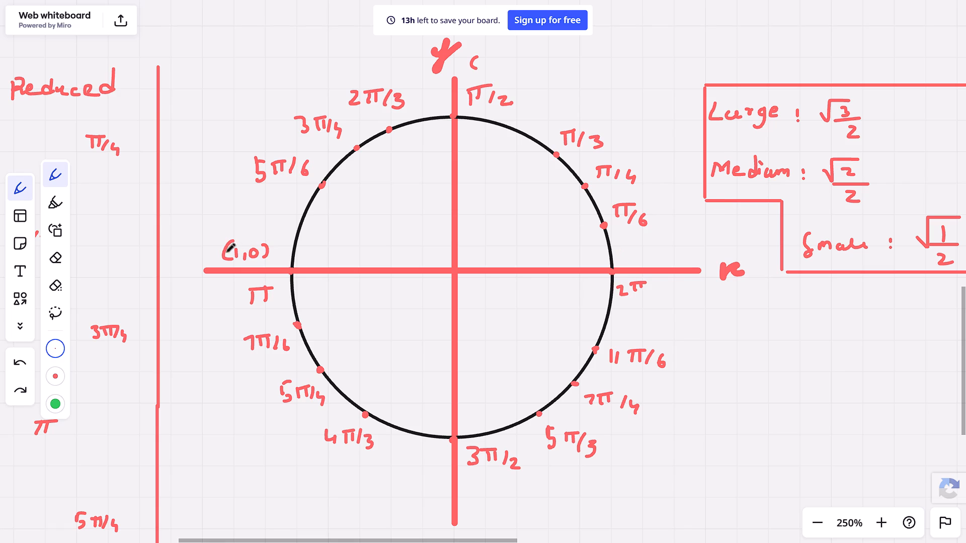
# Add a minus sign to the coordinates at the π point so they read (-1,0).
pyautogui.moveTo(228, 254); pyautogui.dragTo(235, 253)
# Write the coordinates (1,0) above the x-axis at the 2π point.
pyautogui.moveTo(627, 246); pyautogui.dragTo(617, 256)
pyautogui.moveTo(617, 256); pyautogui.dragTo(625, 260)
pyautogui.moveTo(633, 250); pyautogui.dragTo(634, 257)
pyautogui.click(641, 255)
pyautogui.click(648, 248)
pyautogui.moveTo(659, 246); pyautogui.dragTo(659, 258)
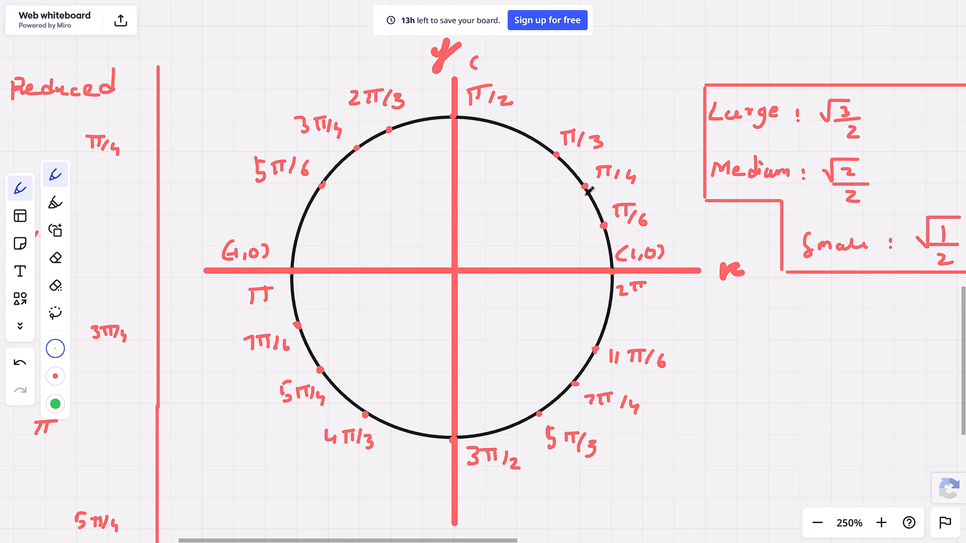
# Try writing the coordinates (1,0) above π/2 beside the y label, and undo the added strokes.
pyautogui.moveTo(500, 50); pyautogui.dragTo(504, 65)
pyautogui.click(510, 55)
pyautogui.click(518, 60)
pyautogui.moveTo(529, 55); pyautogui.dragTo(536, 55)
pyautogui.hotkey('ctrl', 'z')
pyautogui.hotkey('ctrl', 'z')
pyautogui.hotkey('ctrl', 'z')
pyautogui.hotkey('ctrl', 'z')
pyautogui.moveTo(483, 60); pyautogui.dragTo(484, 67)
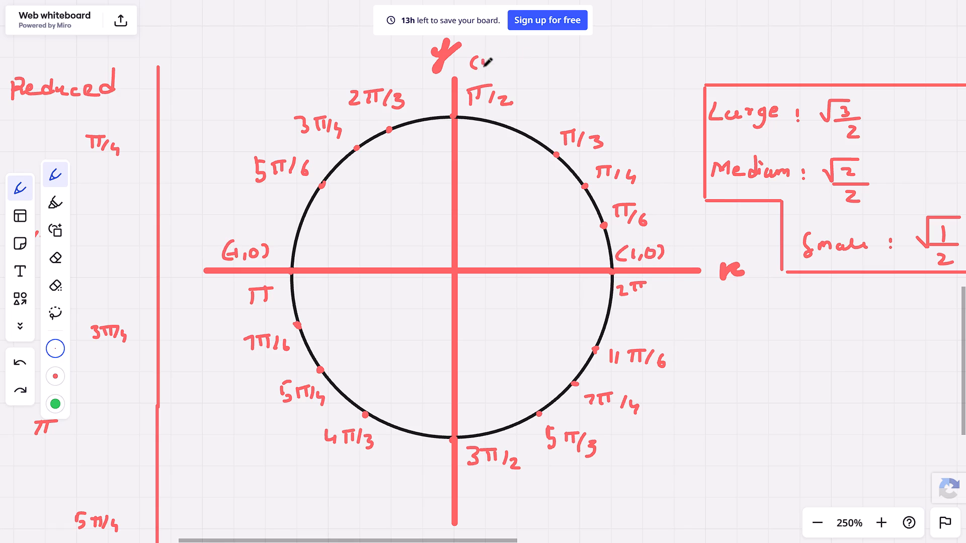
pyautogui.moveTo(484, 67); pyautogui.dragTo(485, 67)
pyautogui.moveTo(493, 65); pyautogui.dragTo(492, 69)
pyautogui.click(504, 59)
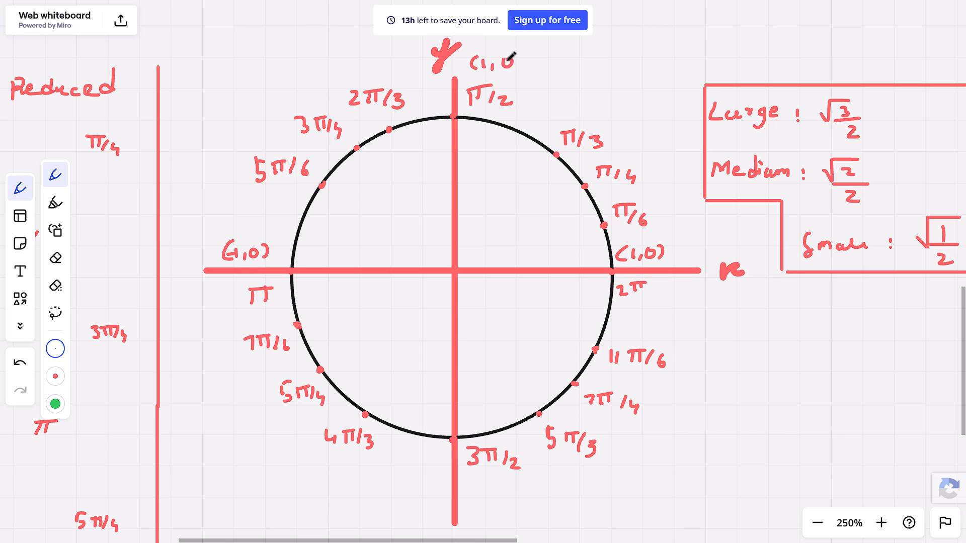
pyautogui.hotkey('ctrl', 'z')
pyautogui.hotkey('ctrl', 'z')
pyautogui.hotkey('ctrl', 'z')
# Complete the coordinates above π/2 as (0,1) after the existing opening bracket.
pyautogui.click(486, 61)
pyautogui.click(500, 67)
pyautogui.moveTo(506, 61); pyautogui.dragTo(507, 65)
pyautogui.moveTo(511, 57); pyautogui.dragTo(513, 69)
# Write (0,-1) below the circle beside 3π/2, and undo everything except its opening bracket.
pyautogui.moveTo(539, 113); pyautogui.dragTo(549, 6, button='middle')
pyautogui.moveTo(423, 348); pyautogui.dragTo(425, 367)
pyautogui.click(432, 356)
pyautogui.moveTo(440, 364); pyautogui.dragTo(440, 369)
pyautogui.moveTo(445, 359); pyautogui.dragTo(451, 358)
pyautogui.moveTo(453, 354); pyautogui.dragTo(455, 360)
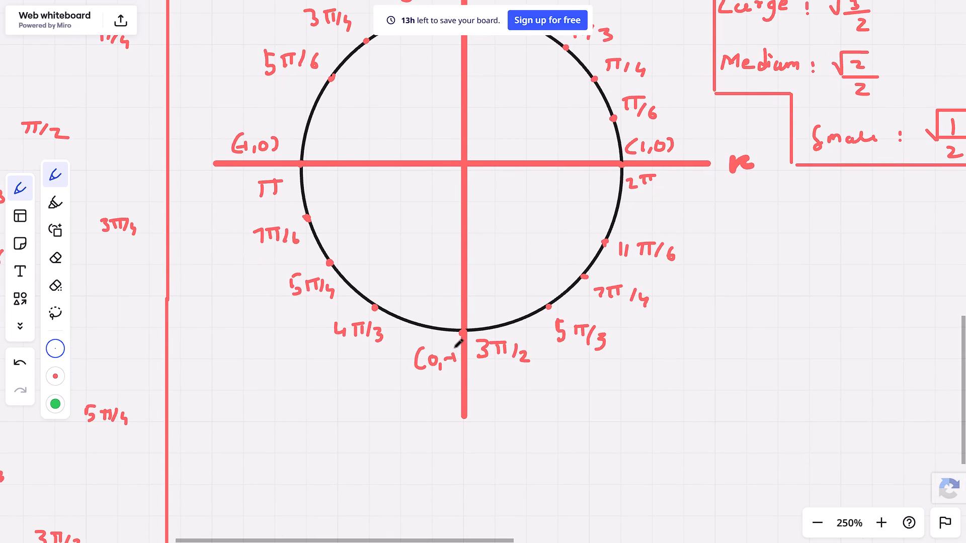
pyautogui.moveTo(455, 347); pyautogui.dragTo(453, 367)
pyautogui.hotkey('ctrl', 'z')
pyautogui.moveTo(453, 347); pyautogui.dragTo(452, 368)
pyautogui.hotkey('ctrl', 'z')
pyautogui.moveTo(456, 349); pyautogui.dragTo(453, 369)
pyautogui.hotkey('ctrl', 'z')
pyautogui.hotkey('ctrl', 'z')
pyautogui.hotkey('ctrl', 'z')
pyautogui.hotkey('ctrl', 'z')
pyautogui.hotkey('ctrl', 'z')
# Rewrite the rest of the coordinates beside 3π/2 as (0,-1) after the opening bracket.
pyautogui.click(428, 357)
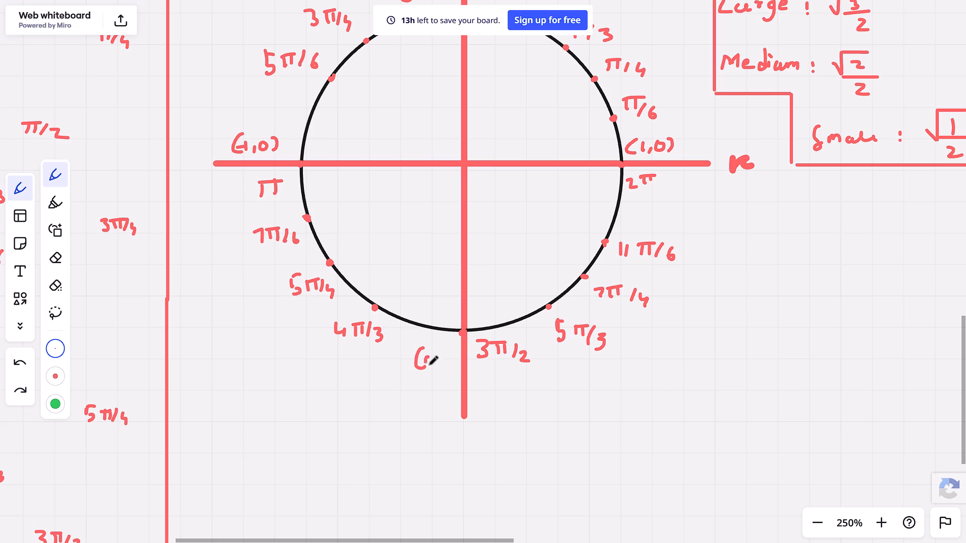
pyautogui.moveTo(440, 364); pyautogui.dragTo(440, 369)
pyautogui.click(445, 358)
pyautogui.moveTo(451, 354); pyautogui.dragTo(451, 359)
pyautogui.hotkey('ctrl', 'z')
pyautogui.moveTo(452, 354); pyautogui.dragTo(452, 363)
pyautogui.moveTo(453, 348); pyautogui.dragTo(450, 372)
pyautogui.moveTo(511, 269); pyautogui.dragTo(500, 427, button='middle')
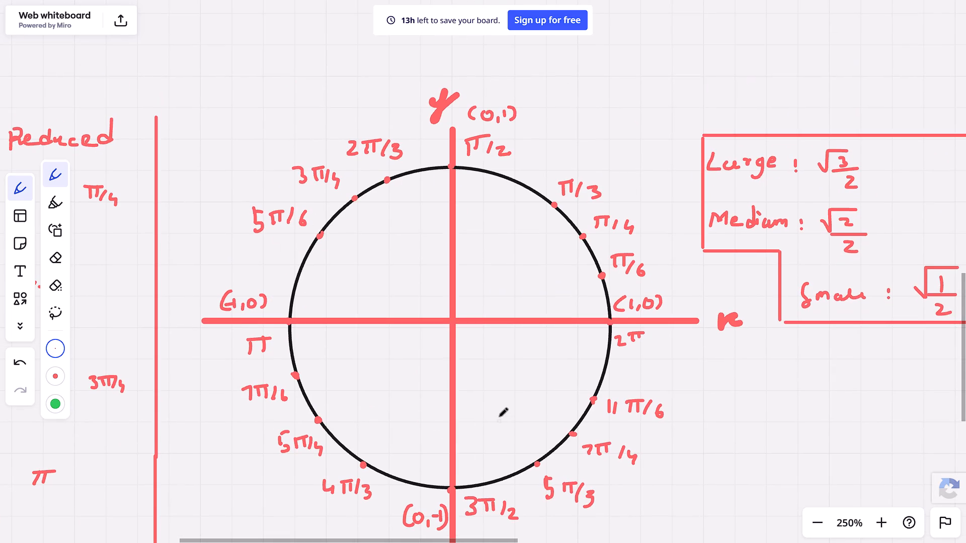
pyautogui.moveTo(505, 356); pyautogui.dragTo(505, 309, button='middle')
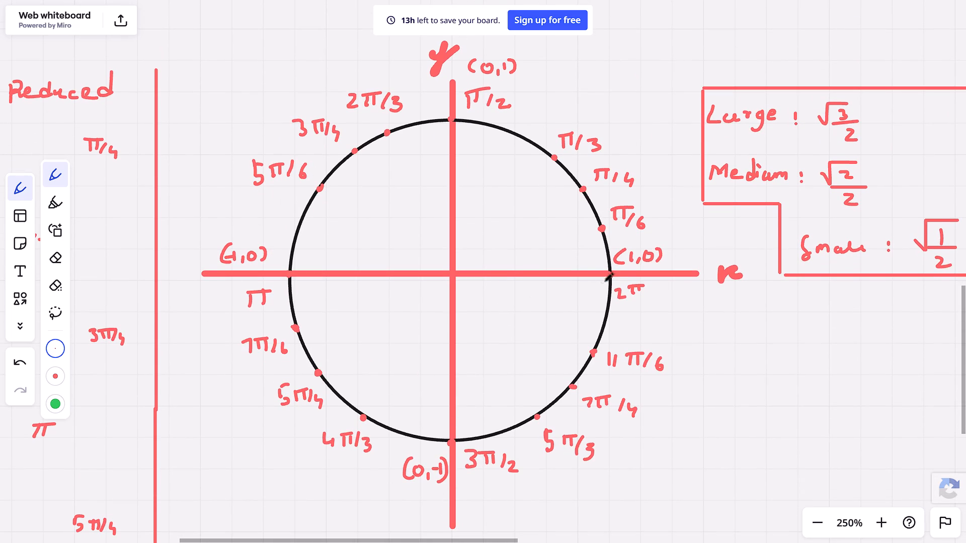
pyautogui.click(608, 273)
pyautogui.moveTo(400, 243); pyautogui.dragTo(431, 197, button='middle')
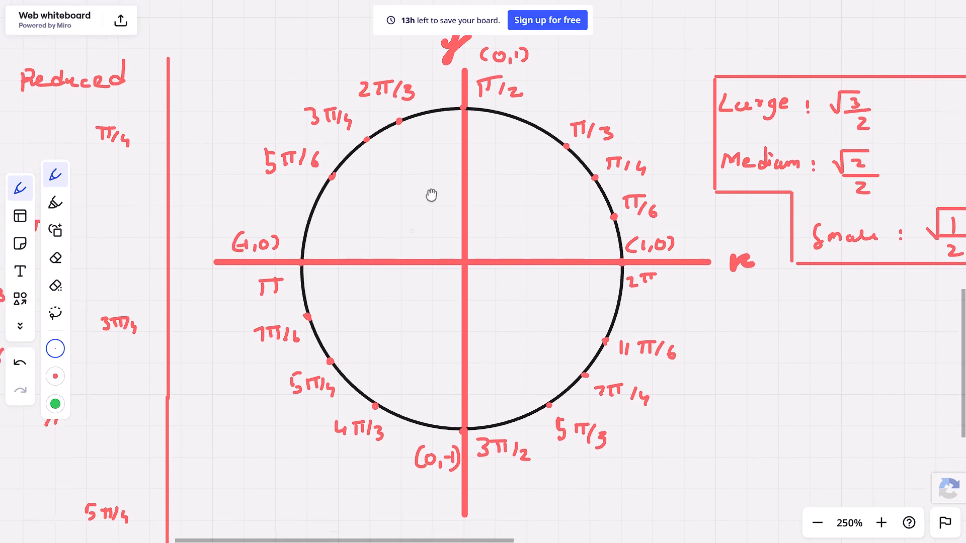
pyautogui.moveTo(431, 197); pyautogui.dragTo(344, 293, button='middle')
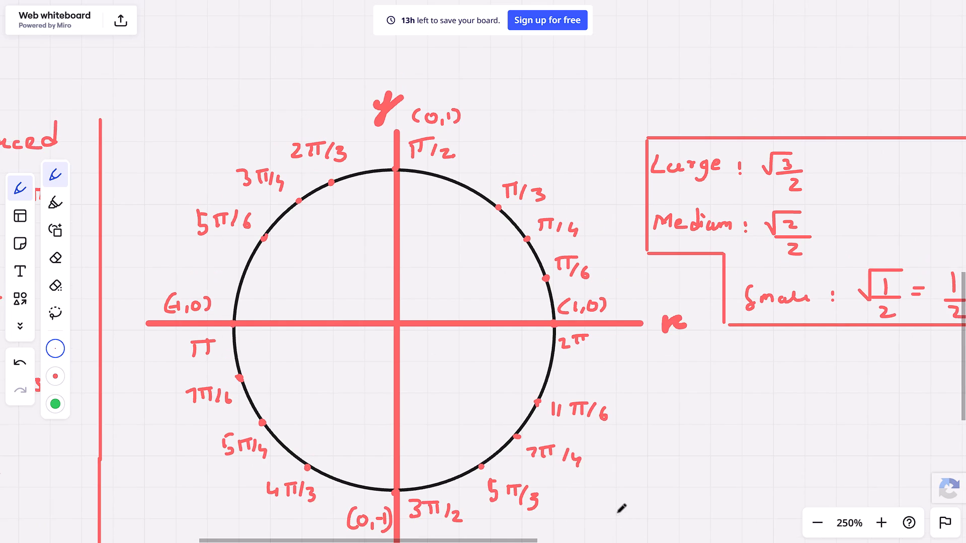
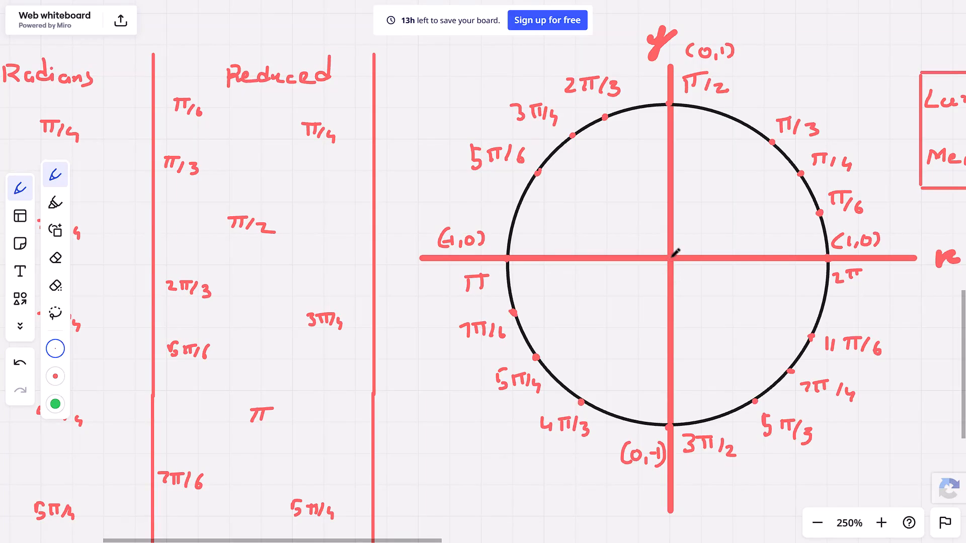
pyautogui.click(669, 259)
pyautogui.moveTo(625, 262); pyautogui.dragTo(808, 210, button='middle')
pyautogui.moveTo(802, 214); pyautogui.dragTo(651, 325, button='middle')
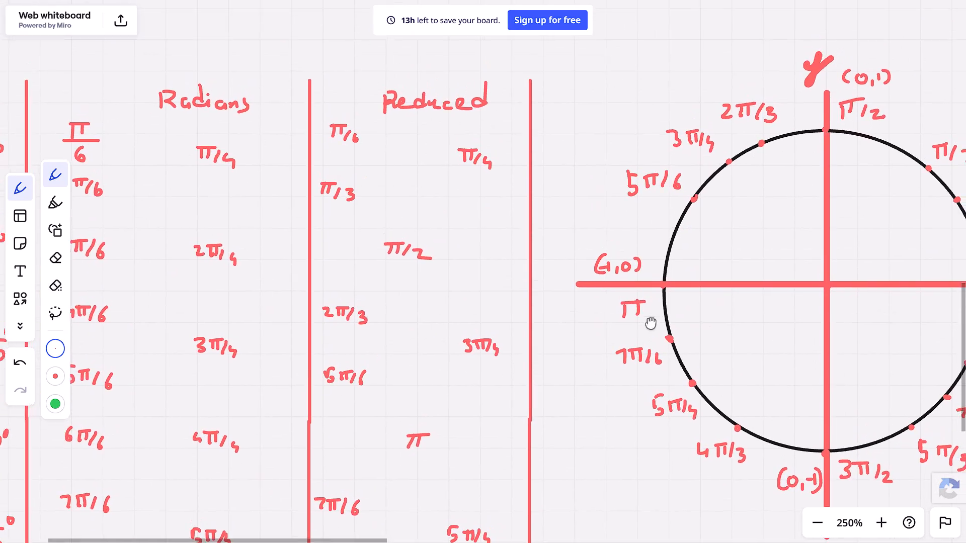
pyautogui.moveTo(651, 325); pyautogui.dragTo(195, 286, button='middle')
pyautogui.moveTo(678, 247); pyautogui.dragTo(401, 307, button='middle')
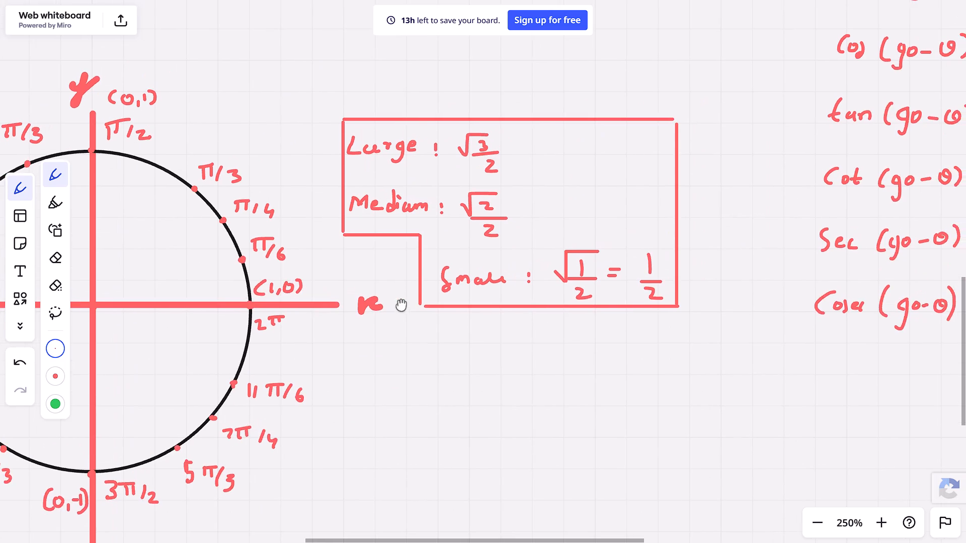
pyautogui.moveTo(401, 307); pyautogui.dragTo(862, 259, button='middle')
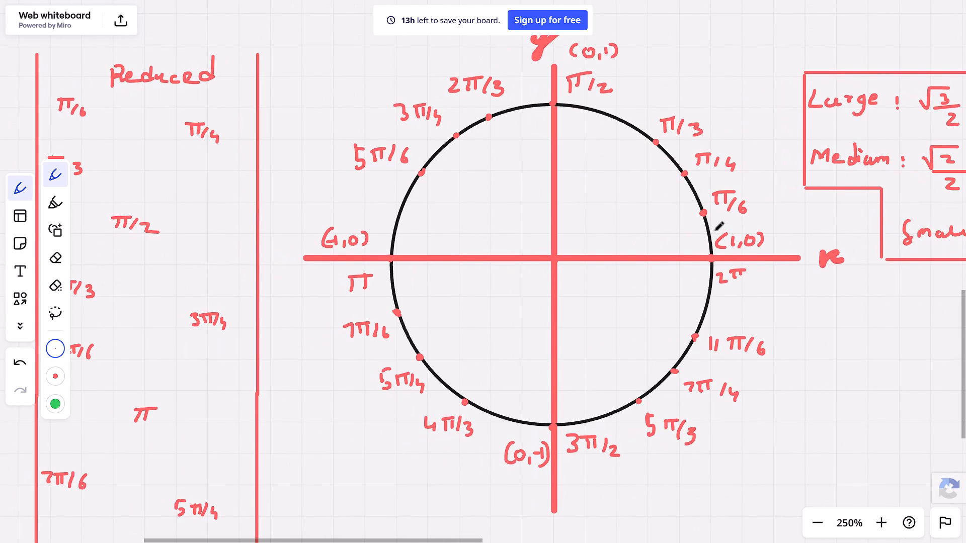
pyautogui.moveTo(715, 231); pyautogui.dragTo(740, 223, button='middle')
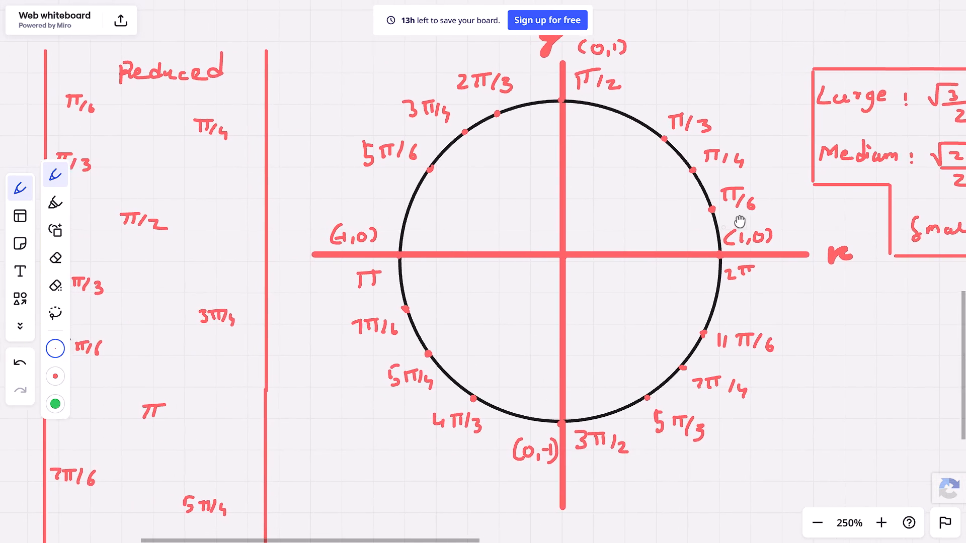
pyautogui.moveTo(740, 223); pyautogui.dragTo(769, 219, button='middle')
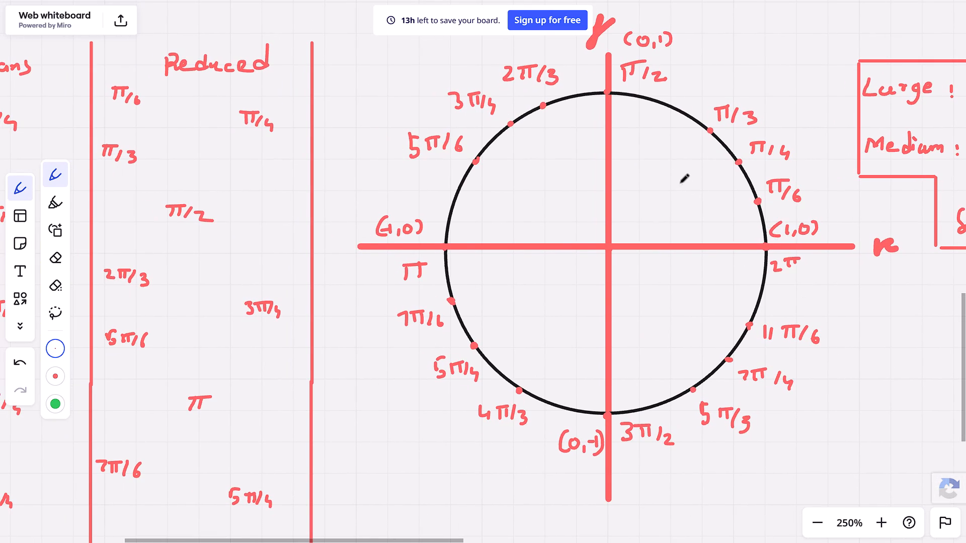
# Draw vertical lines from the π/3, π/4 and π/6 points on the circle down to the x-axis.
pyautogui.moveTo(678, 183); pyautogui.dragTo(649, 195, button='middle')
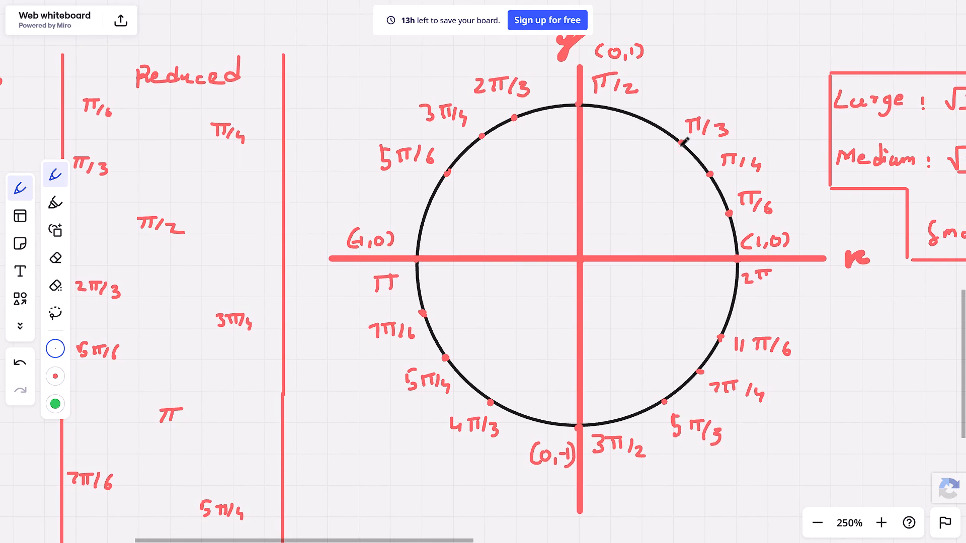
pyautogui.keyDown('shift'); pyautogui.moveTo(680, 144); pyautogui.dragTo(684, 255); pyautogui.keyUp('shift')
pyautogui.keyDown('shift'); pyautogui.moveTo(708, 176); pyautogui.dragTo(705, 257); pyautogui.keyUp('shift')
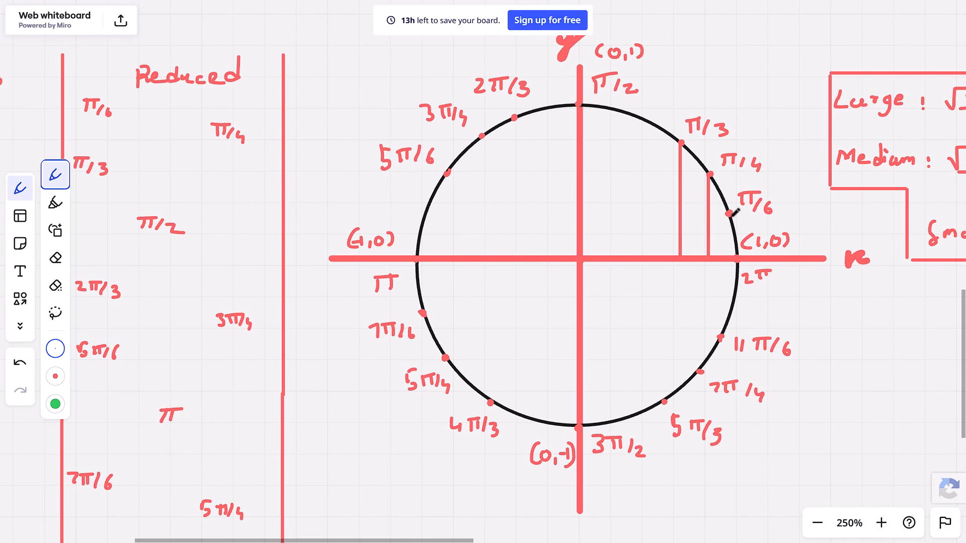
pyautogui.keyDown('shift'); pyautogui.moveTo(729, 215); pyautogui.dragTo(728, 256); pyautogui.keyUp('shift')
# Exit full screen and search Google in a new browser tab for "is cos pie/3 is root 3/2".
pyautogui.moveTo(622, 160); pyautogui.dragTo(501, 158, button='middle')
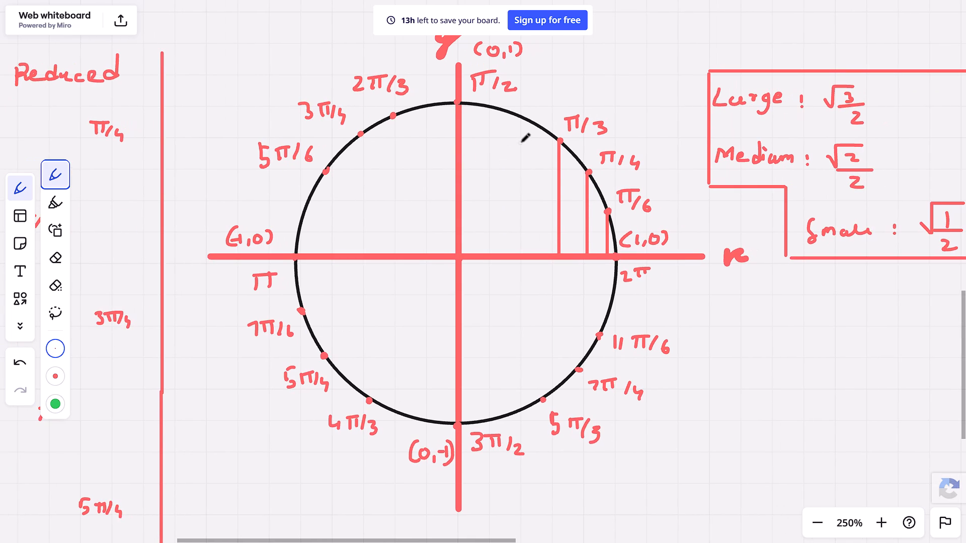
pyautogui.press('F11')
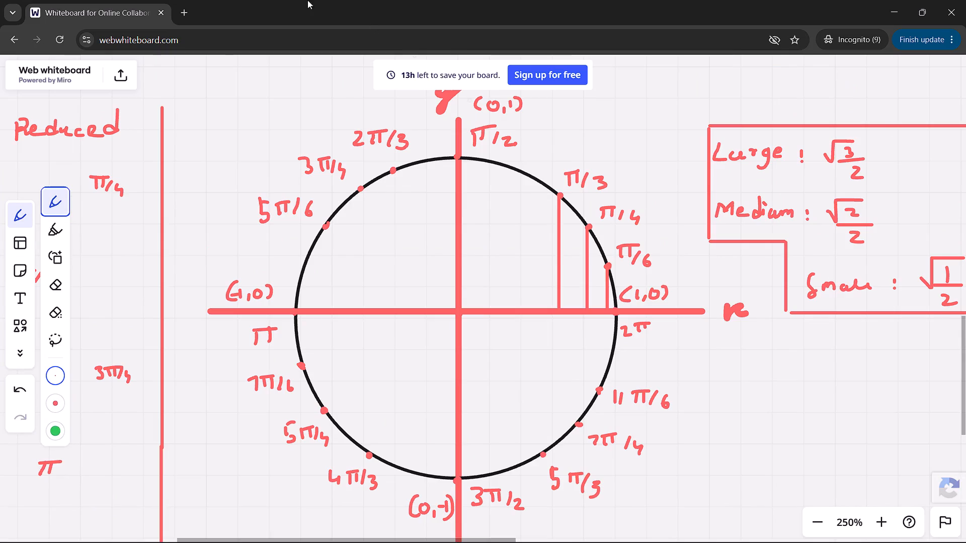
pyautogui.click(196, 0)
pyautogui.click(192, 0)
pyautogui.press('f')
pyautogui.press('BackSpace')
pyautogui.press('g')
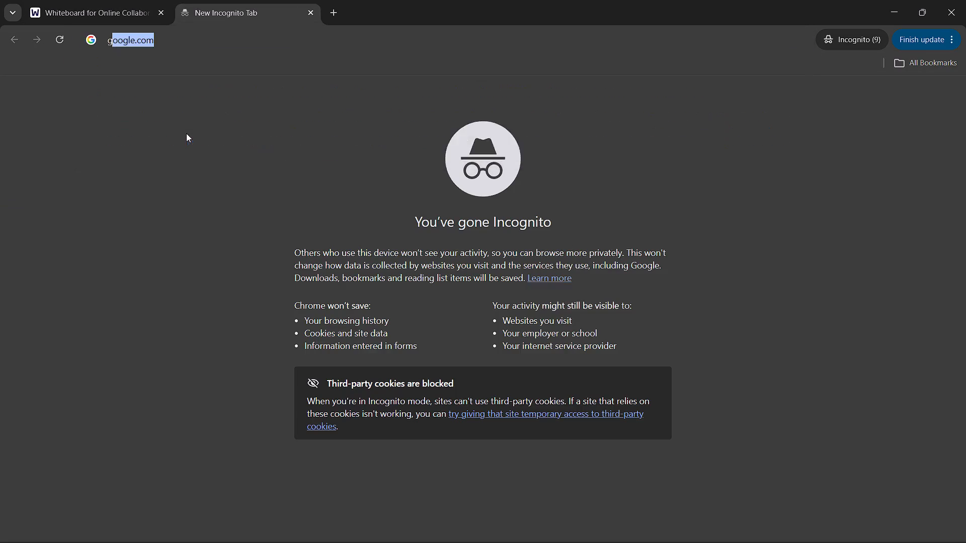
pyautogui.press('Return')
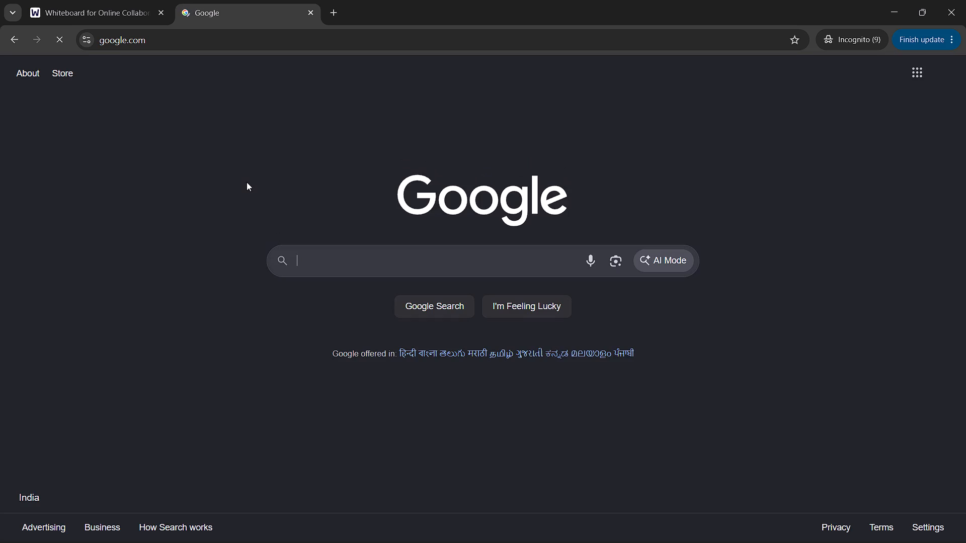
pyautogui.write('is cos')
pyautogui.press('space')
pyautogui.write('pie/3 is root 3/2')
pyautogui.press('Return')
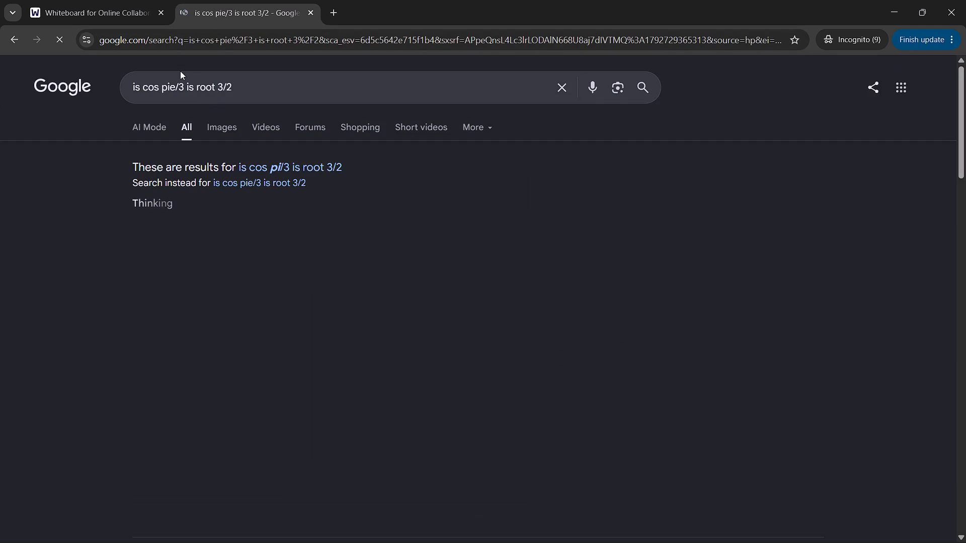
# Glance back at the whiteboard, then change cos to sin in the Google query and search for "is sin pie/3 is root 3/2".
pyautogui.click(122, 0)
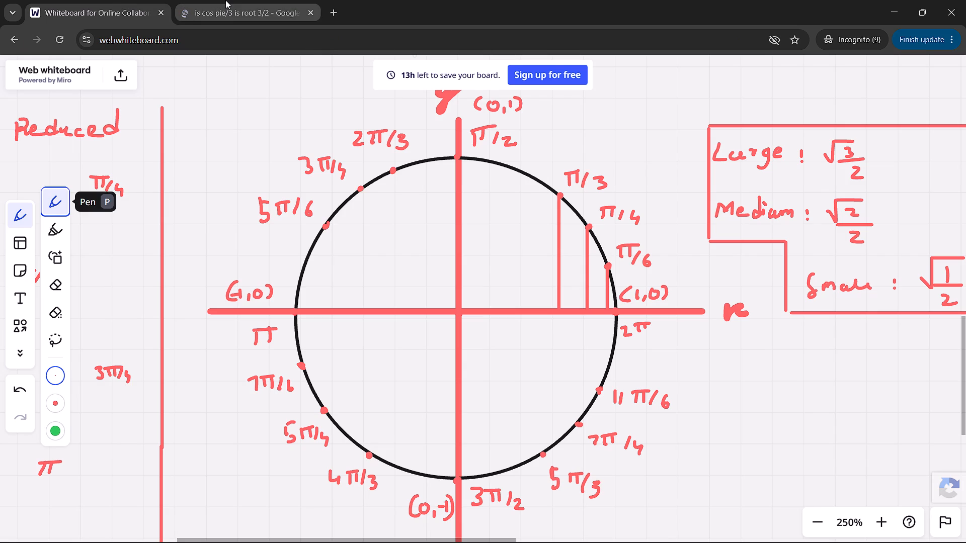
pyautogui.click(225, 0)
pyautogui.moveTo(160, 86); pyautogui.dragTo(153, 86)
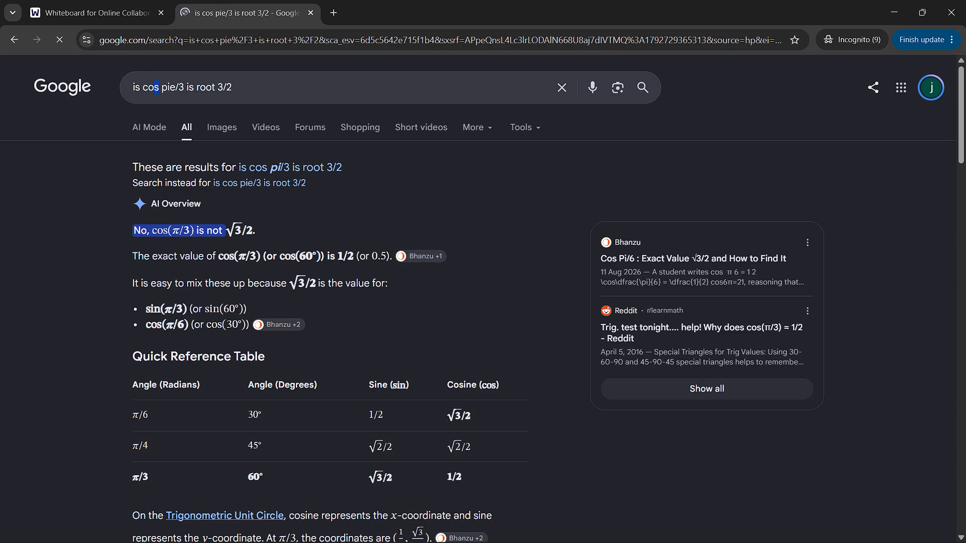
pyautogui.moveTo(153, 86); pyautogui.dragTo(143, 86)
pyautogui.write('sin')
pyautogui.press('Return')
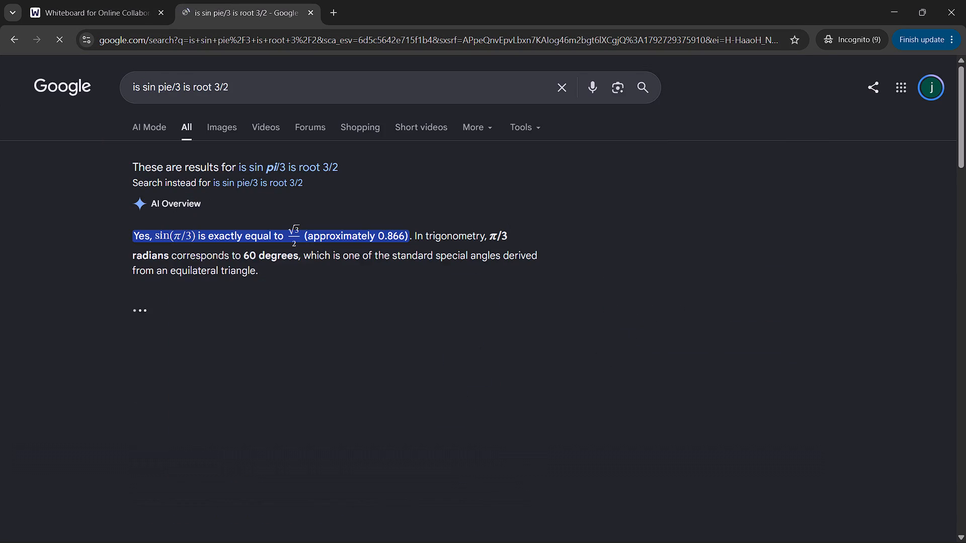
# Return to the whiteboard and examine the unit circle alongside the boxed Large, Medium and Small values.
pyautogui.click(117, 0)
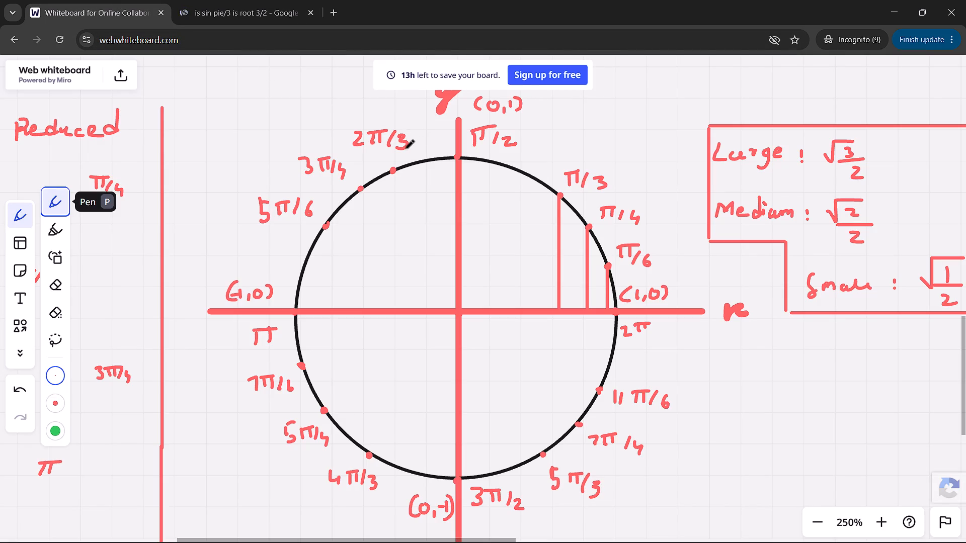
pyautogui.moveTo(416, 202); pyautogui.dragTo(395, 194, button='middle')
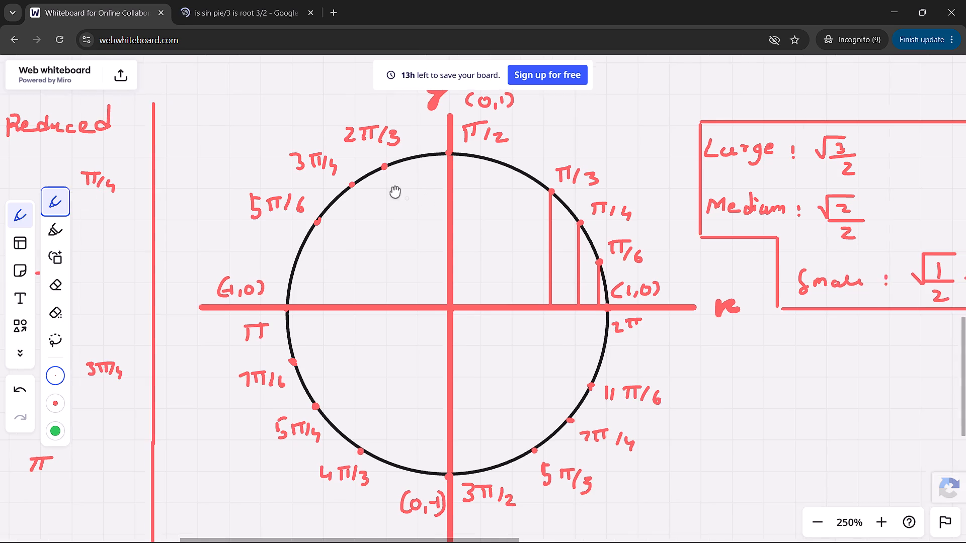
pyautogui.moveTo(395, 194); pyautogui.dragTo(377, 187, button='middle')
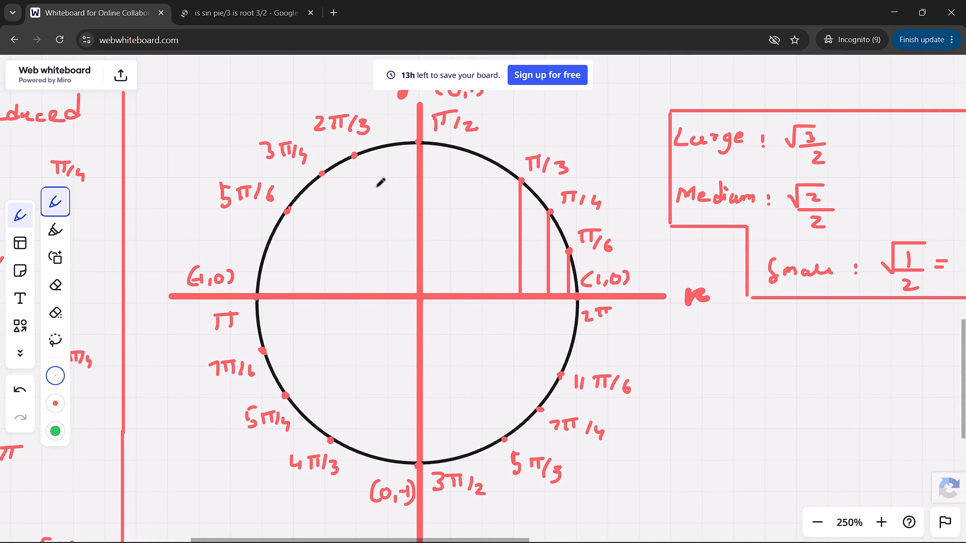
pyautogui.moveTo(425, 205); pyautogui.dragTo(342, 268, button='middle')
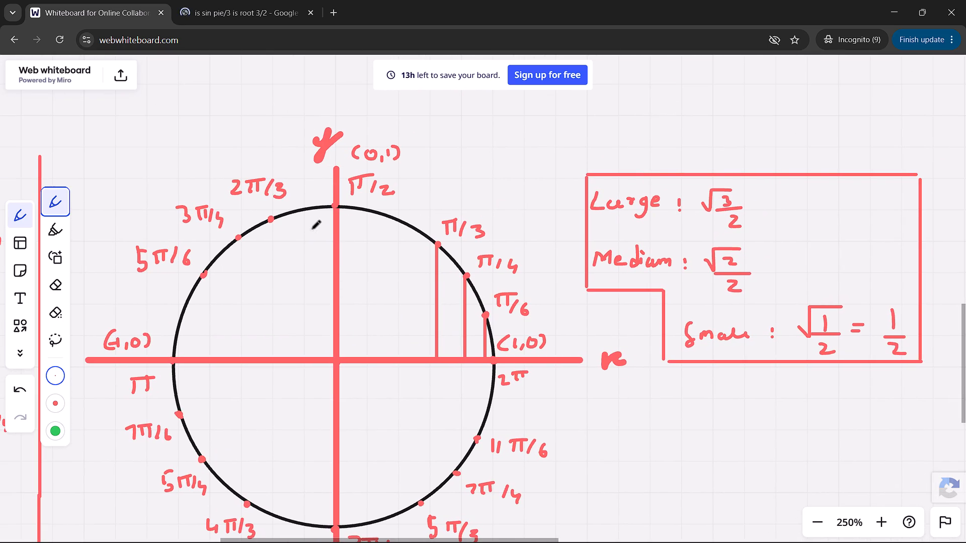
pyautogui.moveTo(313, 221); pyautogui.dragTo(214, 121, button='middle')
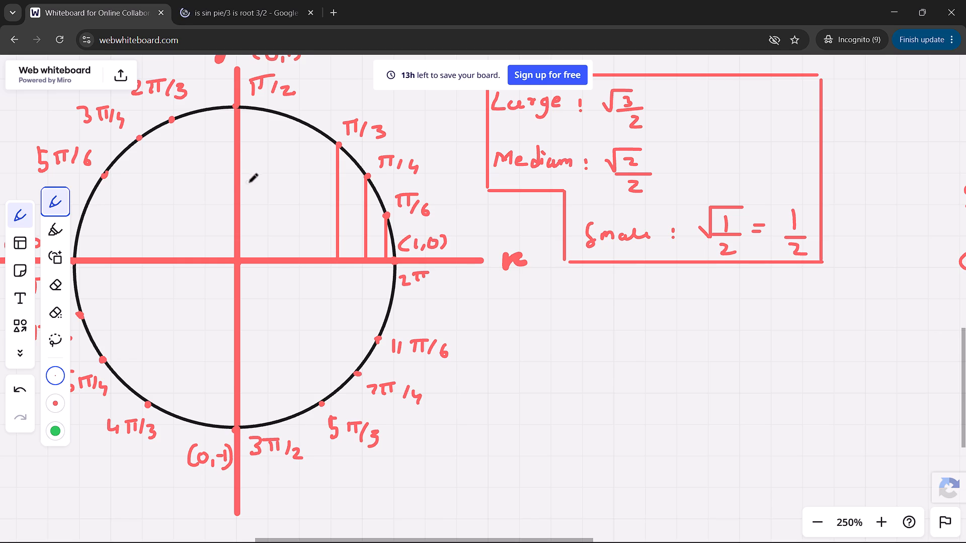
pyautogui.moveTo(251, 183); pyautogui.dragTo(431, 224, button='middle')
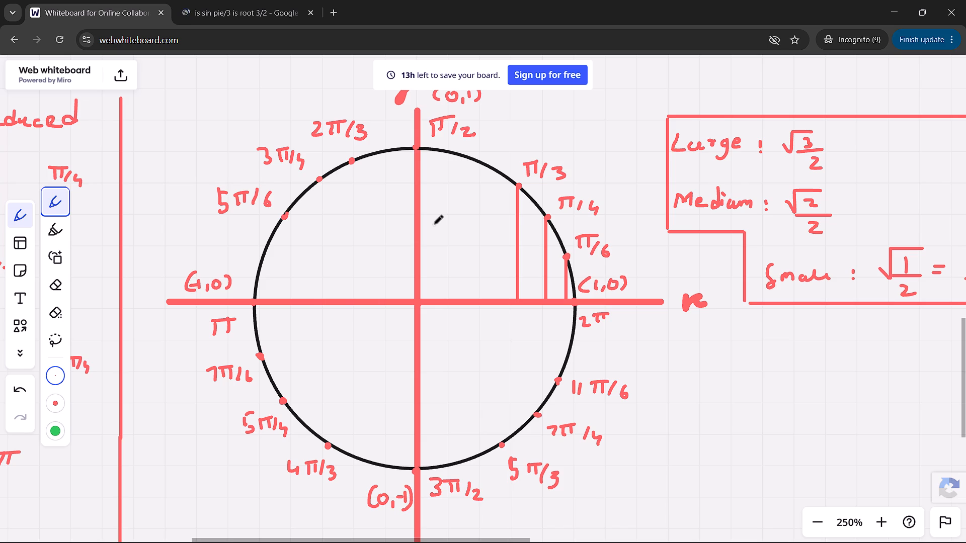
# Open Google in another new browser tab and enter the query "many vids payment methos".
pyautogui.click(330, 0)
pyautogui.press('g')
pyautogui.press('Return')
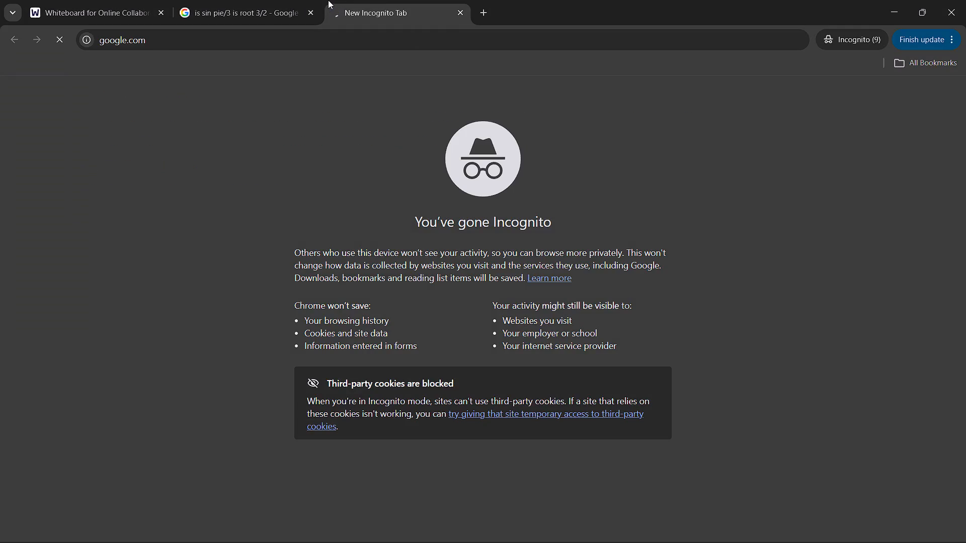
pyautogui.write('manz')
pyautogui.press('BackSpace')
pyautogui.write('y vids payment n')
pyautogui.press('BackSpace')
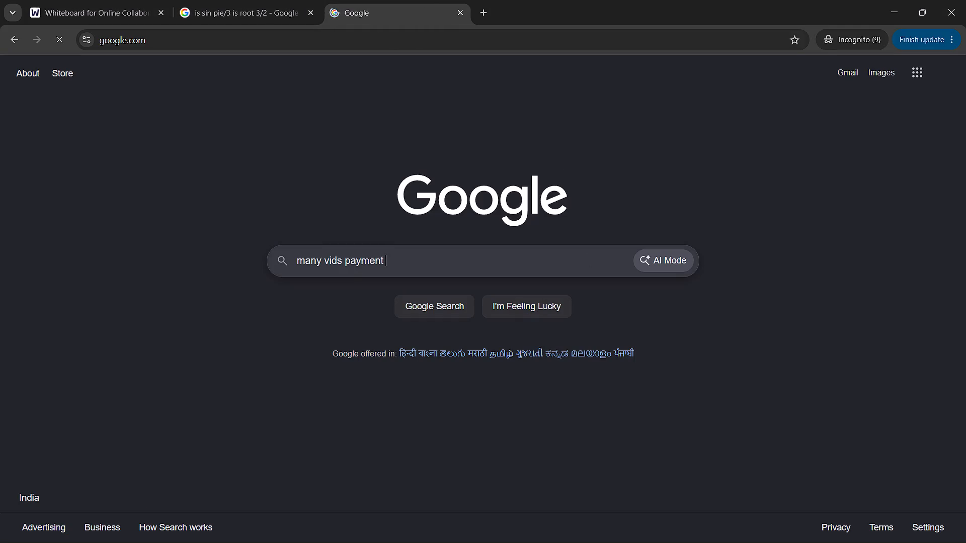
pyautogui.write('men')
pyautogui.press('BackSpace')
pyautogui.write('thos')
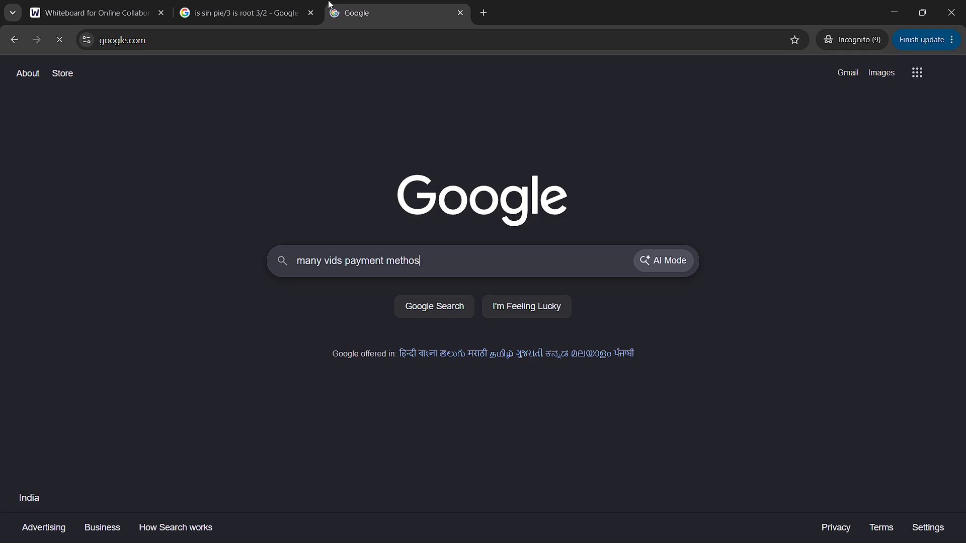
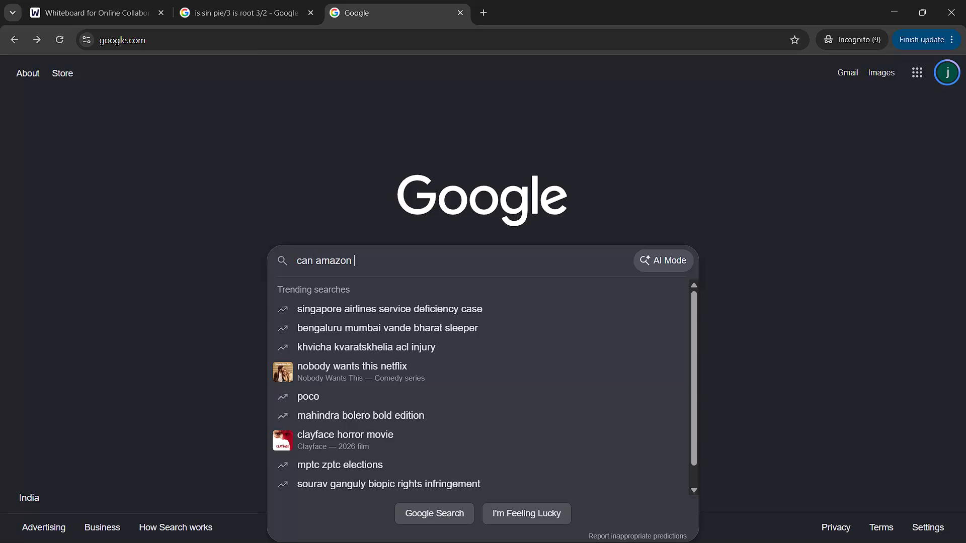
# Search Google for "can amazon india gif card be reedemed on iwantclips?", look through the results, and close that browser tab.
pyautogui.write('gif')
pyautogui.press('space')
pyautogui.write('card be reedemed no')
pyautogui.press('BackSpace')
pyautogui.press('BackSpace')
pyautogui.write('on iwantclips?')
pyautogui.press('Return')
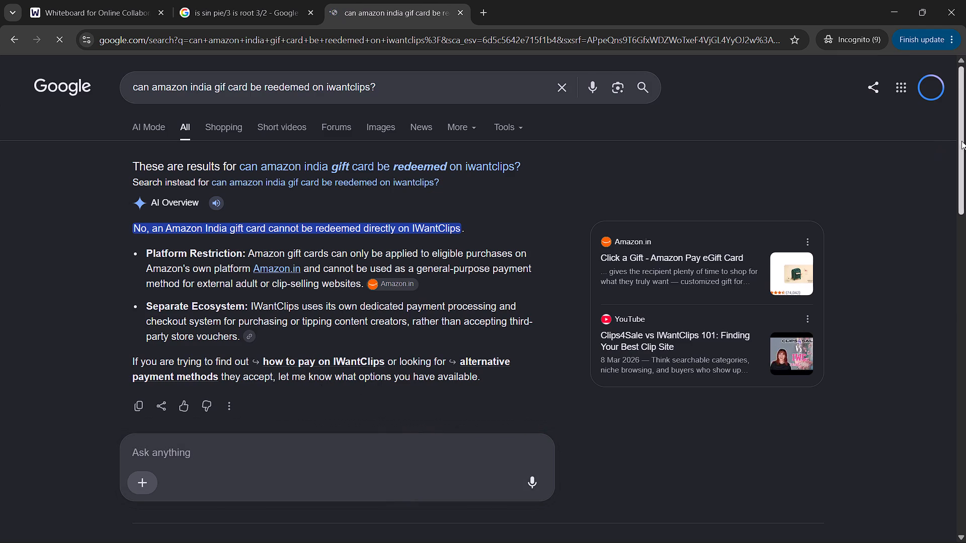
pyautogui.moveTo(962, 141); pyautogui.dragTo(956, 238)
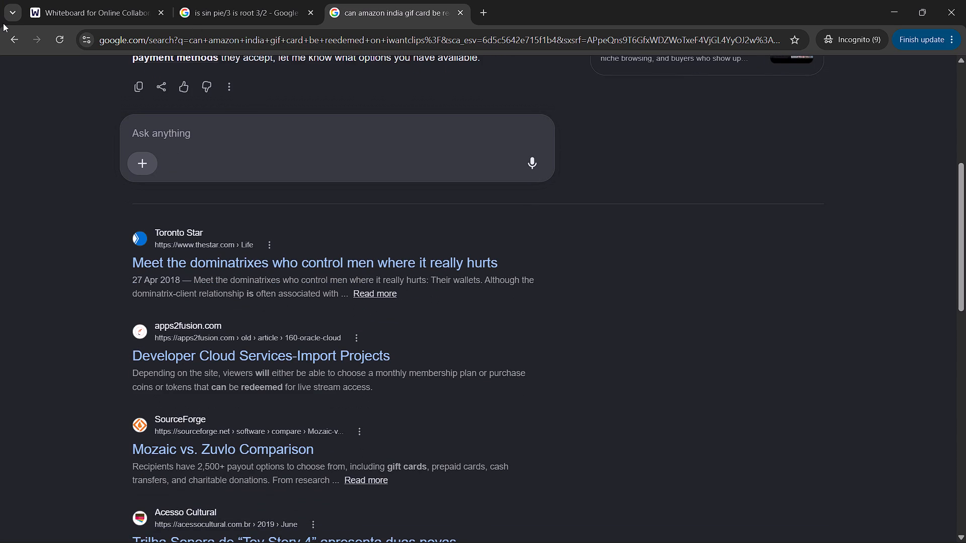
pyautogui.click(454, 10)
pyautogui.click(457, 12)
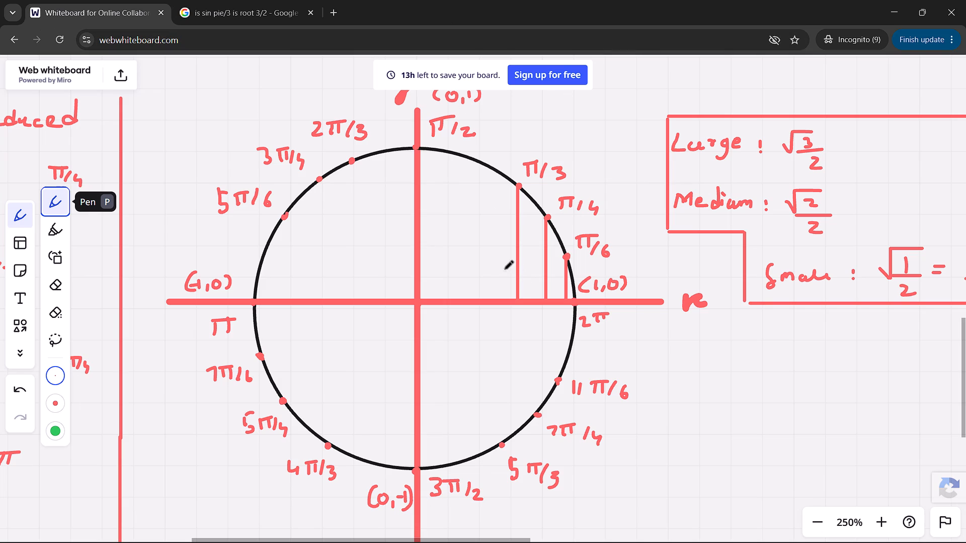
# Draw a downward vertical arrow below the boxed Large, Medium and Small values and handwrite "Sin" beside it.
pyautogui.moveTo(690, 283); pyautogui.dragTo(628, 194, button='middle')
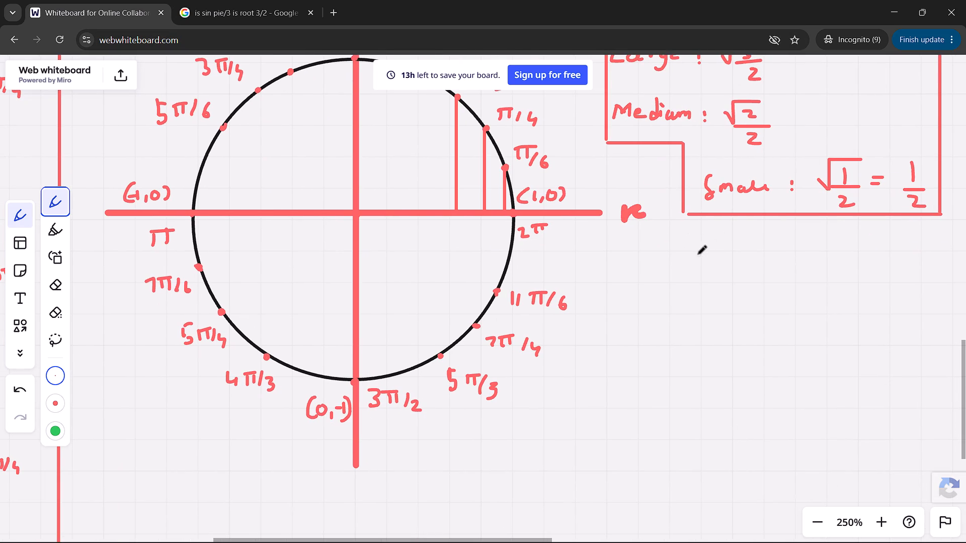
pyautogui.keyDown('shift'); pyautogui.moveTo(697, 256); pyautogui.dragTo(694, 356); pyautogui.keyUp('shift')
pyautogui.moveTo(690, 353); pyautogui.dragTo(697, 357)
pyautogui.moveTo(705, 352); pyautogui.dragTo(702, 356)
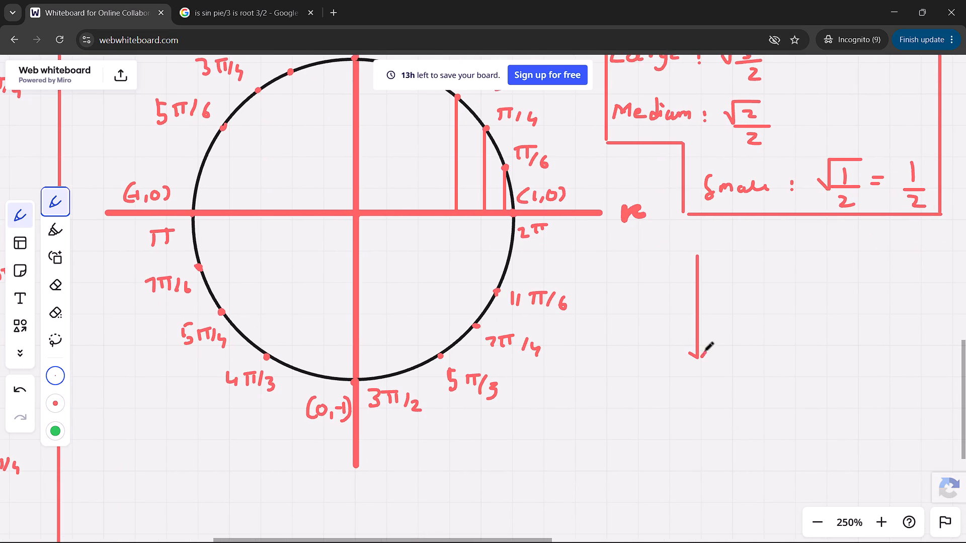
pyautogui.moveTo(719, 302); pyautogui.dragTo(715, 319)
pyautogui.moveTo(725, 314); pyautogui.dragTo(727, 321)
pyautogui.click(726, 305)
pyautogui.moveTo(735, 311); pyautogui.dragTo(742, 320)
# Draw a horizontal arrow pointing right, beside the foot of the Sin arrow, and handwrite "cosine" beneath it.
pyautogui.moveTo(723, 309); pyautogui.dragTo(653, 291, button='middle')
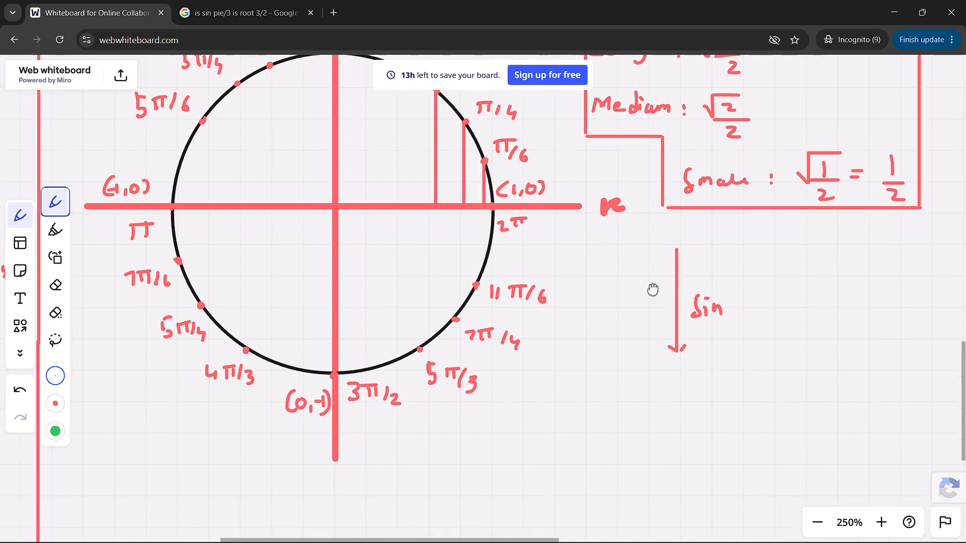
pyautogui.moveTo(653, 291); pyautogui.dragTo(635, 291, button='middle')
pyautogui.keyDown('shift'); pyautogui.moveTo(670, 342); pyautogui.dragTo(766, 343); pyautogui.keyUp('shift')
pyautogui.moveTo(764, 336); pyautogui.dragTo(766, 348)
pyautogui.moveTo(686, 356); pyautogui.dragTo(684, 367)
pyautogui.click(689, 361)
pyautogui.moveTo(702, 359); pyautogui.dragTo(707, 366)
pyautogui.click(710, 364)
pyautogui.click(712, 357)
pyautogui.moveTo(718, 363); pyautogui.dragTo(747, 367)
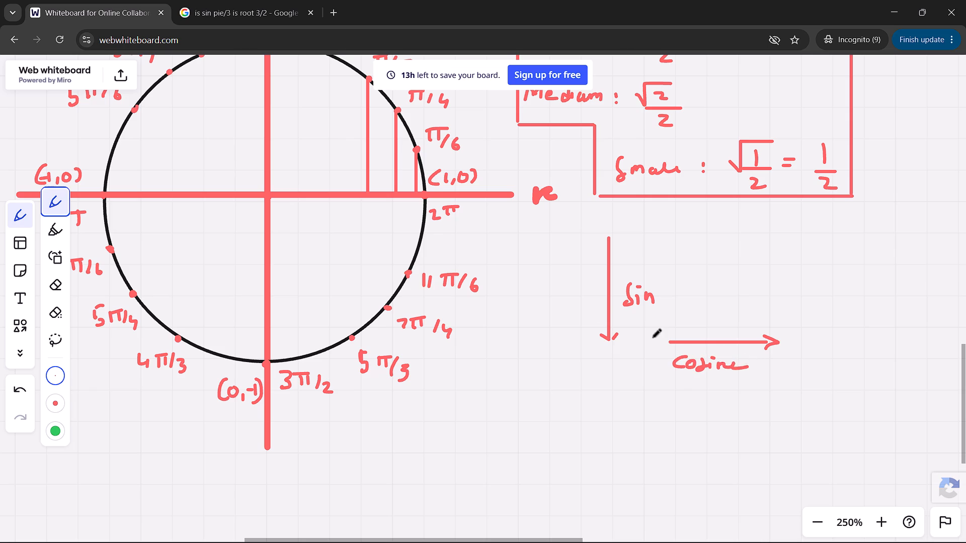
# Erase the three vertical lines dropped from the π/3, π/4 and π/6 points to the unit circle's horizontal axis.
pyautogui.moveTo(523, 292); pyautogui.dragTo(750, 323, button='middle')
pyautogui.moveTo(636, 258); pyautogui.dragTo(633, 311, button='middle')
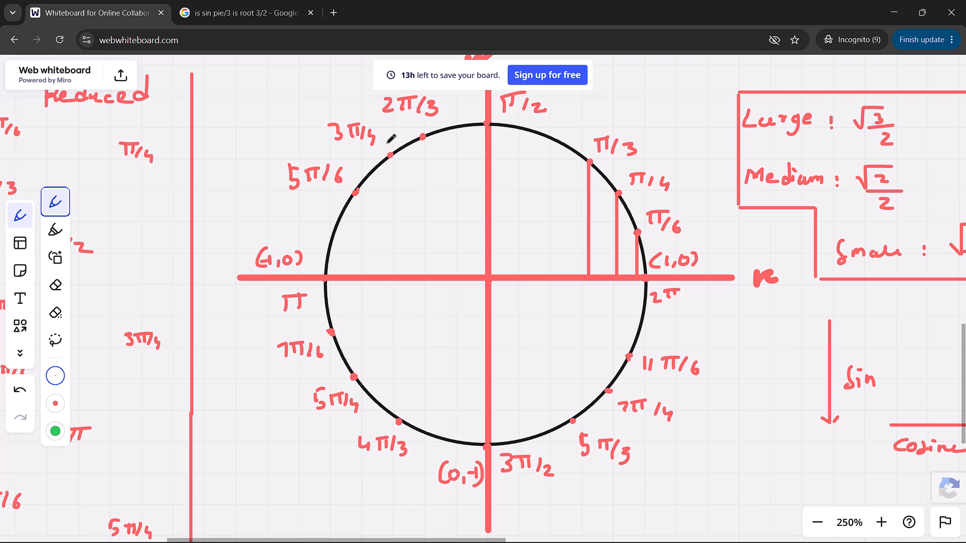
pyautogui.click(59, 284)
pyautogui.moveTo(571, 212); pyautogui.dragTo(589, 221)
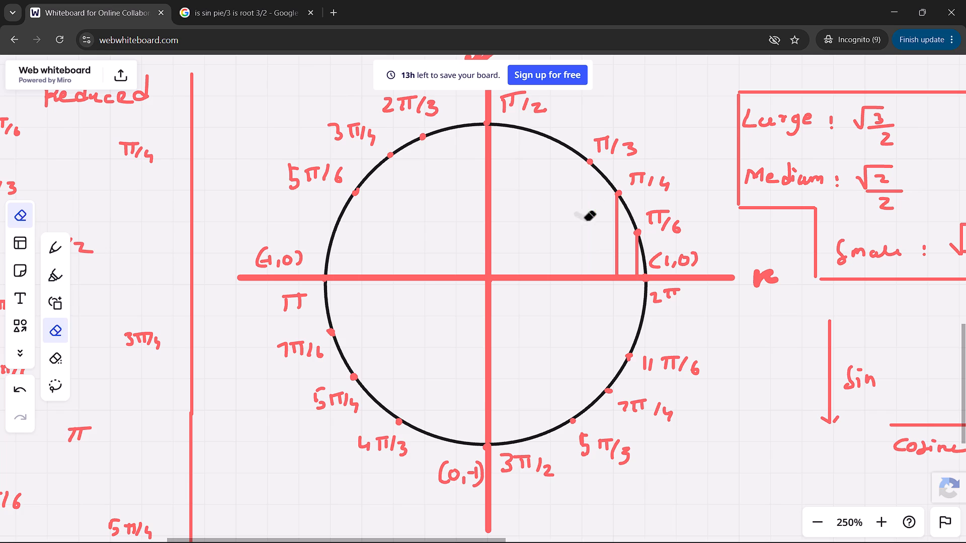
pyautogui.moveTo(589, 221); pyautogui.dragTo(632, 261)
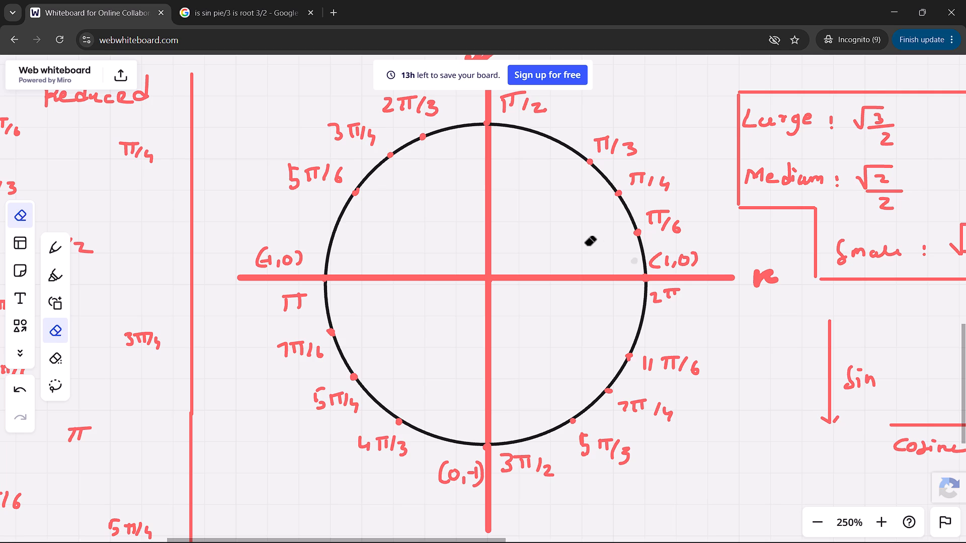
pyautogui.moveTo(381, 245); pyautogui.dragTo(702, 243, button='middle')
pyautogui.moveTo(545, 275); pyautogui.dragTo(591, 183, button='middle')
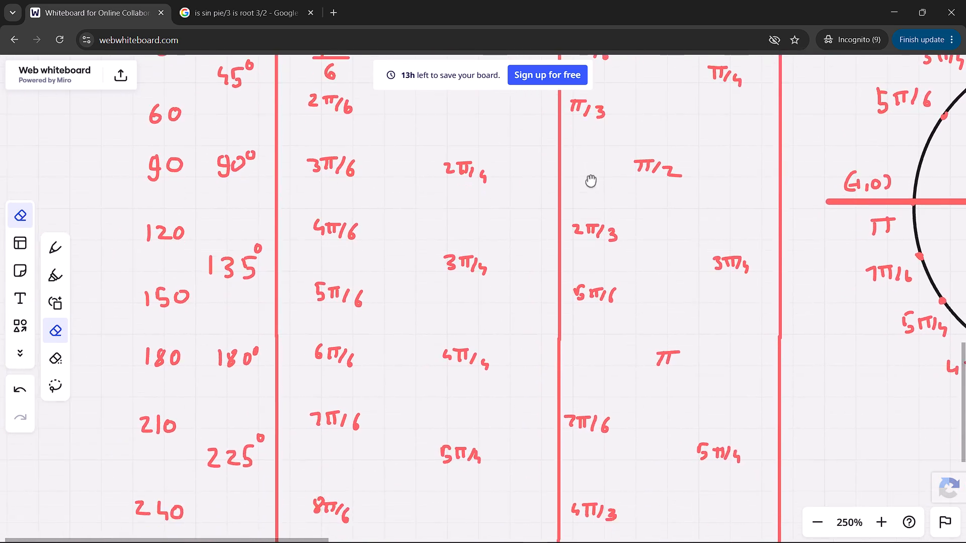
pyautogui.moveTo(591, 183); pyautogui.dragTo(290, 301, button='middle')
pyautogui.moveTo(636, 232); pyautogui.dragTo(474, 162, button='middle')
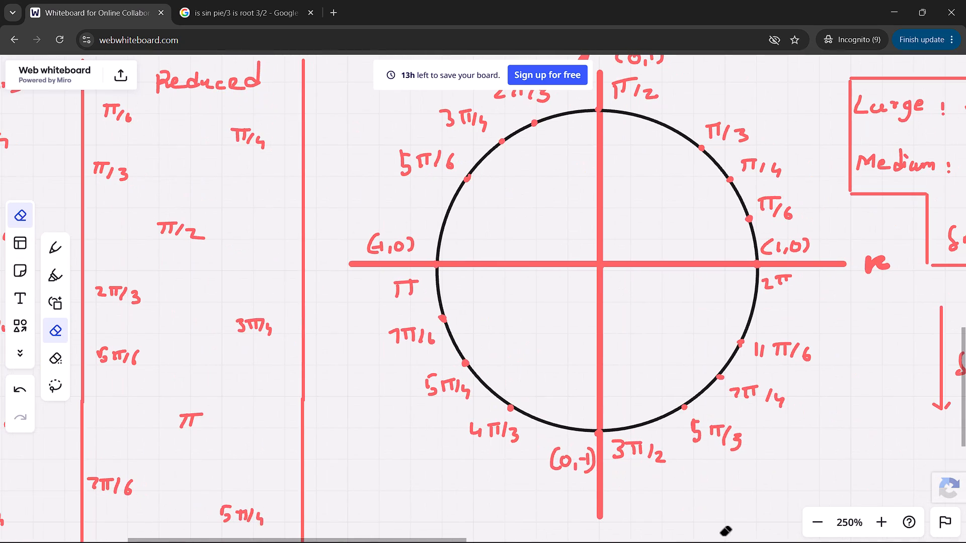
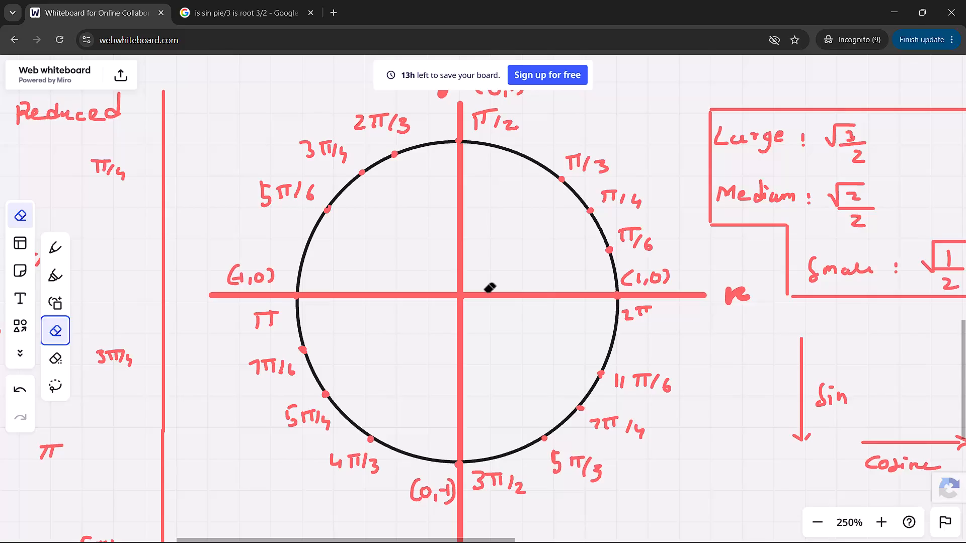
# Handwrite the equation Sin 45 = √2/2 in the empty area below the unit circle with the pen.
pyautogui.click(62, 223)
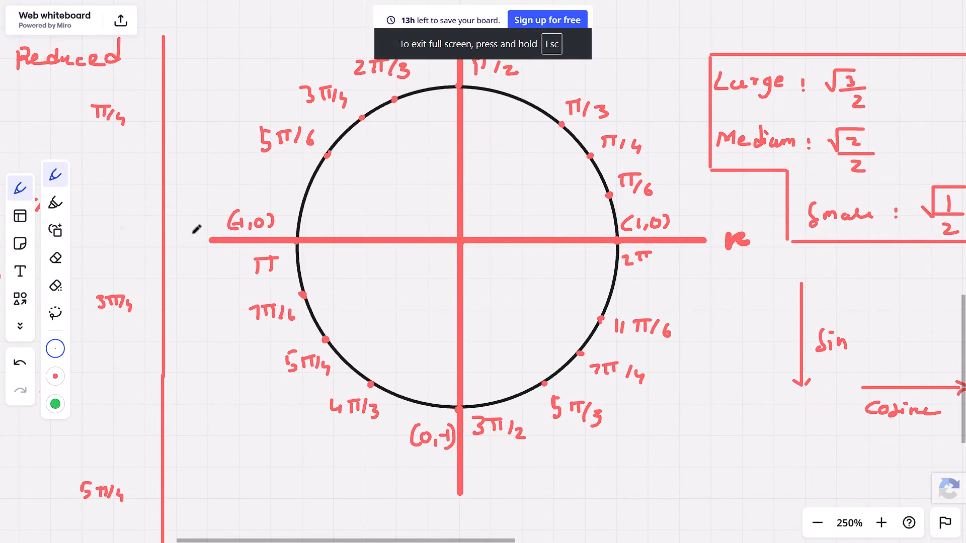
pyautogui.moveTo(502, 269); pyautogui.dragTo(530, 179, button='middle')
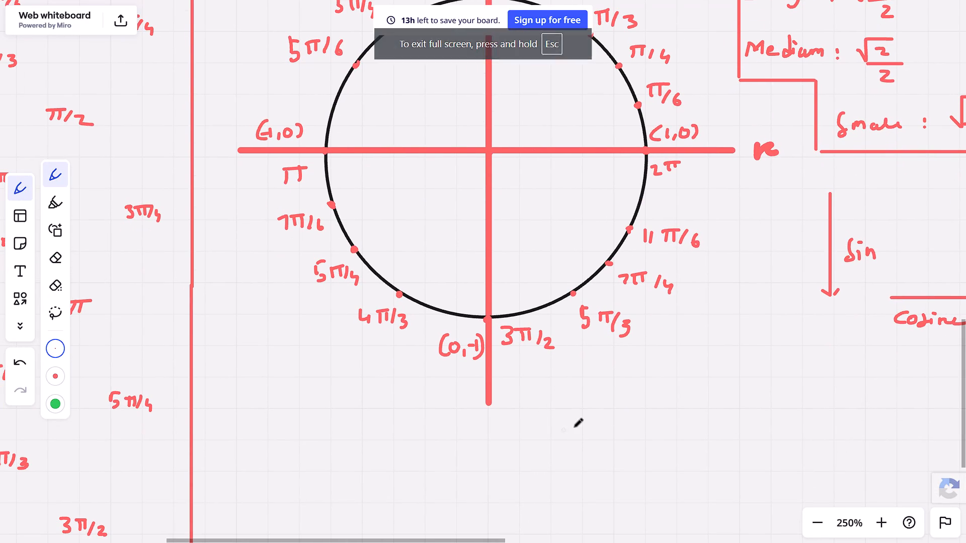
pyautogui.moveTo(582, 420); pyautogui.dragTo(576, 436)
pyautogui.moveTo(592, 429); pyautogui.dragTo(592, 436)
pyautogui.click(593, 423)
pyautogui.moveTo(598, 432); pyautogui.dragTo(603, 438)
pyautogui.moveTo(622, 426); pyautogui.dragTo(626, 439)
pyautogui.click(633, 430)
pyautogui.moveTo(635, 437); pyautogui.dragTo(631, 444)
pyautogui.moveTo(622, 429); pyautogui.dragTo(606, 404, button='middle')
pyautogui.moveTo(624, 411); pyautogui.dragTo(585, 402, button='middle')
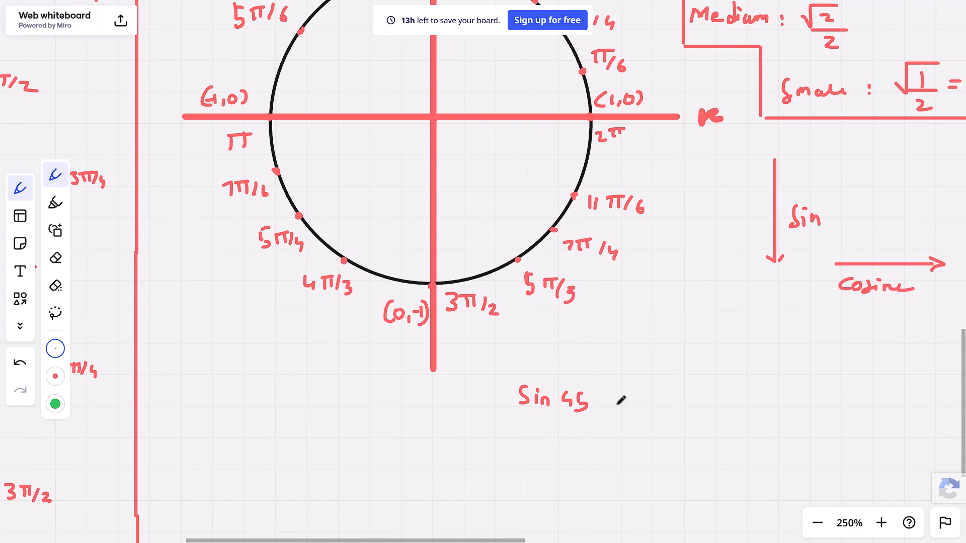
pyautogui.moveTo(617, 396); pyautogui.dragTo(630, 396)
pyautogui.moveTo(621, 407); pyautogui.dragTo(632, 407)
pyautogui.moveTo(621, 407); pyautogui.dragTo(576, 393, button='middle')
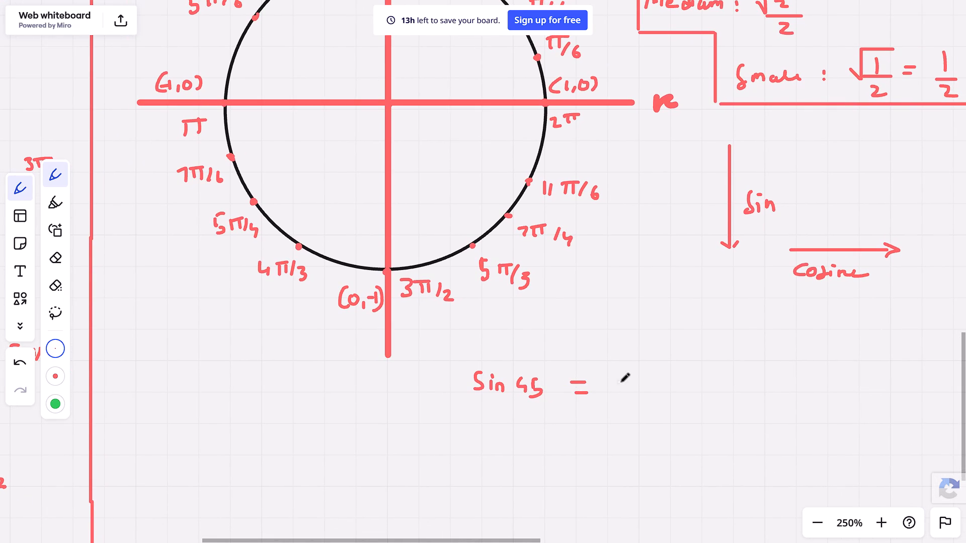
pyautogui.moveTo(621, 382); pyautogui.dragTo(642, 375)
pyautogui.moveTo(636, 383); pyautogui.dragTo(651, 389)
pyautogui.moveTo(633, 396); pyautogui.dragTo(653, 396)
pyautogui.moveTo(640, 404); pyautogui.dragTo(653, 414)
# Handwrite Sin (π/4) = √2/2 beneath the Sin 45 equation.
pyautogui.moveTo(640, 344); pyautogui.dragTo(634, 406, button='middle')
pyautogui.moveTo(638, 414); pyautogui.dragTo(669, 302, button='middle')
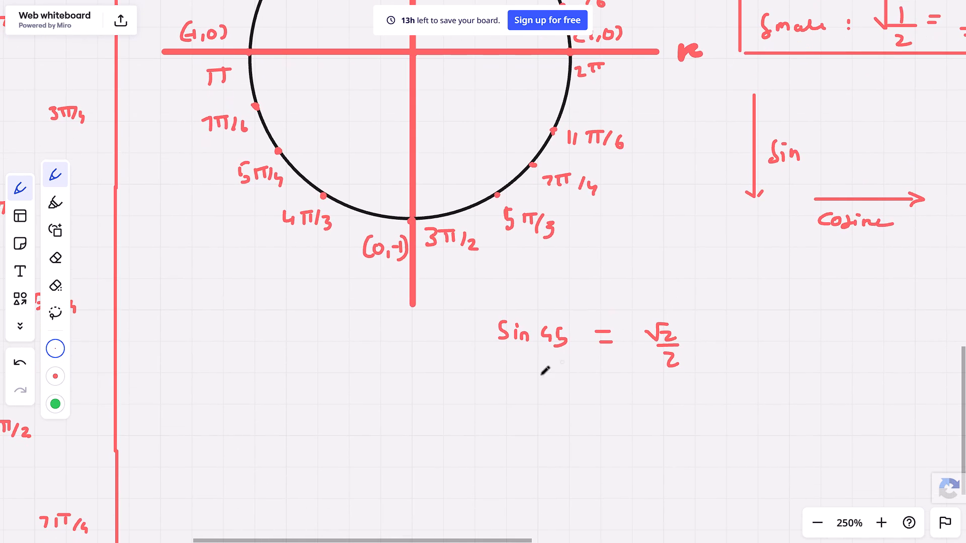
pyautogui.moveTo(498, 379); pyautogui.dragTo(502, 408)
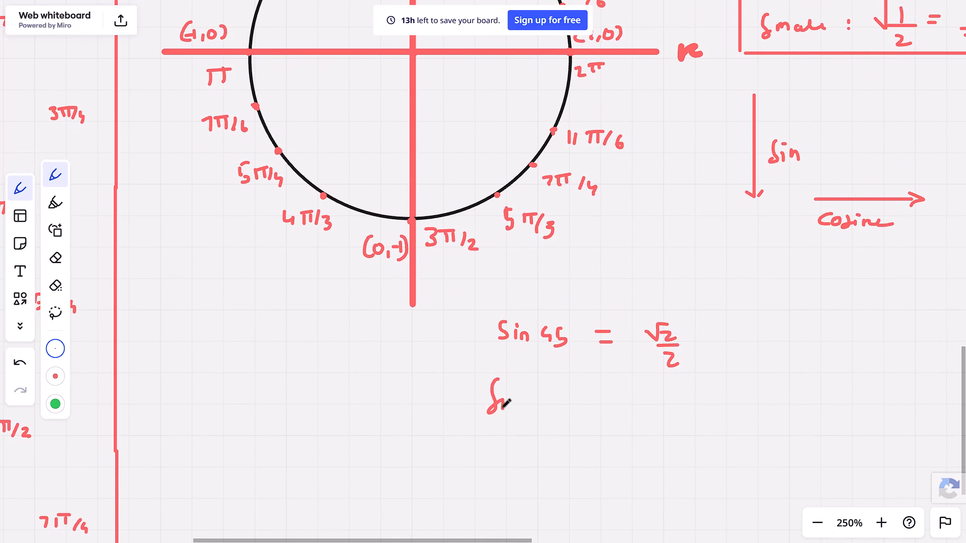
pyautogui.moveTo(502, 408); pyautogui.dragTo(502, 409)
pyautogui.moveTo(505, 393); pyautogui.dragTo(507, 397)
pyautogui.moveTo(509, 400); pyautogui.dragTo(517, 404)
pyautogui.moveTo(546, 382); pyautogui.dragTo(547, 406)
pyautogui.moveTo(559, 391); pyautogui.dragTo(559, 399)
pyautogui.moveTo(567, 390); pyautogui.dragTo(567, 397)
pyautogui.moveTo(556, 389); pyautogui.dragTo(578, 387)
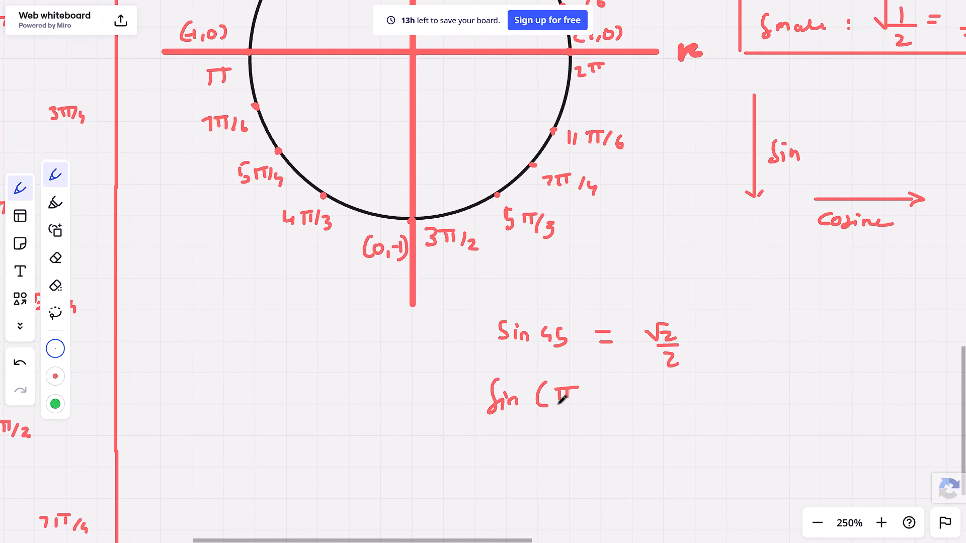
pyautogui.moveTo(557, 405); pyautogui.dragTo(569, 406)
pyautogui.moveTo(562, 412); pyautogui.dragTo(562, 423)
pyautogui.moveTo(580, 382); pyautogui.dragTo(579, 412)
pyautogui.moveTo(610, 395); pyautogui.dragTo(616, 395)
pyautogui.moveTo(606, 404); pyautogui.dragTo(614, 405)
pyautogui.moveTo(634, 397); pyautogui.dragTo(640, 392)
pyautogui.moveTo(640, 392); pyautogui.dragTo(653, 386)
pyautogui.moveTo(649, 394); pyautogui.dragTo(654, 402)
pyautogui.moveTo(642, 409); pyautogui.dragTo(656, 409)
pyautogui.moveTo(650, 414); pyautogui.dragTo(659, 425)
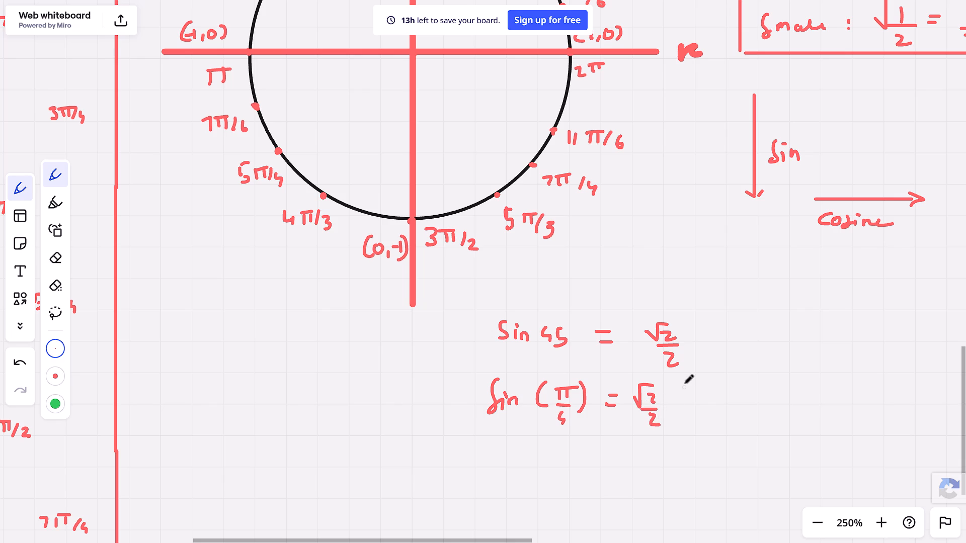
# Draw a vertical and a horizontal axis crossing each other in the empty area below the two sine equations.
pyautogui.moveTo(582, 305); pyautogui.dragTo(645, 376, button='middle')
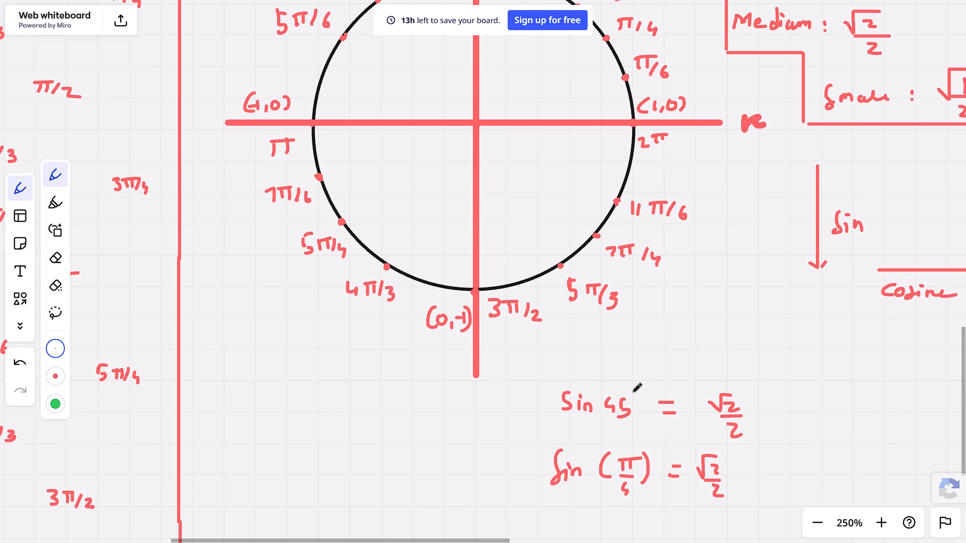
pyautogui.moveTo(657, 458); pyautogui.dragTo(738, 260, button='middle')
pyautogui.moveTo(673, 369); pyautogui.dragTo(672, 405, button='middle')
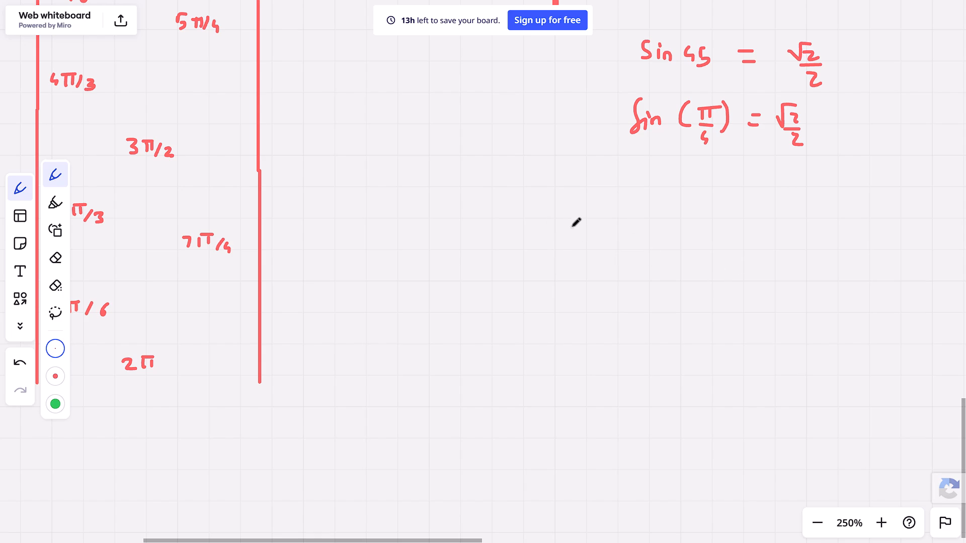
pyautogui.keyDown('shift'); pyautogui.moveTo(588, 219); pyautogui.dragTo(581, 433); pyautogui.keyUp('shift')
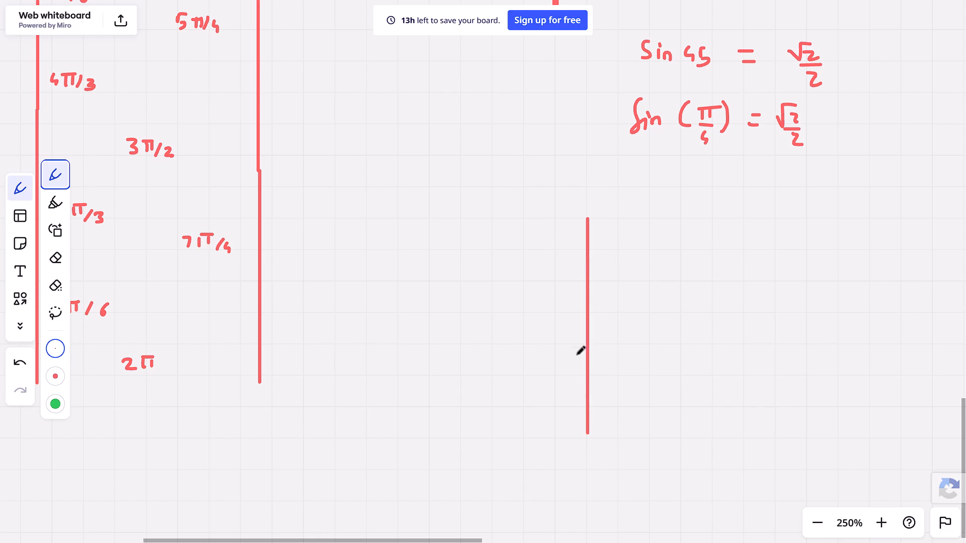
pyautogui.keyDown('shift'); pyautogui.moveTo(491, 314); pyautogui.dragTo(720, 314); pyautogui.keyUp('shift')
# Draw a right triangle in the first quadrant from the origin, with a right-angle mark where its vertical side meets the horizontal axis.
pyautogui.keyDown('shift'); pyautogui.moveTo(587, 314); pyautogui.dragTo(677, 223); pyautogui.keyUp('shift')
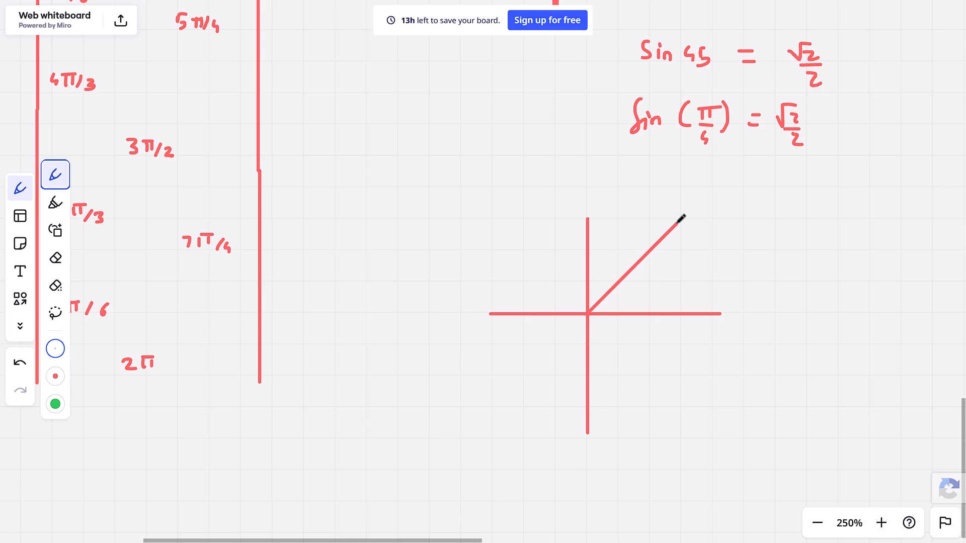
pyautogui.keyDown('shift'); pyautogui.moveTo(677, 223); pyautogui.dragTo(679, 221); pyautogui.keyUp('shift')
pyautogui.keyDown('shift'); pyautogui.moveTo(679, 220); pyautogui.dragTo(676, 311); pyautogui.keyUp('shift')
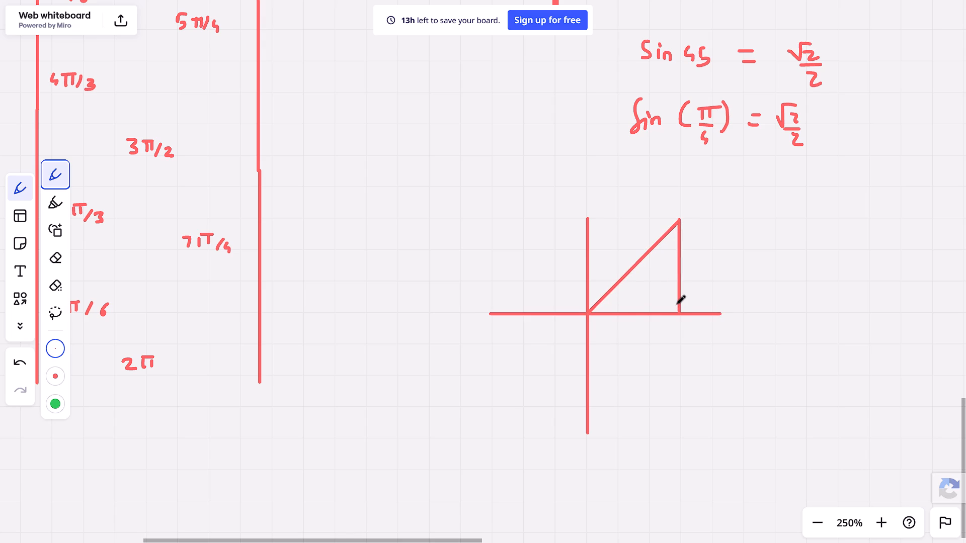
pyautogui.moveTo(677, 303); pyautogui.dragTo(673, 311)
# Mark the triangle's angle at the origin with an arc and the label θ, and add an arc at its top angle.
pyautogui.moveTo(599, 306); pyautogui.dragTo(601, 307)
pyautogui.moveTo(601, 307); pyautogui.dragTo(602, 315)
pyautogui.moveTo(615, 297); pyautogui.dragTo(618, 302)
pyautogui.moveTo(665, 237); pyautogui.dragTo(680, 239)
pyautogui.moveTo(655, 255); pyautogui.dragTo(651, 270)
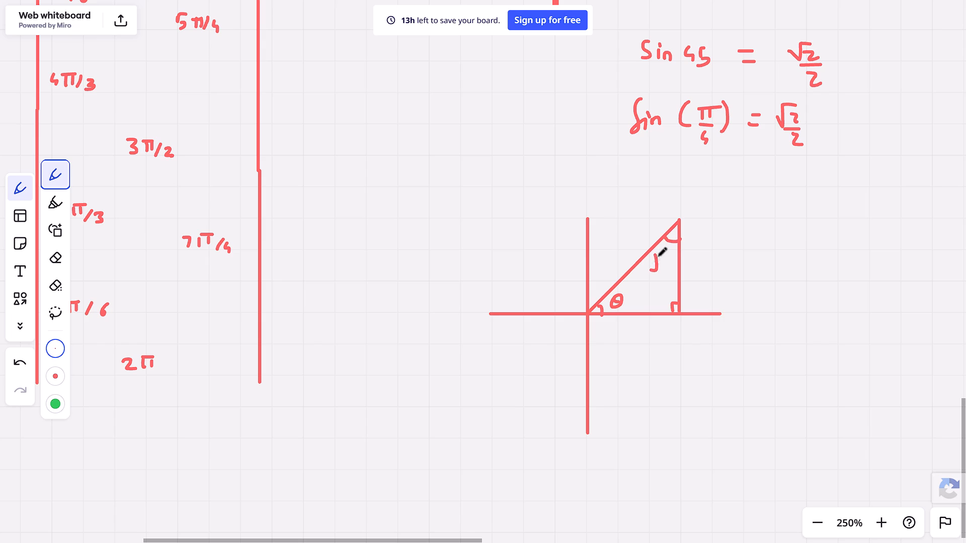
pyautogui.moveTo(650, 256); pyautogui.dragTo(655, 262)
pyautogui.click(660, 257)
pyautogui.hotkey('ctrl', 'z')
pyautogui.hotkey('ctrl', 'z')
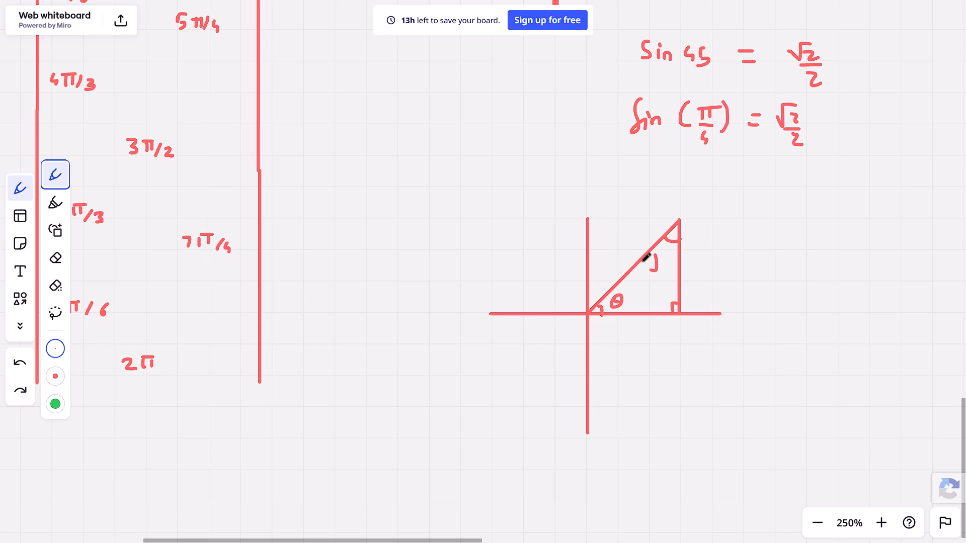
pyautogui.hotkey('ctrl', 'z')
# Label the triangle's top angle 90-θ beneath its arc.
pyautogui.moveTo(647, 260); pyautogui.dragTo(641, 273)
pyautogui.moveTo(644, 261); pyautogui.dragTo(646, 267)
pyautogui.moveTo(651, 266); pyautogui.dragTo(657, 265)
pyautogui.moveTo(663, 260); pyautogui.dragTo(666, 266)
pyautogui.hotkey('ctrl', 'z')
pyautogui.hotkey('ctrl', 'z')
pyautogui.click(652, 264)
pyautogui.moveTo(663, 263); pyautogui.dragTo(667, 263)
pyautogui.click(671, 258)
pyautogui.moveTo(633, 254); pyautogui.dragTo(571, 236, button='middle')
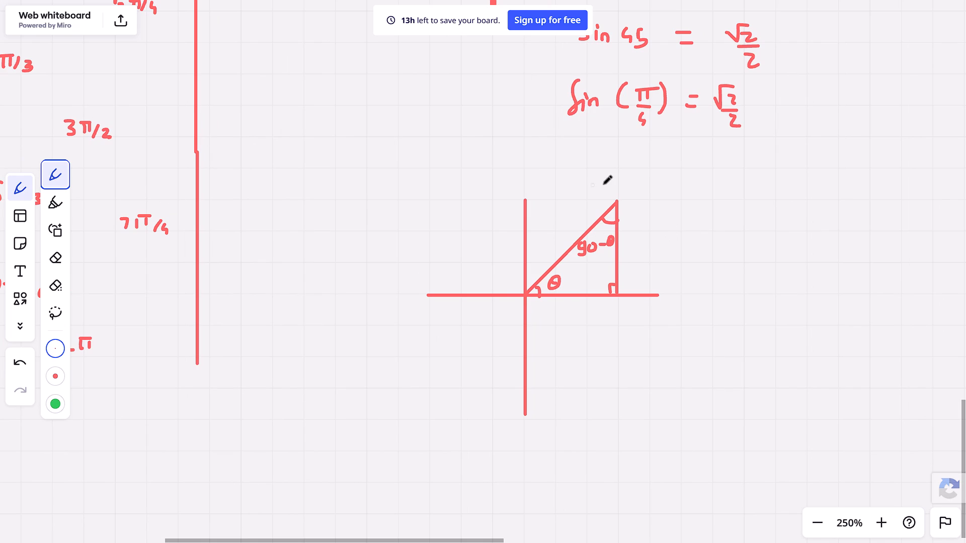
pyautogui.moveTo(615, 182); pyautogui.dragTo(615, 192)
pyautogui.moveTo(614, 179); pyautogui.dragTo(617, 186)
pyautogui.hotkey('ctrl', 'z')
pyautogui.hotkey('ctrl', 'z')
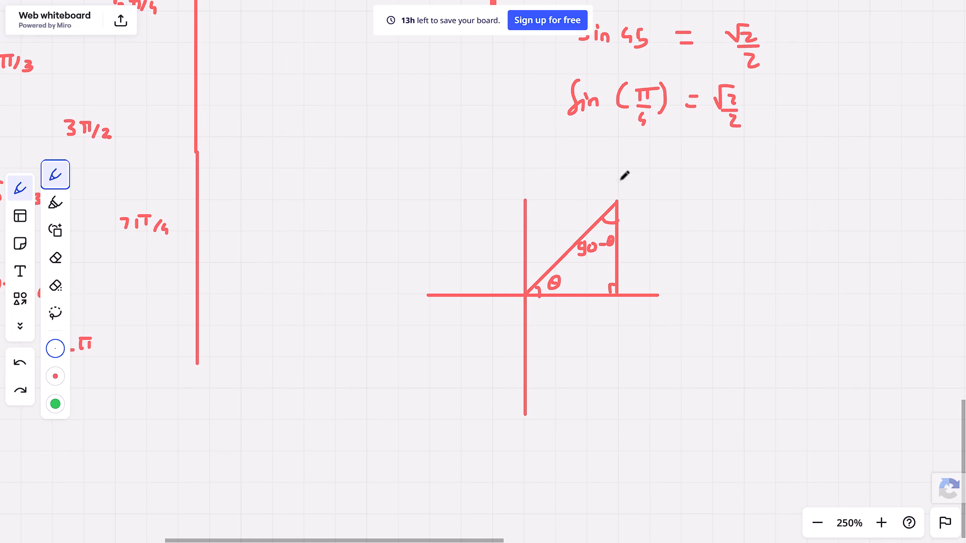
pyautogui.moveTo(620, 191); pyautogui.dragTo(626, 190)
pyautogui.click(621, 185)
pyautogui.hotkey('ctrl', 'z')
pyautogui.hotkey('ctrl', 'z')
# Label the triangle's vertices A at the origin, B at the top and C at the right angle.
pyautogui.moveTo(506, 309); pyautogui.dragTo(513, 307)
pyautogui.click(509, 303)
pyautogui.moveTo(620, 185); pyautogui.dragTo(621, 194)
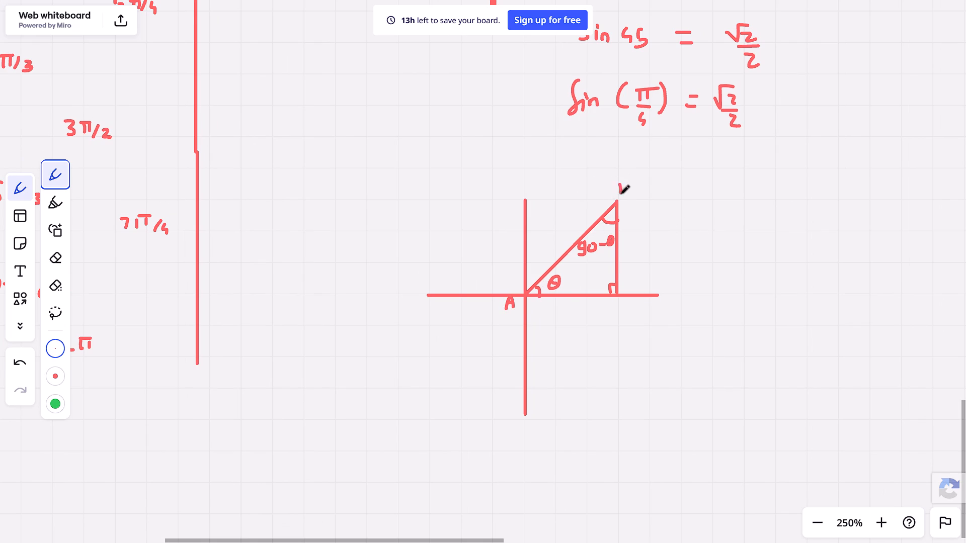
pyautogui.moveTo(621, 194); pyautogui.dragTo(620, 195)
pyautogui.moveTo(619, 184); pyautogui.dragTo(626, 194)
pyautogui.moveTo(621, 303); pyautogui.dragTo(626, 312)
# Label the triangle's hypotenuse r, its vertical side y and its horizontal side x.
pyautogui.moveTo(554, 238); pyautogui.dragTo(566, 232)
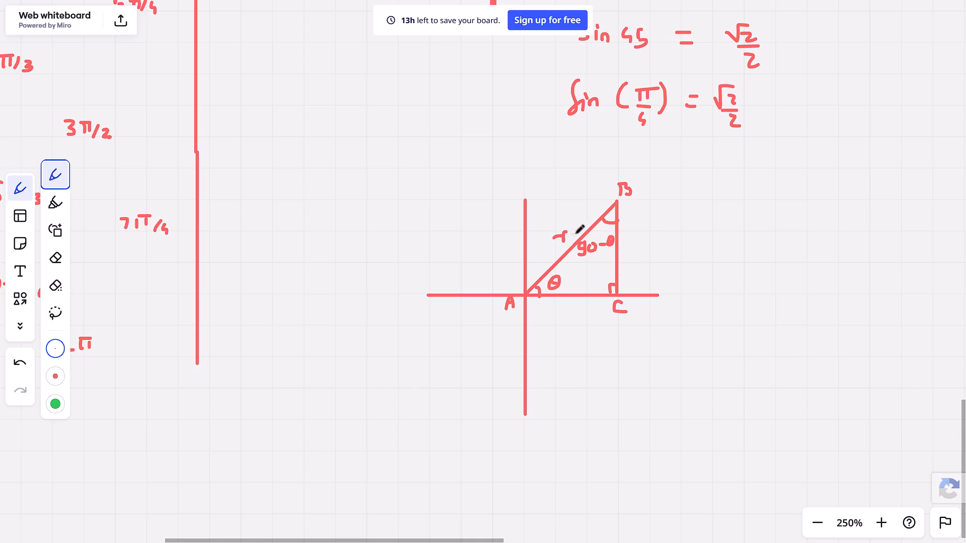
pyautogui.moveTo(628, 241); pyautogui.dragTo(640, 255)
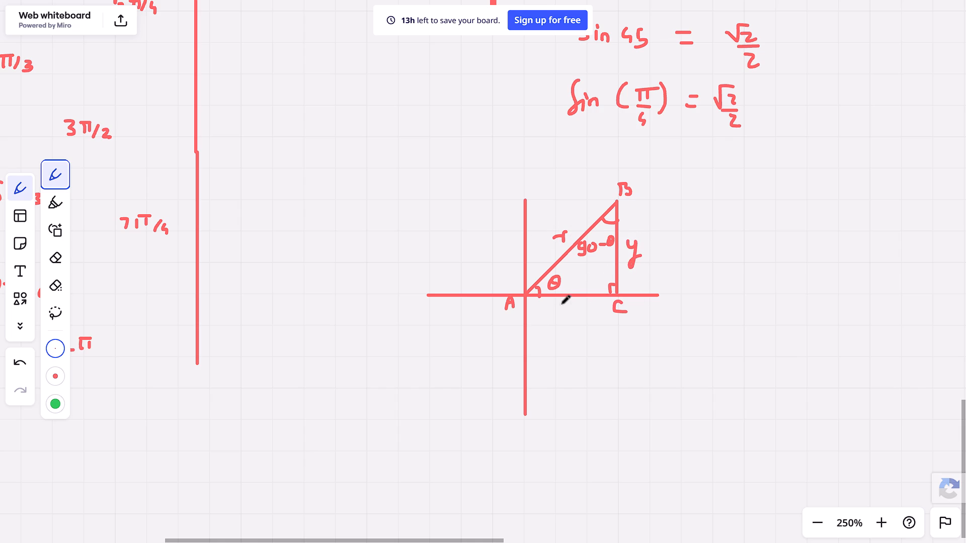
pyautogui.moveTo(565, 305); pyautogui.dragTo(582, 310)
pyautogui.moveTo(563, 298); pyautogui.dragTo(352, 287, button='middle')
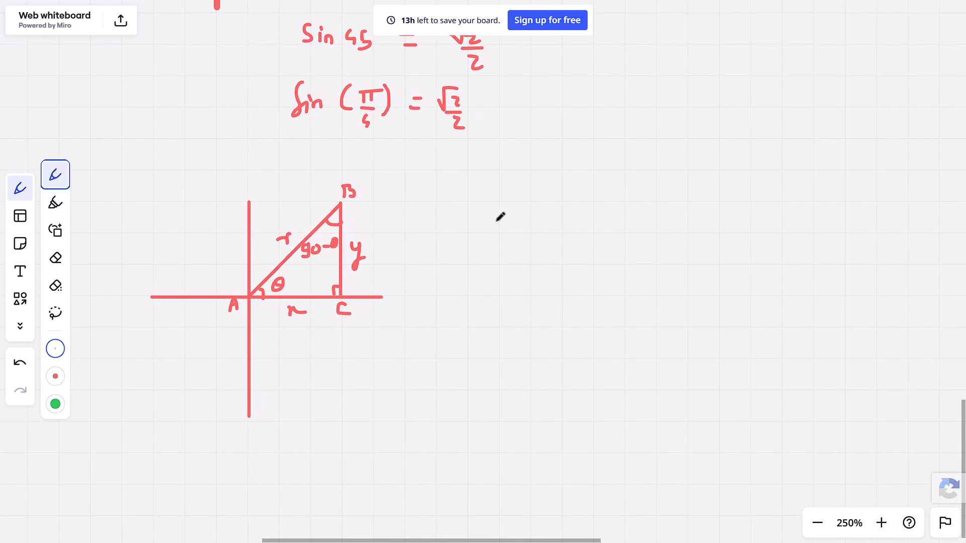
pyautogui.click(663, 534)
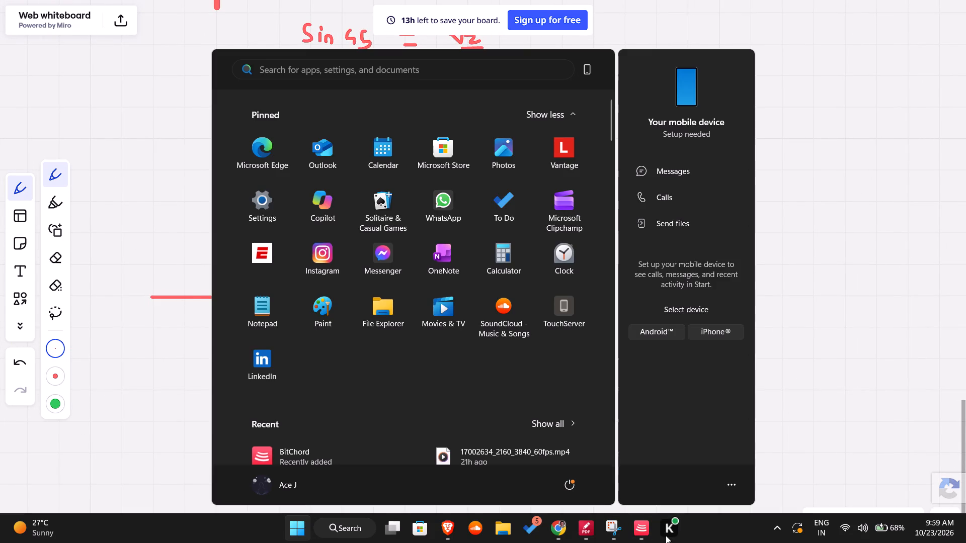
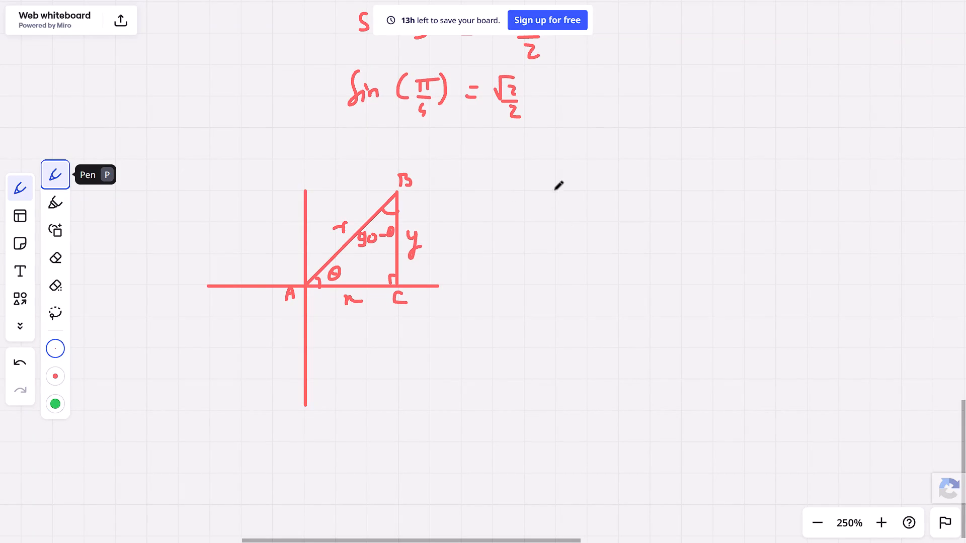
# Handwrite the sine ratio sin θ = y/r beside the labelled triangle.
pyautogui.moveTo(535, 206); pyautogui.dragTo(529, 221)
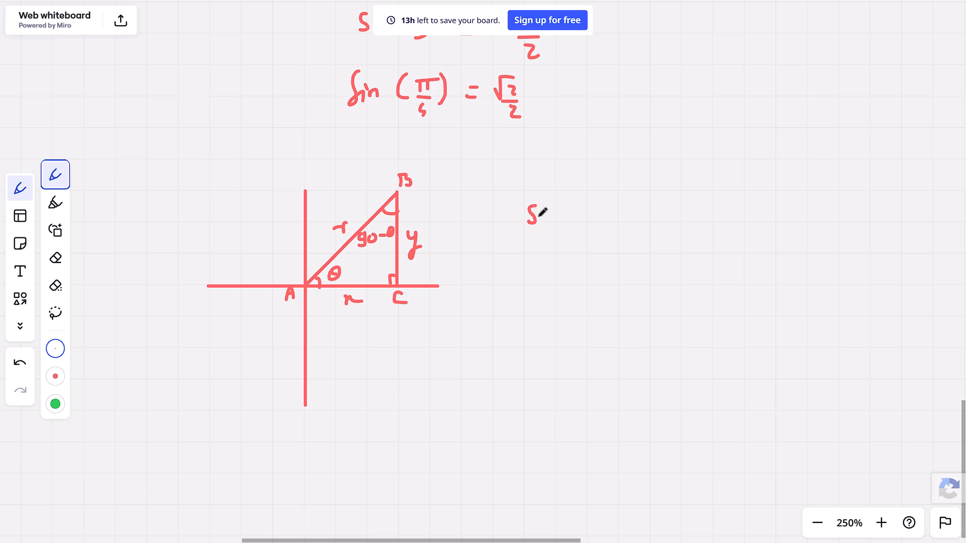
pyautogui.moveTo(541, 215); pyautogui.dragTo(541, 222)
pyautogui.click(542, 208)
pyautogui.moveTo(549, 216); pyautogui.dragTo(554, 220)
pyautogui.moveTo(561, 213); pyautogui.dragTo(566, 219)
pyautogui.moveTo(585, 211); pyautogui.dragTo(596, 212)
pyautogui.moveTo(596, 212); pyautogui.dragTo(596, 211)
pyautogui.moveTo(580, 217); pyautogui.dragTo(593, 219)
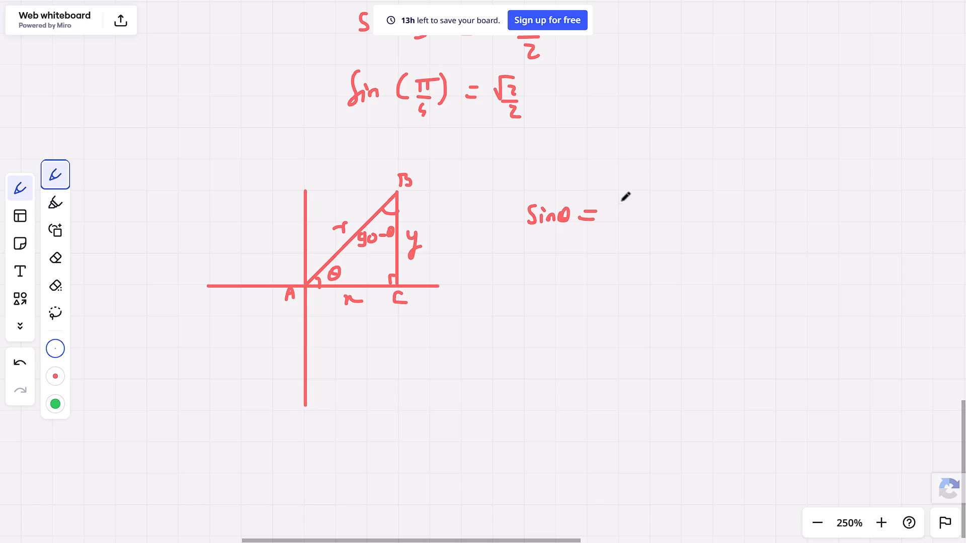
pyautogui.moveTo(623, 199); pyautogui.dragTo(638, 212)
pyautogui.moveTo(624, 222); pyautogui.dragTo(641, 222)
pyautogui.moveTo(632, 230); pyautogui.dragTo(641, 232)
# Handwrite the cosine ratio cos θ = x/r beneath the sine ratio.
pyautogui.moveTo(535, 270); pyautogui.dragTo(537, 284)
pyautogui.click(542, 278)
pyautogui.moveTo(554, 278); pyautogui.dragTo(551, 287)
pyautogui.moveTo(565, 273); pyautogui.dragTo(570, 278)
pyautogui.moveTo(588, 271); pyautogui.dragTo(594, 274)
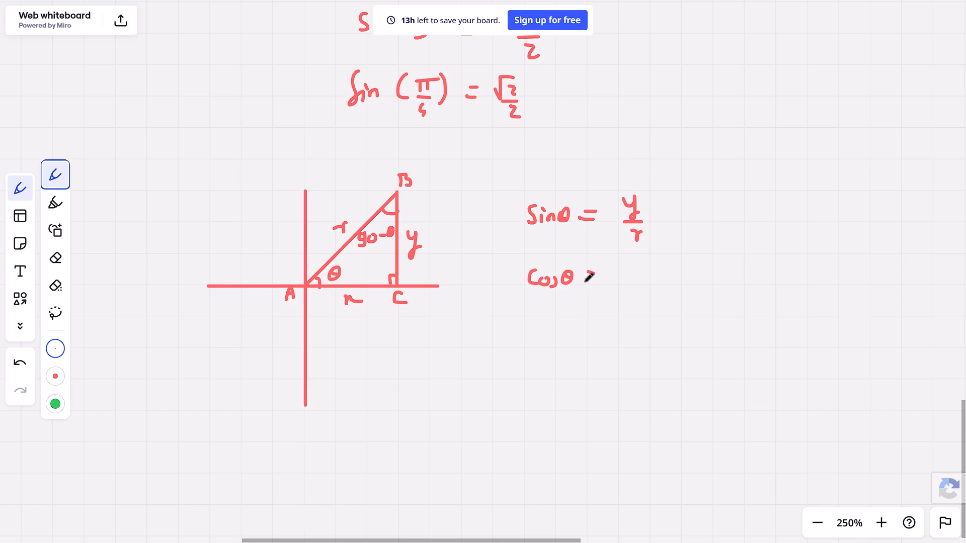
pyautogui.moveTo(585, 282); pyautogui.dragTo(596, 282)
pyautogui.moveTo(580, 283); pyautogui.dragTo(523, 279, button='middle')
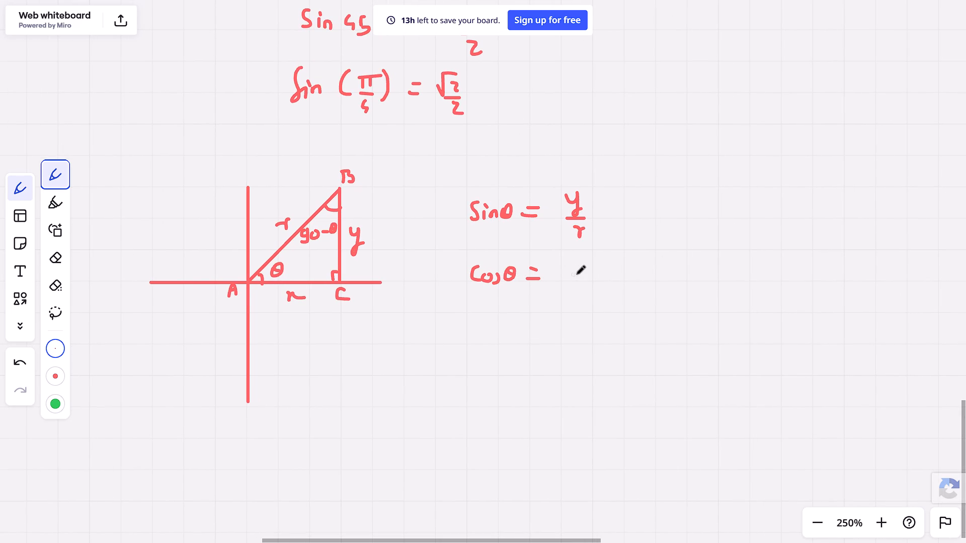
pyautogui.moveTo(580, 267); pyautogui.dragTo(596, 274)
pyautogui.moveTo(577, 283); pyautogui.dragTo(601, 284)
pyautogui.moveTo(579, 293); pyautogui.dragTo(591, 291)
# Handwrite the tangent ratio tan θ = y/x beneath the cosine ratio.
pyautogui.moveTo(589, 285); pyautogui.dragTo(550, 270, button='middle')
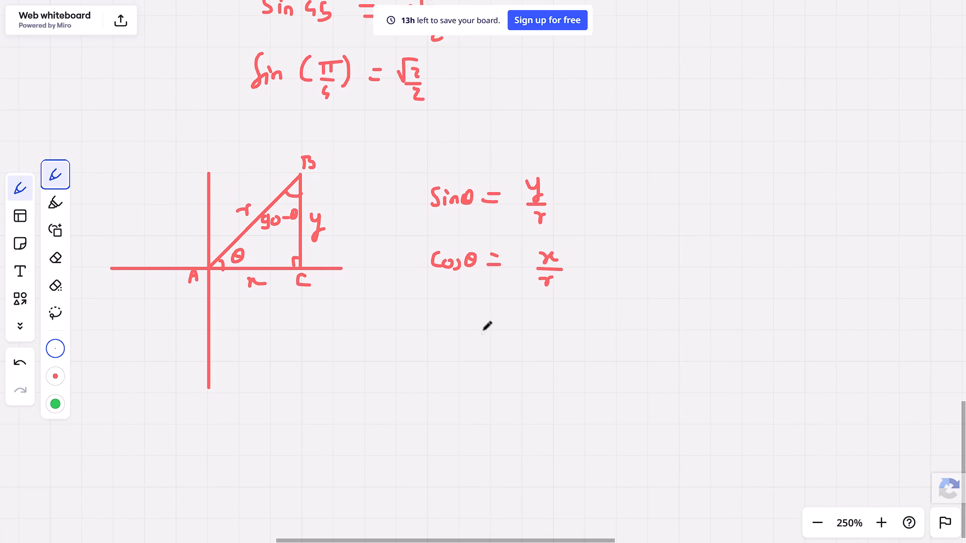
pyautogui.moveTo(434, 307); pyautogui.dragTo(440, 330)
pyautogui.moveTo(427, 322); pyautogui.dragTo(442, 321)
pyautogui.moveTo(449, 322); pyautogui.dragTo(452, 329)
pyautogui.moveTo(455, 324); pyautogui.dragTo(465, 330)
pyautogui.moveTo(479, 320); pyautogui.dragTo(475, 325)
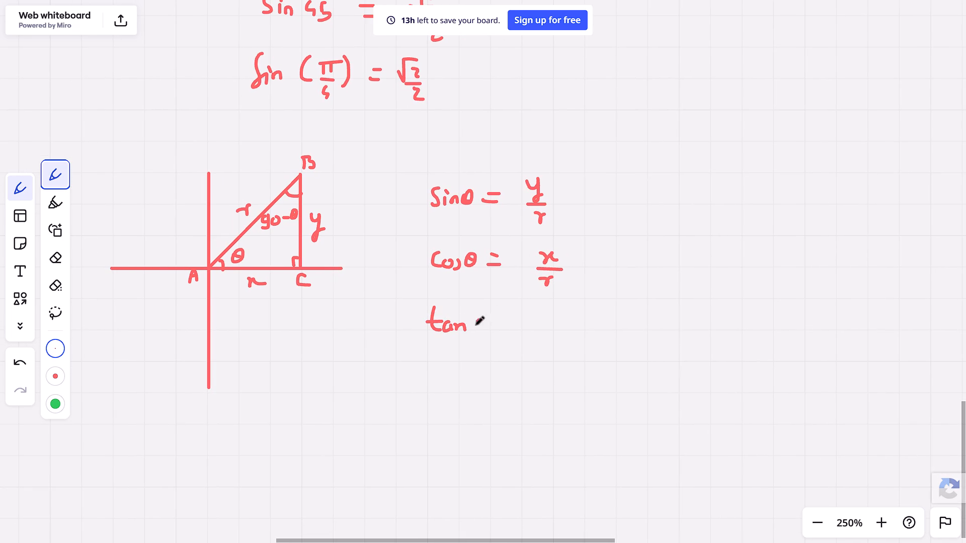
pyautogui.moveTo(475, 325); pyautogui.dragTo(488, 326)
pyautogui.moveTo(499, 321); pyautogui.dragTo(504, 320)
pyautogui.moveTo(497, 327); pyautogui.dragTo(504, 326)
pyautogui.moveTo(490, 324); pyautogui.dragTo(437, 313, button='middle')
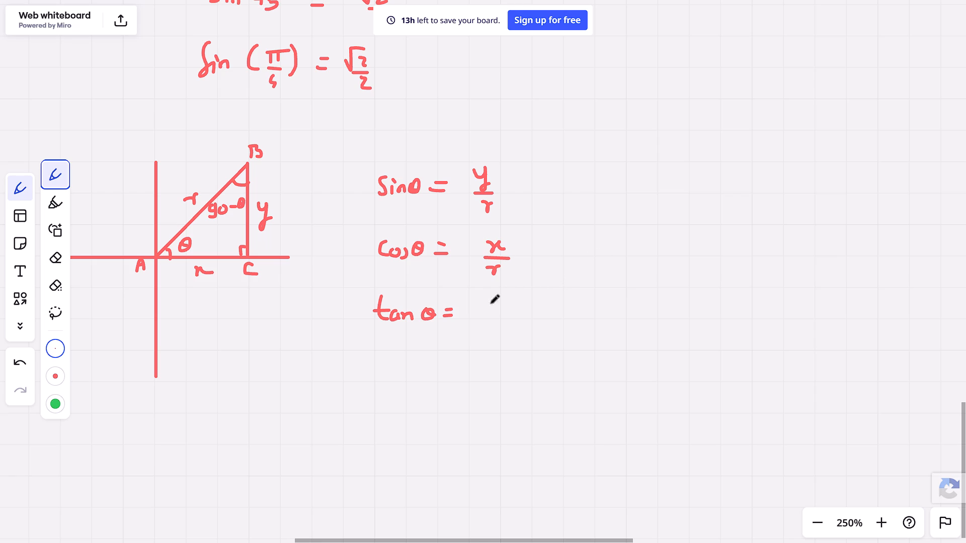
pyautogui.moveTo(498, 297); pyautogui.dragTo(510, 310)
pyautogui.moveTo(490, 320); pyautogui.dragTo(516, 320)
pyautogui.moveTo(496, 331); pyautogui.dragTo(505, 330)
pyautogui.hotkey('ctrl', 'z')
pyautogui.moveTo(499, 331); pyautogui.dragTo(501, 335)
pyautogui.moveTo(501, 335); pyautogui.dragTo(514, 338)
# Extend the tangent line with = (y/r) / (x/r), using a slash between the two fractions.
pyautogui.moveTo(532, 308); pyautogui.dragTo(538, 308)
pyautogui.moveTo(531, 315); pyautogui.dragTo(539, 315)
pyautogui.moveTo(510, 313); pyautogui.dragTo(457, 308, button='middle')
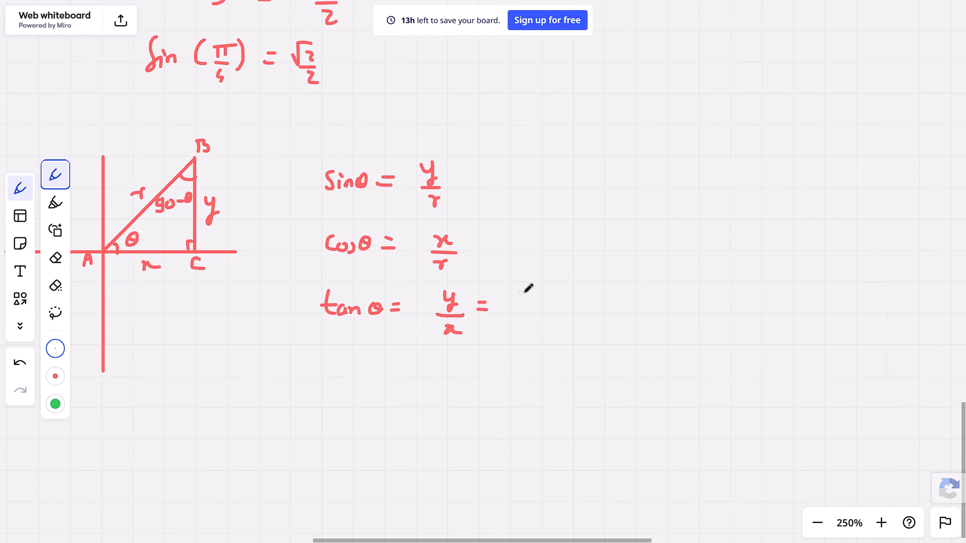
pyautogui.moveTo(531, 288); pyautogui.dragTo(548, 301)
pyautogui.moveTo(532, 308); pyautogui.dragTo(547, 309)
pyautogui.moveTo(538, 313); pyautogui.dragTo(543, 314)
pyautogui.moveTo(543, 314); pyautogui.dragTo(545, 315)
pyautogui.moveTo(567, 302); pyautogui.dragTo(559, 321)
pyautogui.moveTo(586, 297); pyautogui.dragTo(598, 306)
pyautogui.moveTo(586, 310); pyautogui.dragTo(595, 310)
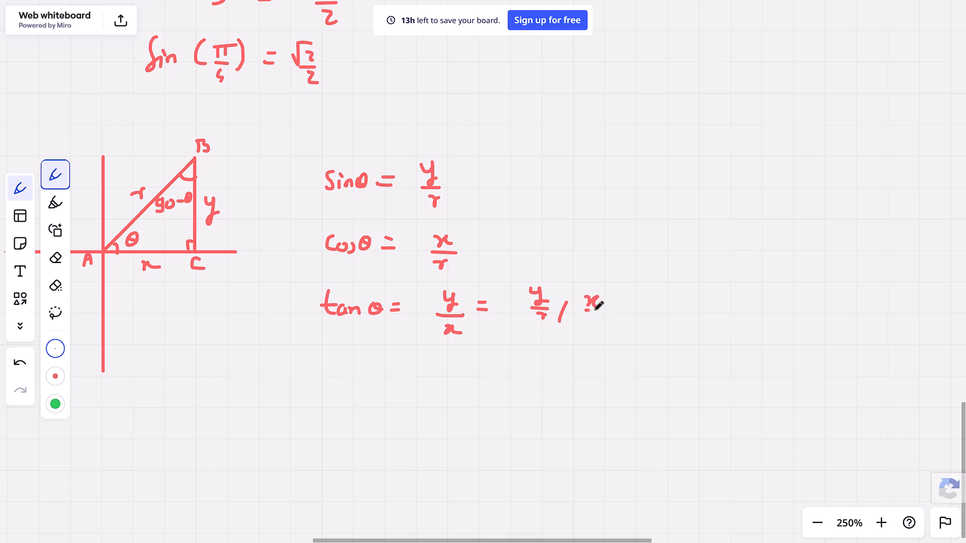
pyautogui.moveTo(595, 310); pyautogui.dragTo(603, 310)
pyautogui.moveTo(590, 320); pyautogui.dragTo(601, 322)
# Finish the tangent line with = y/x after the divided fractions.
pyautogui.moveTo(636, 299); pyautogui.dragTo(647, 300)
pyautogui.moveTo(639, 308); pyautogui.dragTo(648, 309)
pyautogui.moveTo(688, 288); pyautogui.dragTo(707, 303)
pyautogui.moveTo(686, 316); pyautogui.dragTo(702, 315)
pyautogui.moveTo(691, 323); pyautogui.dragTo(705, 330)
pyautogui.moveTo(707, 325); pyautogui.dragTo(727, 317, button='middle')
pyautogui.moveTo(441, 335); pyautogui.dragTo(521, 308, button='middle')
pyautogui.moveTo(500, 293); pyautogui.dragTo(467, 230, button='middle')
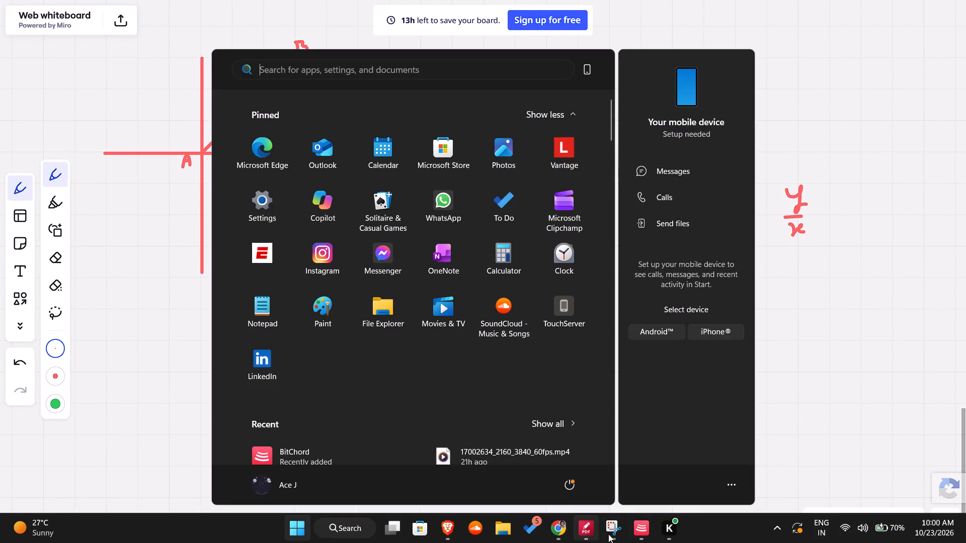
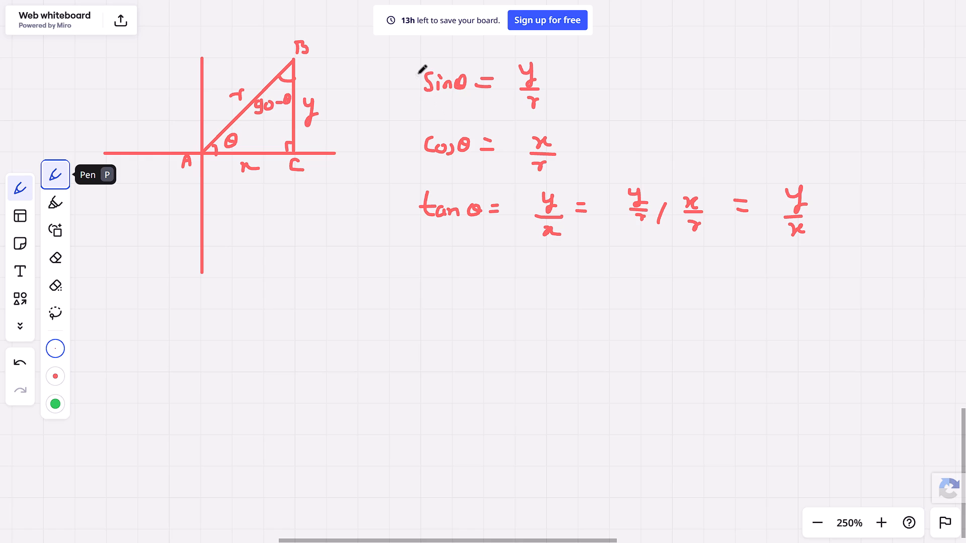
# Draw a rectangular box around the sin θ, cos θ and tan θ ratios.
pyautogui.keyDown('shift'); pyautogui.moveTo(419, 59); pyautogui.dragTo(427, 248); pyautogui.keyUp('shift')
pyautogui.keyDown('shift'); pyautogui.moveTo(419, 246); pyautogui.dragTo(845, 257); pyautogui.keyUp('shift')
pyautogui.keyDown('shift'); pyautogui.moveTo(421, 61); pyautogui.dragTo(844, 54); pyautogui.keyUp('shift')
pyautogui.keyDown('shift'); pyautogui.moveTo(844, 65); pyautogui.dragTo(841, 66); pyautogui.keyUp('shift')
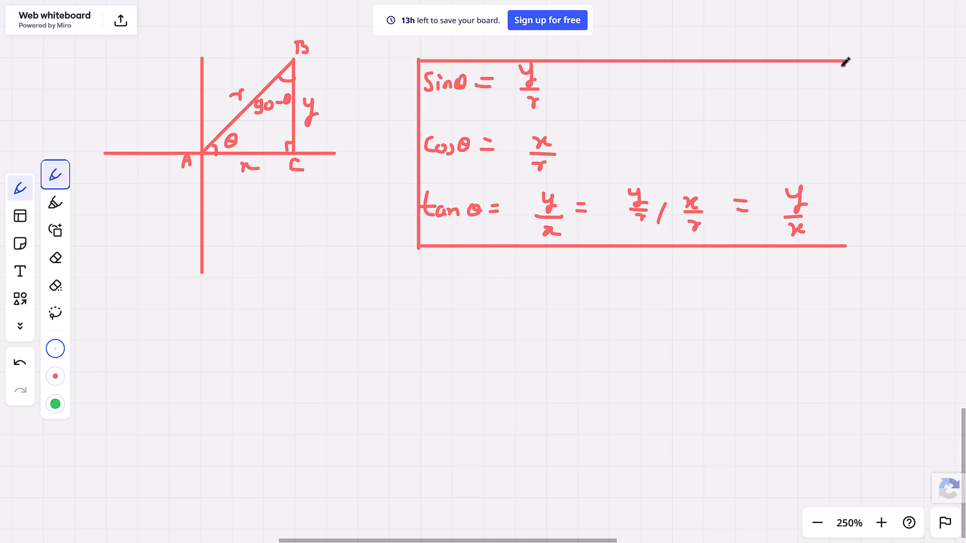
pyautogui.keyDown('shift'); pyautogui.moveTo(841, 66); pyautogui.dragTo(845, 242); pyautogui.keyUp('shift')
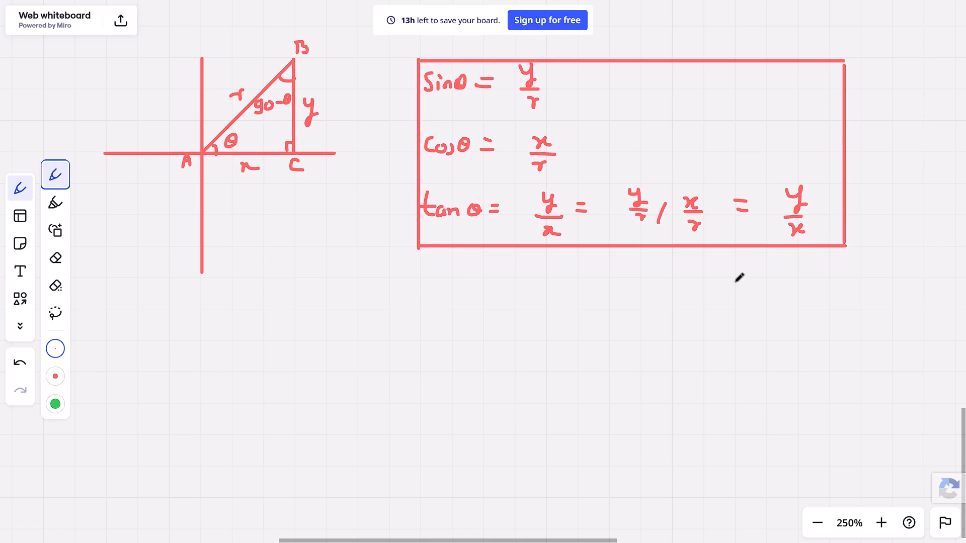
# Handwrite sin(90−θ) = beneath the boxed ratios.
pyautogui.moveTo(433, 290); pyautogui.dragTo(424, 306)
pyautogui.moveTo(439, 298); pyautogui.dragTo(439, 302)
pyautogui.click(440, 293)
pyautogui.moveTo(447, 297); pyautogui.dragTo(454, 304)
pyautogui.moveTo(471, 285); pyautogui.dragTo(463, 290)
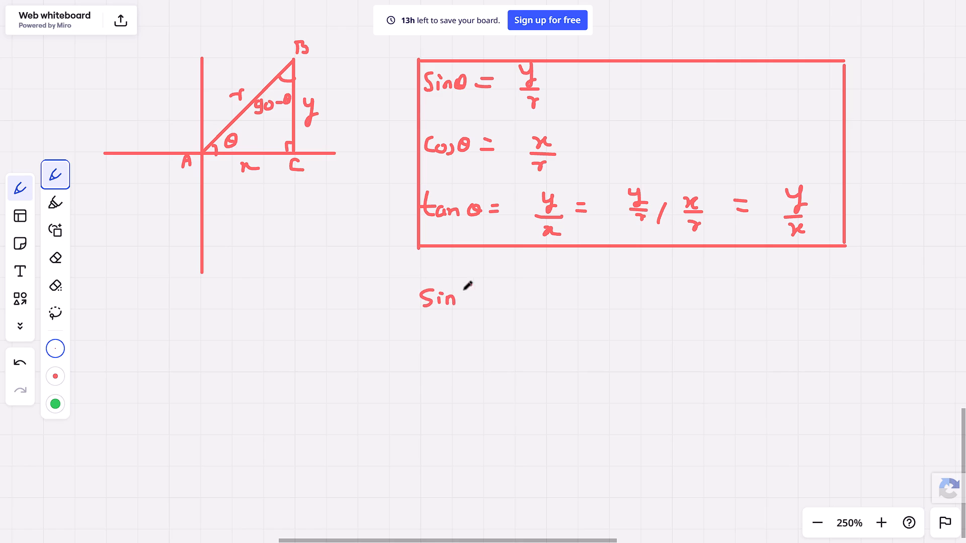
pyautogui.moveTo(463, 290); pyautogui.dragTo(466, 309)
pyautogui.moveTo(482, 299); pyautogui.dragTo(474, 317)
pyautogui.moveTo(478, 298); pyautogui.dragTo(479, 307)
pyautogui.click(488, 301)
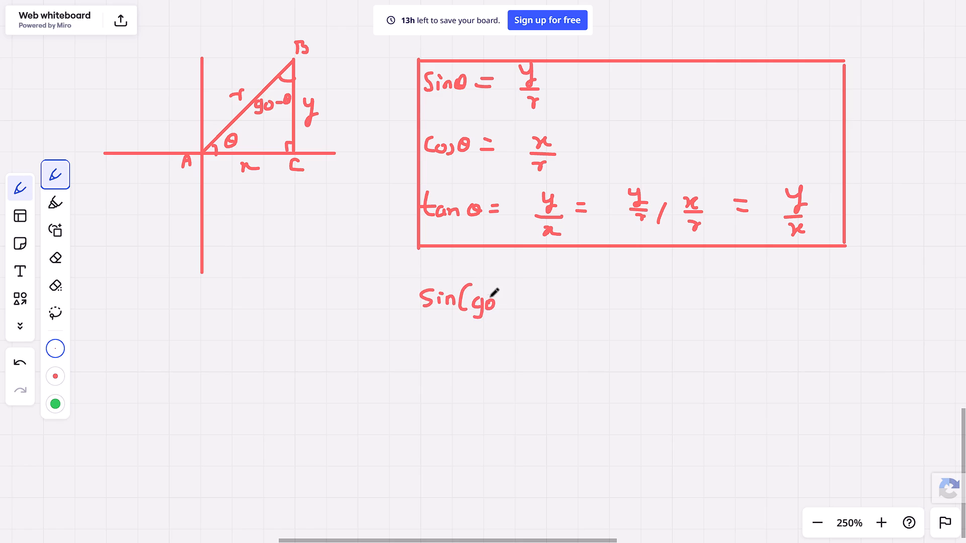
pyautogui.click(501, 303)
pyautogui.moveTo(517, 297); pyautogui.dragTo(525, 302)
pyautogui.moveTo(531, 283); pyautogui.dragTo(530, 313)
pyautogui.moveTo(551, 297); pyautogui.dragTo(555, 298)
pyautogui.moveTo(550, 303); pyautogui.dragTo(555, 305)
# Complete the sin(90−θ) line with x/r = cos θ, redrawing the fraction bar longer.
pyautogui.moveTo(588, 292); pyautogui.dragTo(606, 301)
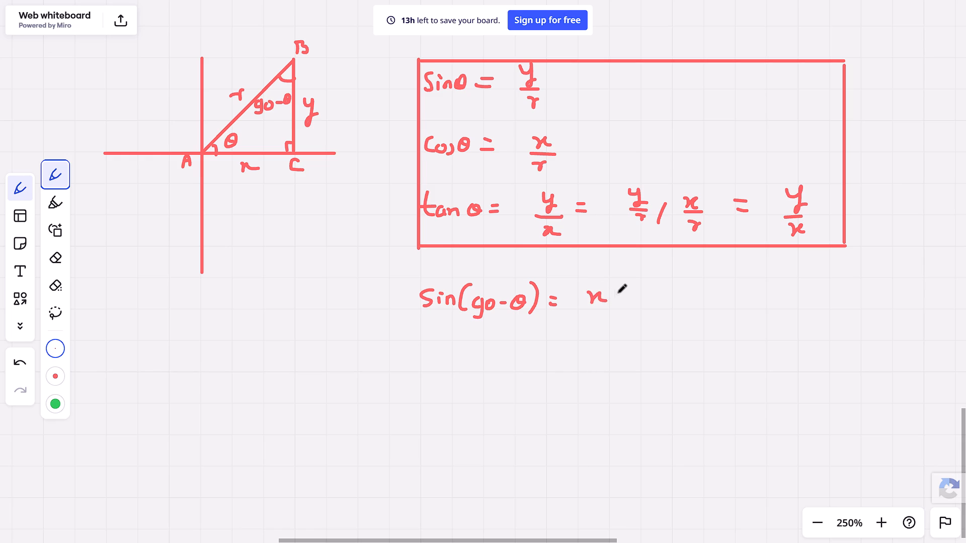
pyautogui.moveTo(583, 309); pyautogui.dragTo(609, 312)
pyautogui.hotkey('ctrl', 'z')
pyautogui.keyDown('shift'); pyautogui.moveTo(581, 308); pyautogui.dragTo(620, 311); pyautogui.keyUp('shift')
pyautogui.moveTo(590, 318); pyautogui.dragTo(609, 318)
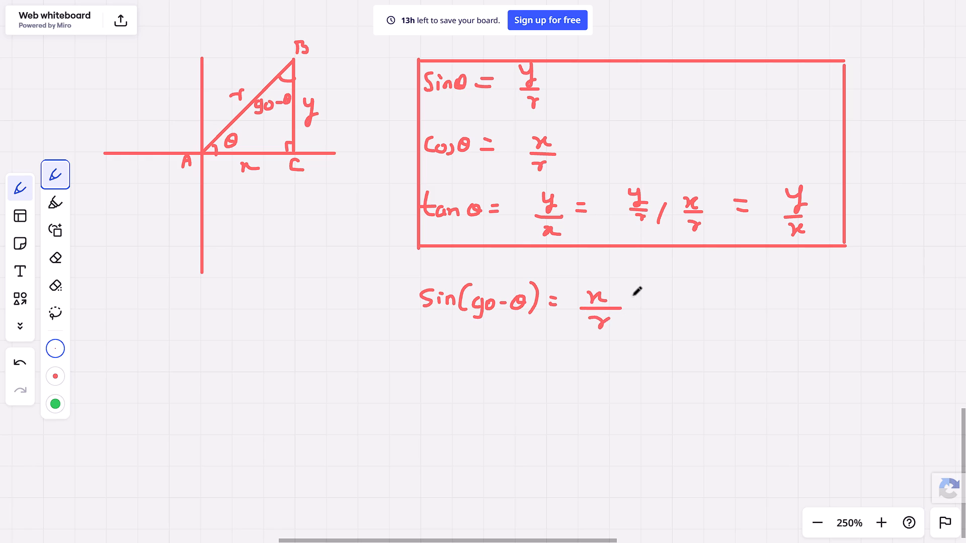
pyautogui.moveTo(637, 297); pyautogui.dragTo(645, 297)
pyautogui.moveTo(637, 303); pyautogui.dragTo(646, 303)
pyautogui.moveTo(678, 293); pyautogui.dragTo(678, 305)
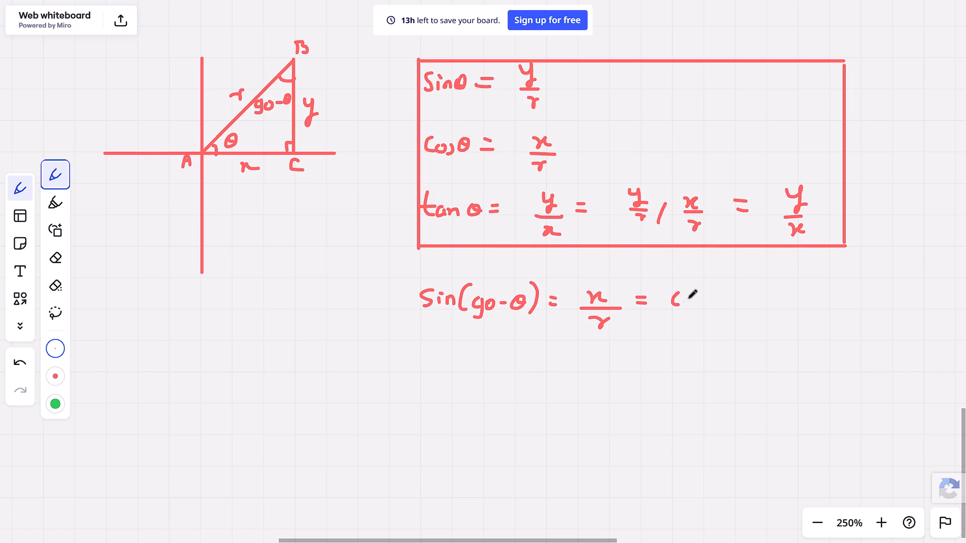
pyautogui.click(687, 299)
pyautogui.moveTo(702, 296); pyautogui.dragTo(701, 307)
pyautogui.moveTo(718, 297); pyautogui.dragTo(725, 303)
# Handwrite cos(90−θ) = beneath the sin(90−θ) line.
pyautogui.moveTo(701, 282); pyautogui.dragTo(704, 266, button='middle')
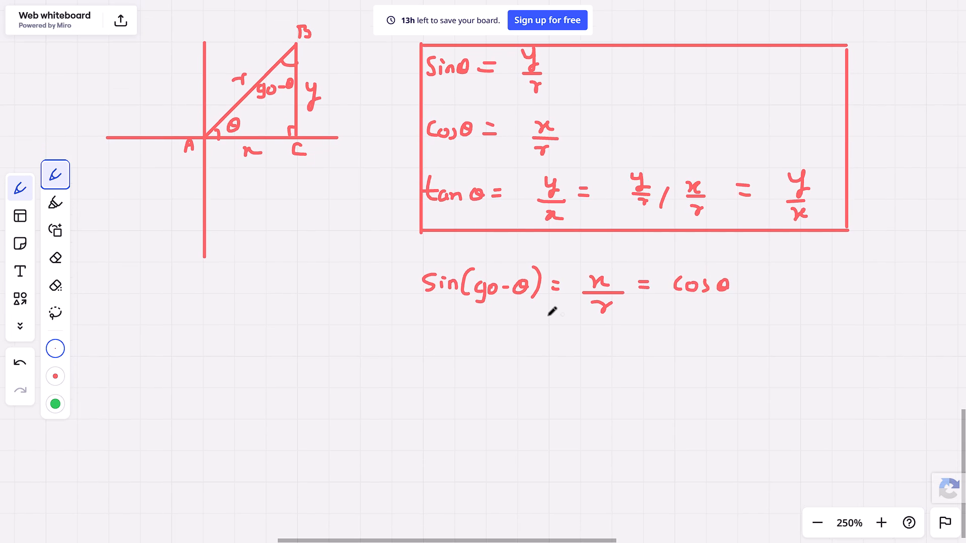
pyautogui.moveTo(425, 341); pyautogui.dragTo(423, 354)
pyautogui.click(430, 347)
pyautogui.moveTo(442, 346); pyautogui.dragTo(439, 360)
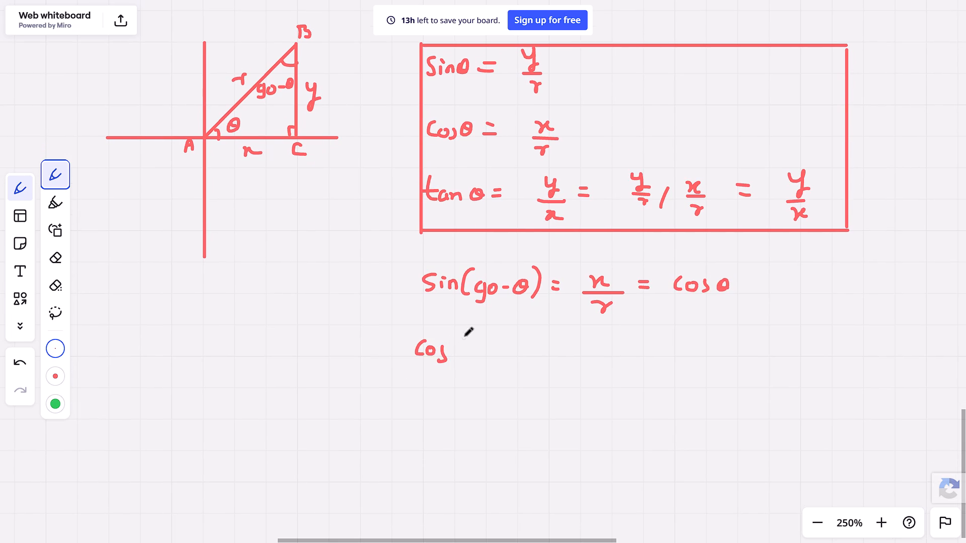
pyautogui.moveTo(464, 336); pyautogui.dragTo(465, 355)
pyautogui.moveTo(481, 347); pyautogui.dragTo(472, 368)
pyautogui.moveTo(475, 347); pyautogui.dragTo(479, 357)
pyautogui.click(488, 350)
pyautogui.moveTo(497, 350); pyautogui.dragTo(505, 350)
pyautogui.moveTo(514, 345); pyautogui.dragTo(522, 349)
pyautogui.moveTo(523, 338); pyautogui.dragTo(523, 361)
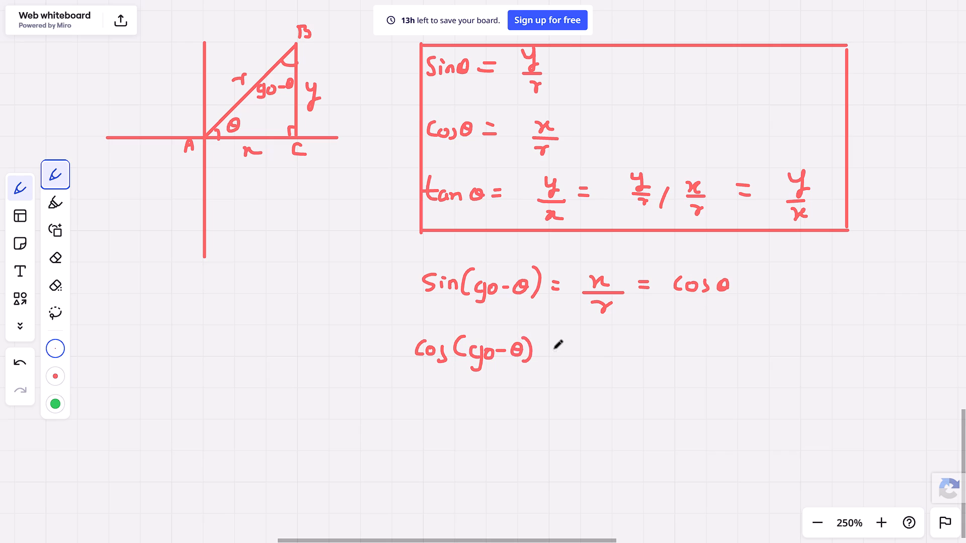
pyautogui.moveTo(552, 349); pyautogui.dragTo(562, 349)
pyautogui.moveTo(556, 355); pyautogui.dragTo(562, 356)
pyautogui.hotkey('ctrl', 'z')
pyautogui.keyDown('shift'); pyautogui.moveTo(553, 356); pyautogui.dragTo(562, 356); pyautogui.keyUp('shift')
# Erase the first equals sign in the sin(90−θ) line and redraw it wider.
pyautogui.click(54, 254)
pyautogui.moveTo(563, 290); pyautogui.dragTo(557, 310)
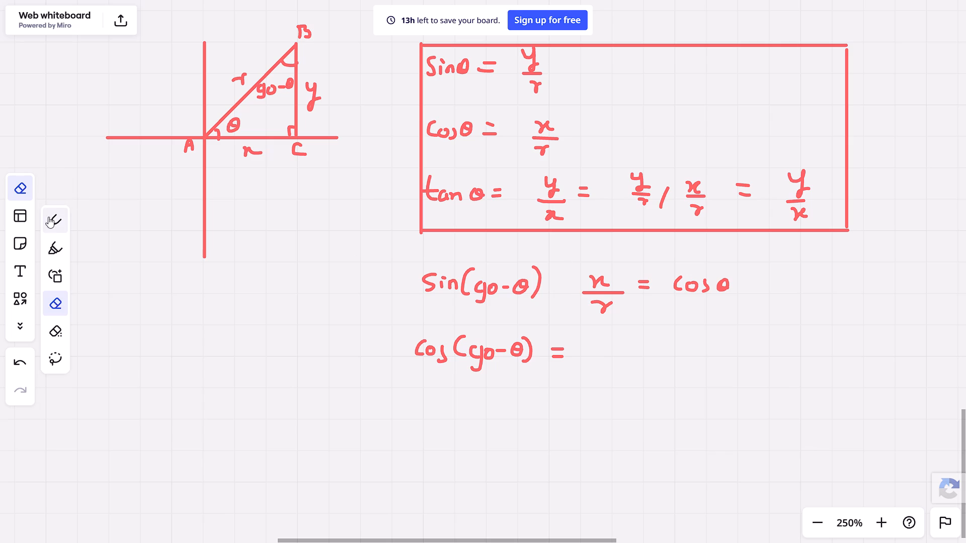
pyautogui.click(49, 217)
pyautogui.keyDown('shift'); pyautogui.moveTo(555, 282); pyautogui.dragTo(561, 282); pyautogui.keyUp('shift')
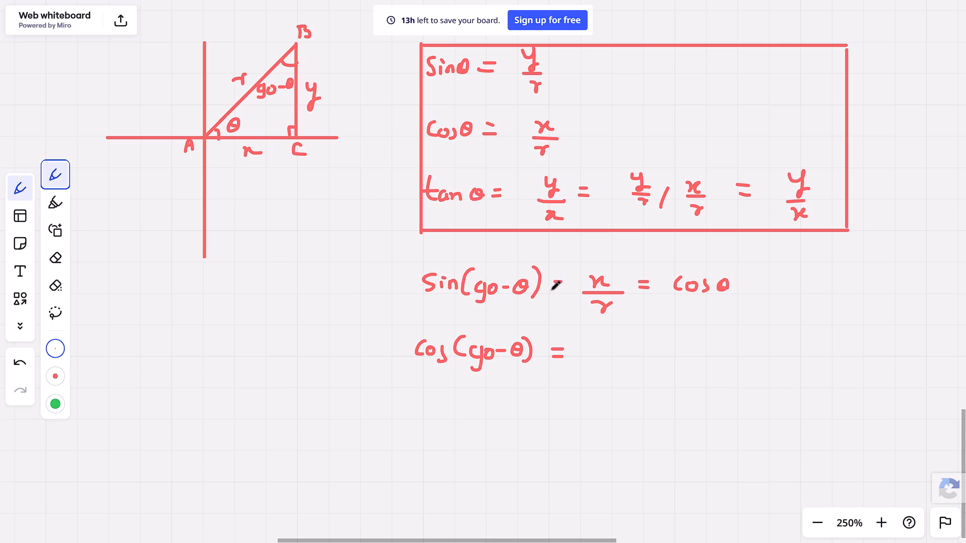
pyautogui.keyDown('shift'); pyautogui.moveTo(551, 290); pyautogui.dragTo(566, 290); pyautogui.keyUp('shift')
# Complete the cos(90−θ) line with y/r = sin θ.
pyautogui.moveTo(602, 335); pyautogui.dragTo(614, 352)
pyautogui.moveTo(614, 352); pyautogui.dragTo(617, 347)
pyautogui.moveTo(598, 357); pyautogui.dragTo(624, 359)
pyautogui.moveTo(605, 368); pyautogui.dragTo(613, 370)
pyautogui.moveTo(651, 347); pyautogui.dragTo(656, 347)
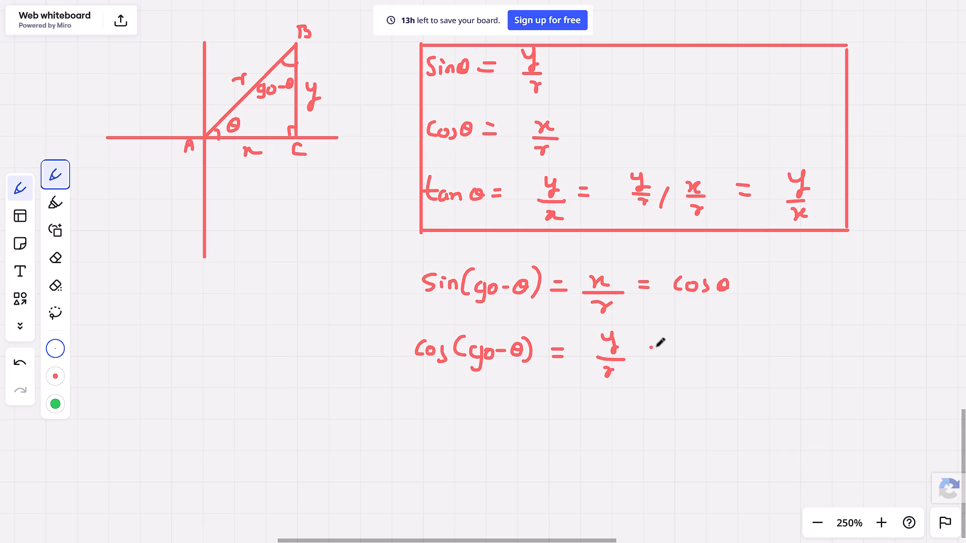
pyautogui.moveTo(656, 347); pyautogui.dragTo(661, 347)
pyautogui.moveTo(649, 355); pyautogui.dragTo(659, 355)
pyautogui.moveTo(694, 341); pyautogui.dragTo(695, 355)
pyautogui.moveTo(695, 355); pyautogui.dragTo(689, 356)
pyautogui.moveTo(705, 348); pyautogui.dragTo(705, 355)
pyautogui.click(706, 341)
pyautogui.moveTo(713, 348); pyautogui.dragTo(719, 352)
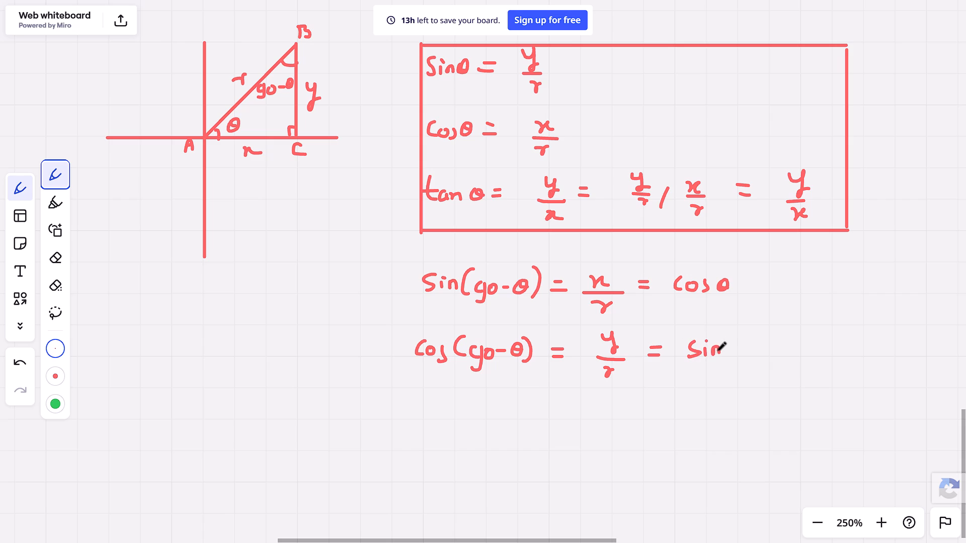
pyautogui.moveTo(731, 344); pyautogui.dragTo(743, 350)
# Handwrite tan(90−θ) = beneath the cos(90−θ) line.
pyautogui.moveTo(424, 396); pyautogui.dragTo(427, 418)
pyautogui.moveTo(413, 412); pyautogui.dragTo(422, 412)
pyautogui.moveTo(433, 410); pyautogui.dragTo(440, 416)
pyautogui.click(440, 414)
pyautogui.moveTo(449, 411); pyautogui.dragTo(449, 417)
pyautogui.moveTo(470, 401); pyautogui.dragTo(477, 422)
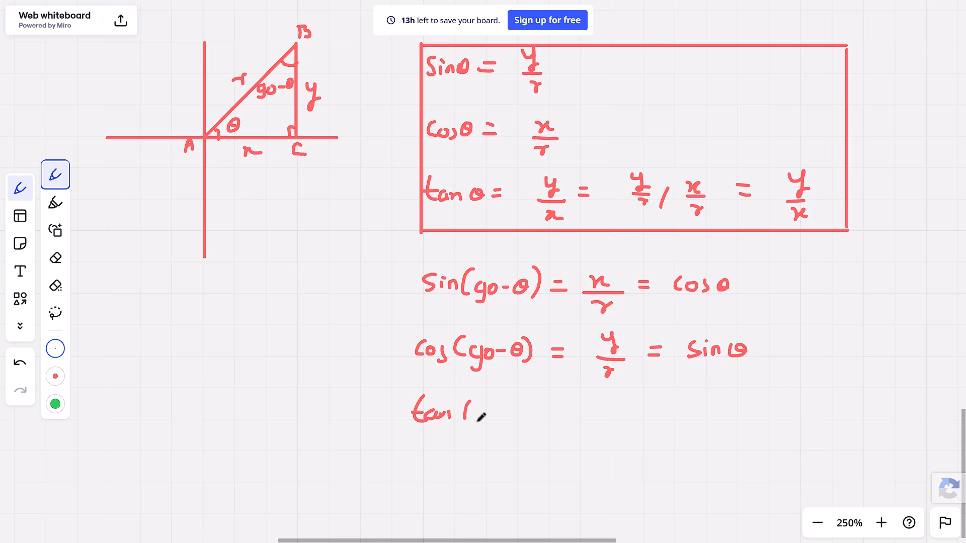
pyautogui.moveTo(477, 422); pyautogui.dragTo(476, 422)
pyautogui.moveTo(486, 412); pyautogui.dragTo(481, 425)
pyautogui.moveTo(482, 408); pyautogui.dragTo(486, 418)
pyautogui.click(491, 413)
pyautogui.moveTo(500, 412); pyautogui.dragTo(505, 414)
pyautogui.moveTo(514, 408); pyautogui.dragTo(522, 414)
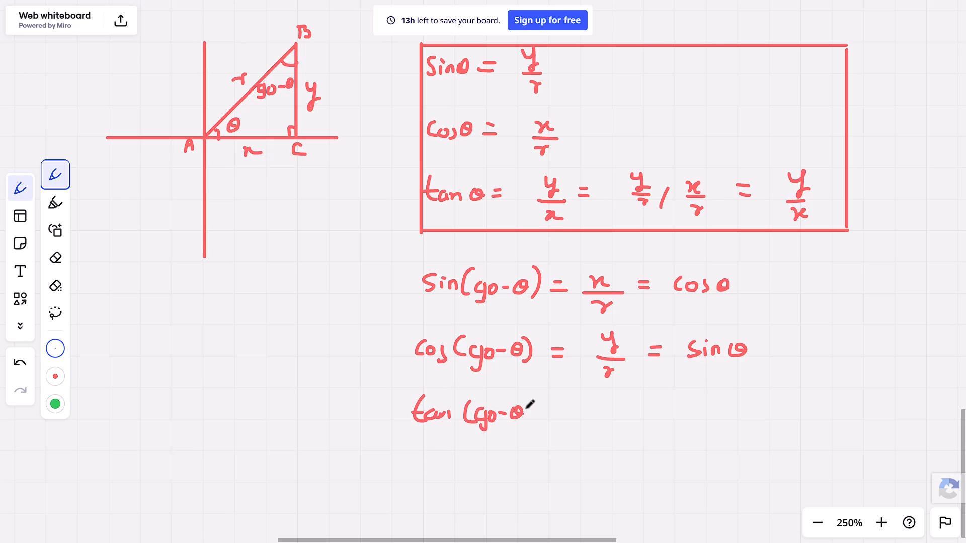
pyautogui.moveTo(527, 398); pyautogui.dragTo(527, 424)
pyautogui.moveTo(558, 410); pyautogui.dragTo(568, 411)
pyautogui.moveTo(560, 419); pyautogui.dragTo(570, 419)
# Complete the tan(90−θ) line with x/y = cot θ, ending it with a dot.
pyautogui.moveTo(609, 399); pyautogui.dragTo(625, 406)
pyautogui.moveTo(603, 417); pyautogui.dragTo(633, 417)
pyautogui.moveTo(618, 426); pyautogui.dragTo(633, 439)
pyautogui.moveTo(660, 409); pyautogui.dragTo(670, 410)
pyautogui.moveTo(663, 416); pyautogui.dragTo(670, 417)
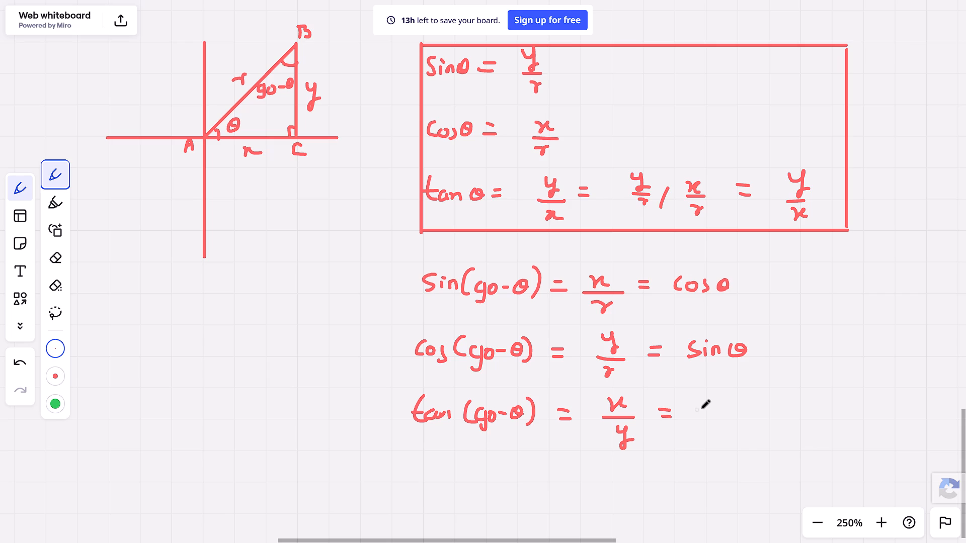
pyautogui.moveTo(701, 404); pyautogui.dragTo(699, 417)
pyautogui.click(708, 408)
pyautogui.moveTo(725, 401); pyautogui.dragTo(728, 415)
pyautogui.moveTo(719, 409); pyautogui.dragTo(728, 410)
pyautogui.moveTo(738, 407); pyautogui.dragTo(749, 413)
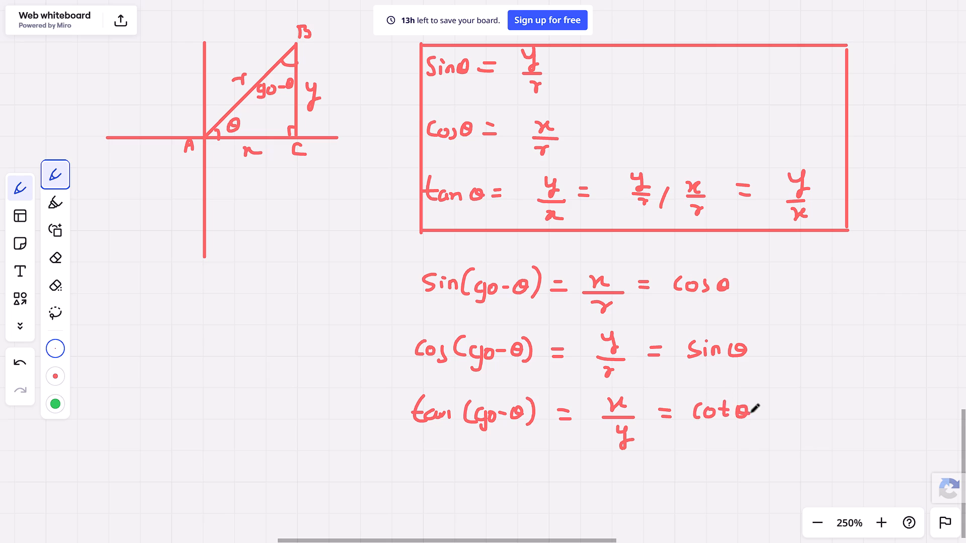
pyautogui.click(763, 414)
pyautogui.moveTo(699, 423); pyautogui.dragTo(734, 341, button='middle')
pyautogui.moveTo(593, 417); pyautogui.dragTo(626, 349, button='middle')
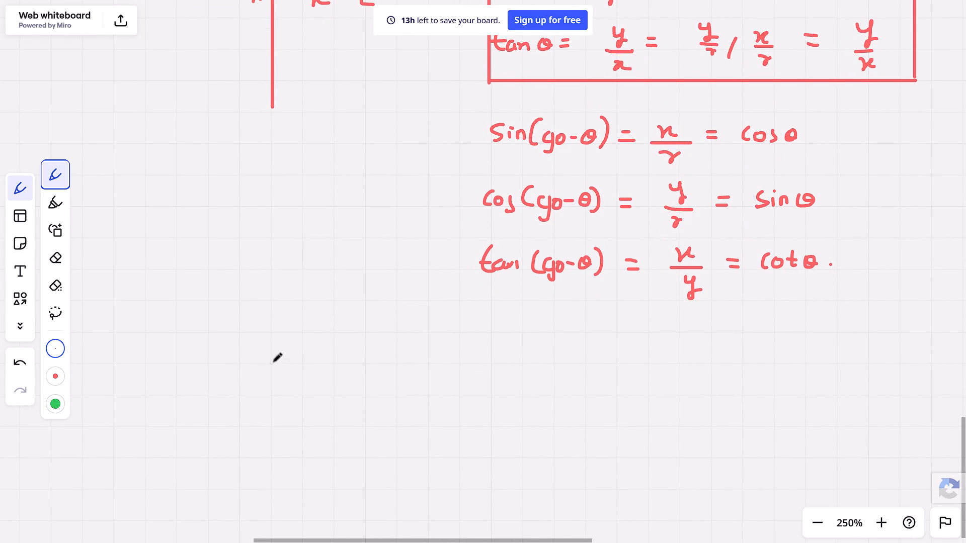
# Draw a circled star bullet below and to the left of the tan(90−θ) line.
pyautogui.moveTo(280, 348); pyautogui.dragTo(283, 357)
pyautogui.moveTo(292, 358); pyautogui.dragTo(294, 368)
pyautogui.moveTo(295, 357); pyautogui.dragTo(295, 369)
pyautogui.moveTo(284, 365); pyautogui.dragTo(299, 364)
# Handwrite sin(90+θ) beside the circled star bullet.
pyautogui.moveTo(343, 345); pyautogui.dragTo(341, 359)
pyautogui.click(353, 354)
pyautogui.click(355, 346)
pyautogui.moveTo(361, 356); pyautogui.dragTo(370, 358)
pyautogui.moveTo(393, 341); pyautogui.dragTo(392, 361)
pyautogui.moveTo(411, 350); pyautogui.dragTo(400, 373)
pyautogui.moveTo(404, 350); pyautogui.dragTo(408, 357)
pyautogui.click(416, 354)
pyautogui.moveTo(436, 349); pyautogui.dragTo(437, 362)
pyautogui.moveTo(432, 354); pyautogui.dragTo(443, 354)
pyautogui.moveTo(457, 352); pyautogui.dragTo(460, 357)
pyautogui.moveTo(466, 344); pyautogui.dragTo(470, 367)
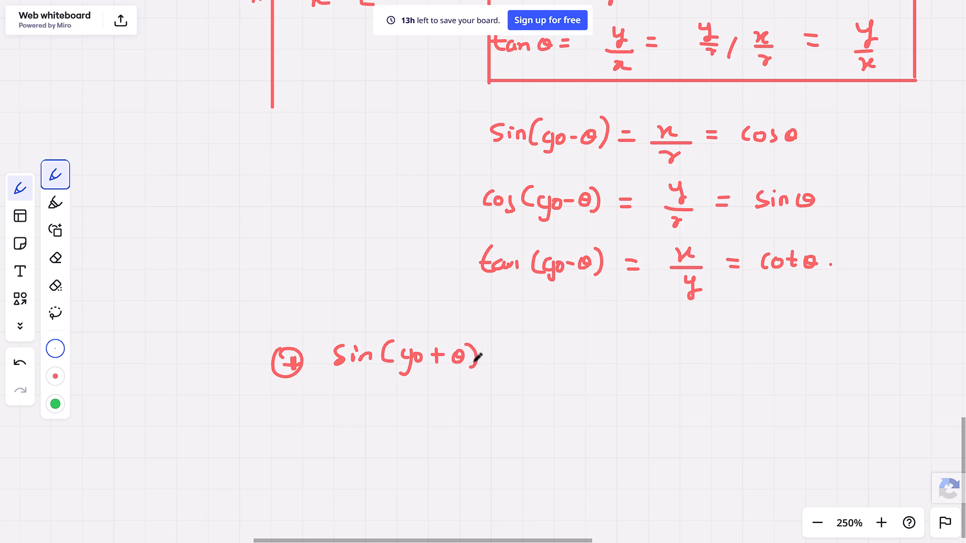
# Add plus signs before cos θ, sin θ and cot θ in the three 90−θ identities.
pyautogui.moveTo(738, 126); pyautogui.dragTo(738, 142)
pyautogui.click(736, 134)
pyautogui.moveTo(747, 195); pyautogui.dragTo(748, 204)
pyautogui.moveTo(744, 199); pyautogui.dragTo(751, 199)
pyautogui.moveTo(749, 255); pyautogui.dragTo(747, 267)
pyautogui.moveTo(743, 262); pyautogui.dragTo(752, 261)
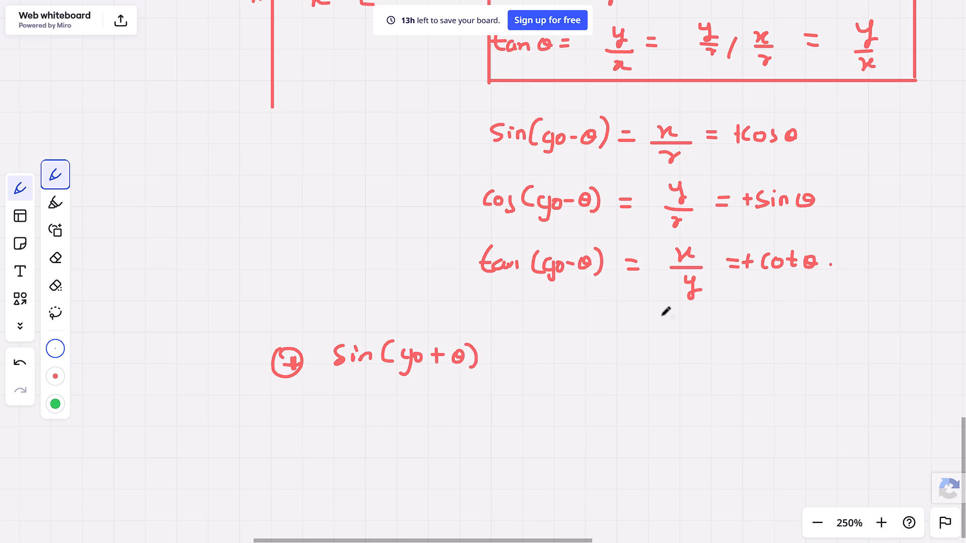
# Extend the sin(90+θ) line with = −cos θ.
pyautogui.moveTo(610, 309); pyautogui.dragTo(545, 422, button='middle')
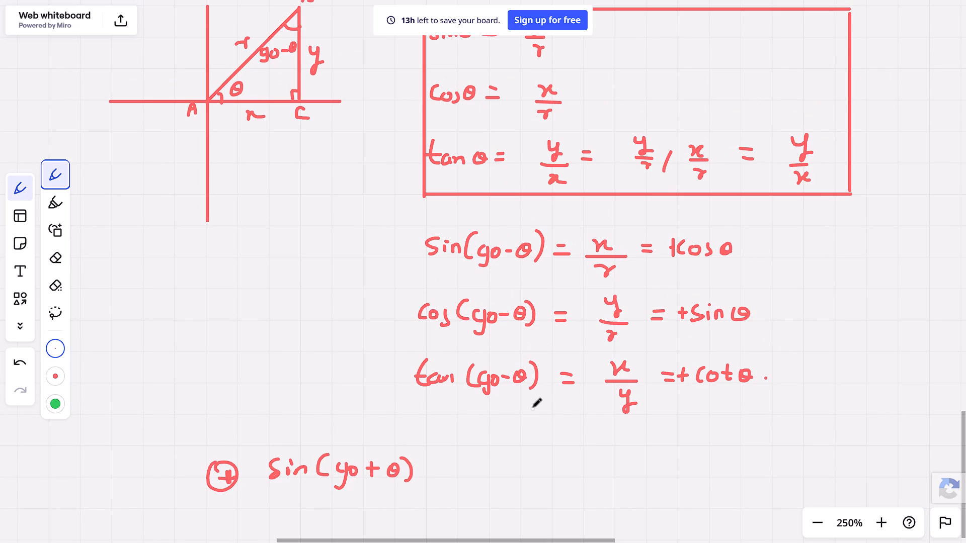
pyautogui.moveTo(422, 350); pyautogui.dragTo(475, 208, button='middle')
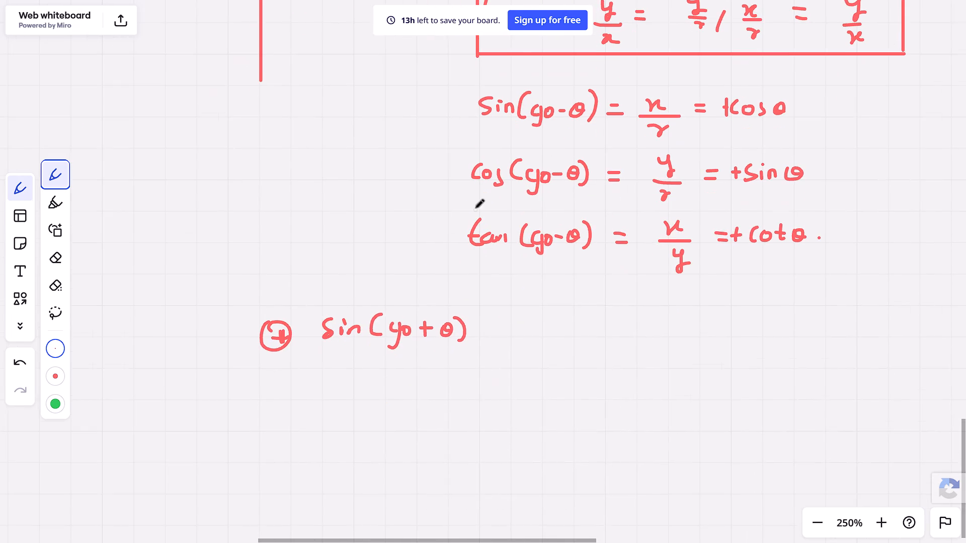
pyautogui.moveTo(482, 324); pyautogui.dragTo(494, 324)
pyautogui.moveTo(487, 331); pyautogui.dragTo(494, 332)
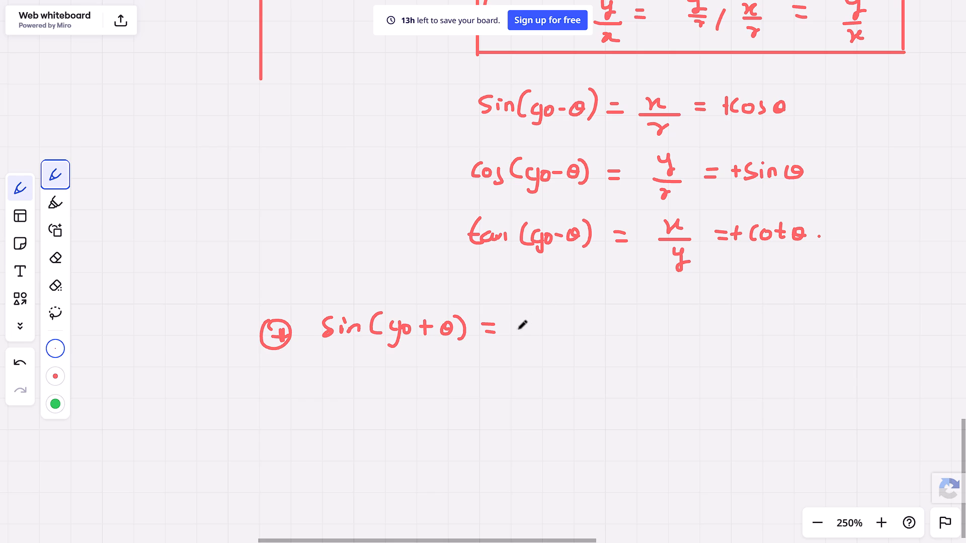
pyautogui.moveTo(518, 329); pyautogui.dragTo(533, 329)
pyautogui.moveTo(549, 323); pyautogui.dragTo(551, 335)
pyautogui.click(557, 325)
pyautogui.moveTo(569, 324); pyautogui.dragTo(563, 337)
pyautogui.moveTo(581, 325); pyautogui.dragTo(586, 327)
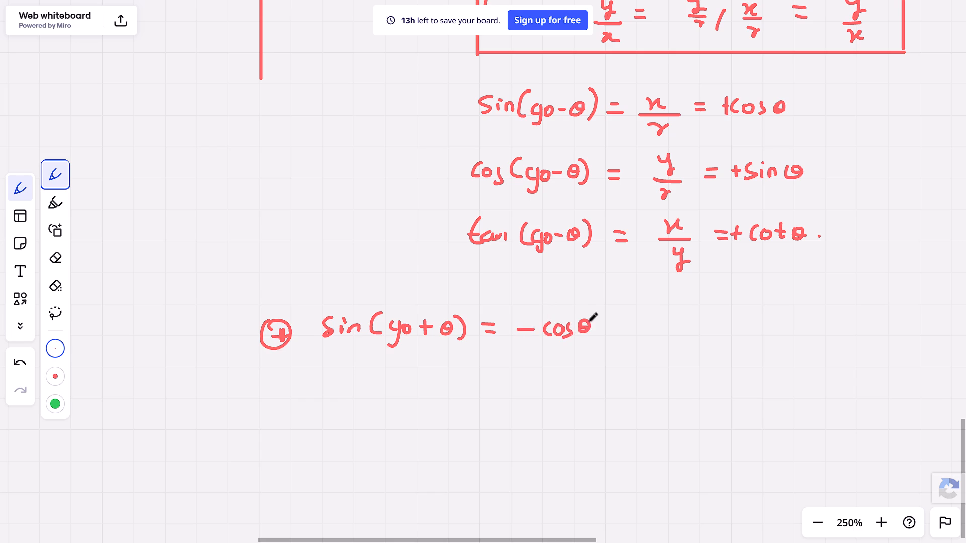
# Draw a second circled star bullet beneath the one on the sin(90+θ) line.
pyautogui.moveTo(265, 367); pyautogui.dragTo(259, 372)
pyautogui.moveTo(263, 377); pyautogui.dragTo(267, 383)
pyautogui.moveTo(270, 374); pyautogui.dragTo(267, 384)
pyautogui.moveTo(262, 382); pyautogui.dragTo(270, 381)
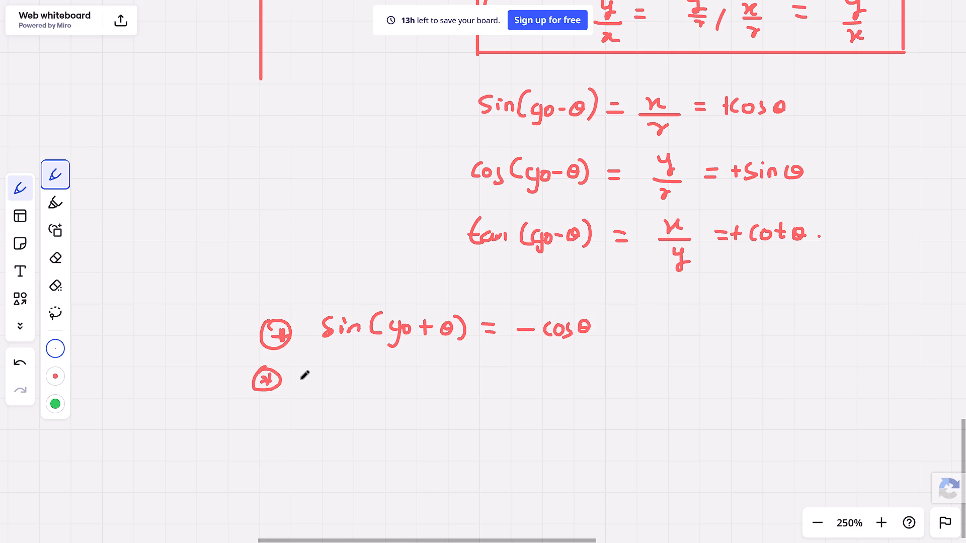
# Handwrite cos(90−θ) = beside the second circled star bullet.
pyautogui.moveTo(310, 378); pyautogui.dragTo(316, 392)
pyautogui.click(321, 384)
pyautogui.moveTo(330, 384); pyautogui.dragTo(325, 394)
pyautogui.moveTo(361, 376); pyautogui.dragTo(362, 391)
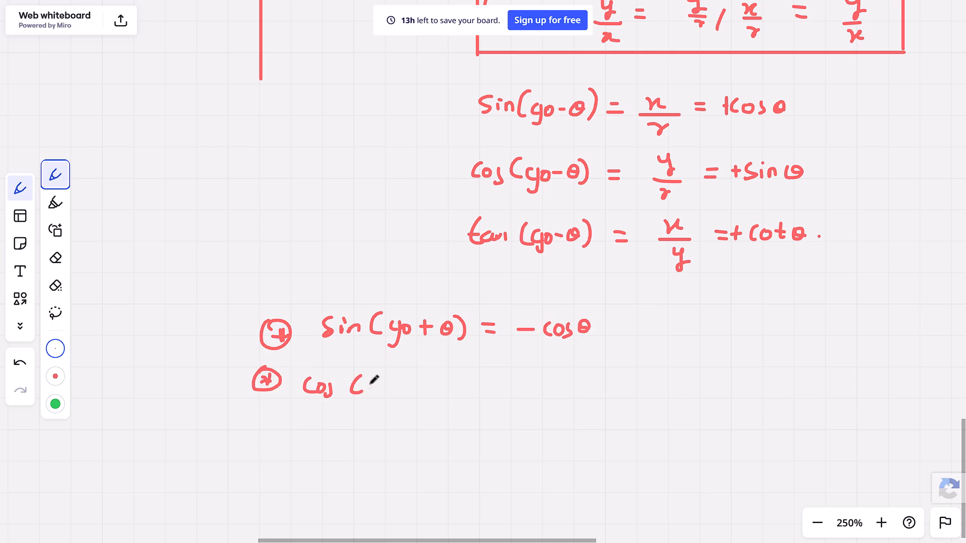
pyautogui.moveTo(370, 384); pyautogui.dragTo(365, 400)
pyautogui.moveTo(364, 382); pyautogui.dragTo(369, 389)
pyautogui.click(376, 387)
pyautogui.moveTo(390, 387); pyautogui.dragTo(399, 387)
pyautogui.moveTo(416, 385); pyautogui.dragTo(425, 391)
pyautogui.moveTo(429, 377); pyautogui.dragTo(434, 400)
pyautogui.moveTo(466, 385); pyautogui.dragTo(478, 385)
pyautogui.moveTo(466, 392); pyautogui.dragTo(478, 393)
# Turn the minus sign into a plus in the bulleted cosine line so it reads cos(90+θ).
pyautogui.moveTo(447, 392); pyautogui.dragTo(426, 383, button='middle')
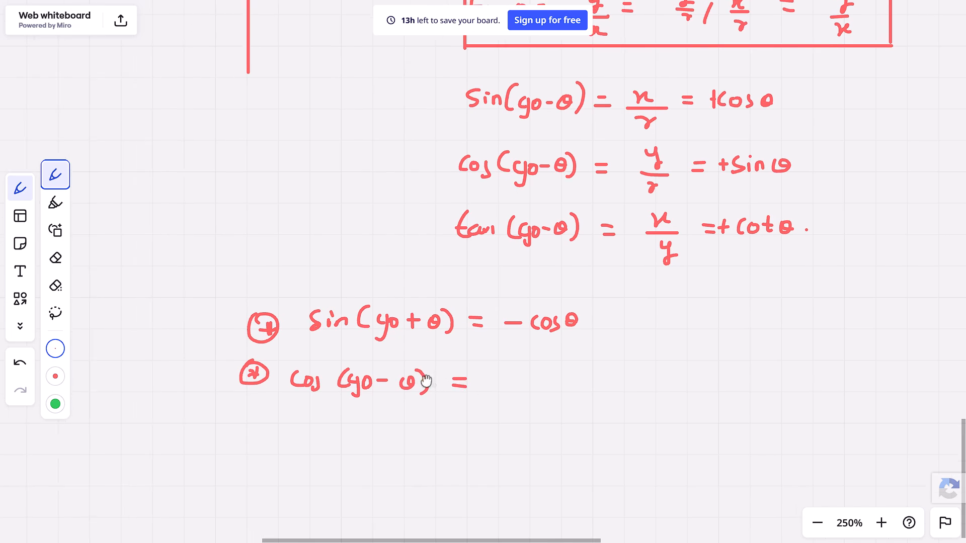
pyautogui.moveTo(426, 383); pyautogui.dragTo(426, 383, button='middle')
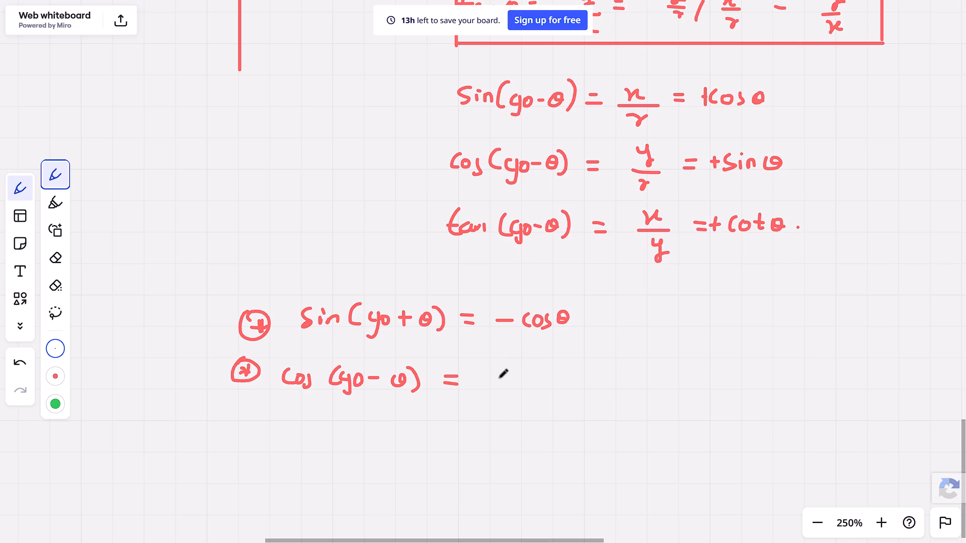
pyautogui.moveTo(374, 372); pyautogui.dragTo(375, 386)
# Erase the minus sign before cos θ in the sin(90+θ) line.
pyautogui.click(59, 254)
pyautogui.moveTo(507, 312); pyautogui.dragTo(507, 328)
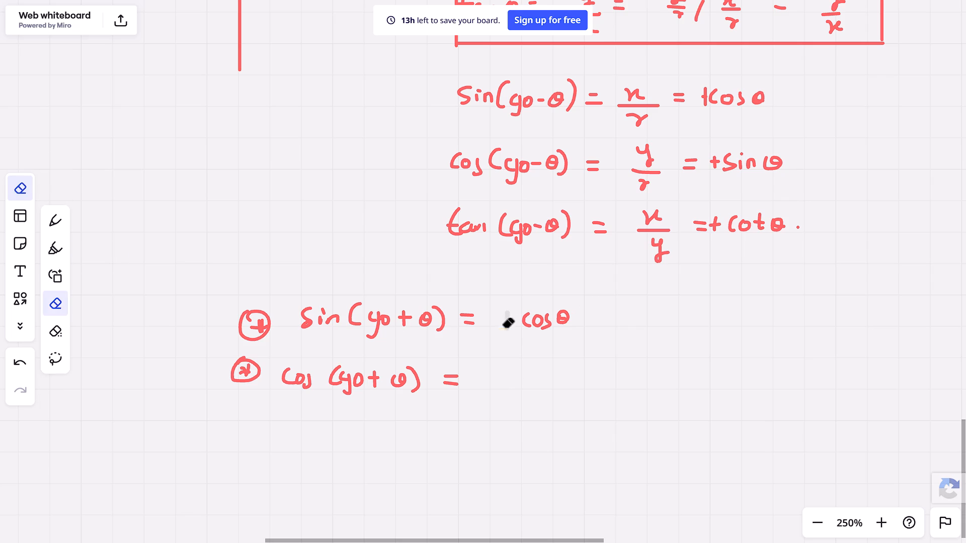
# Complete the cos(90+θ) line with −sin θ using the pen.
pyautogui.click(65, 225)
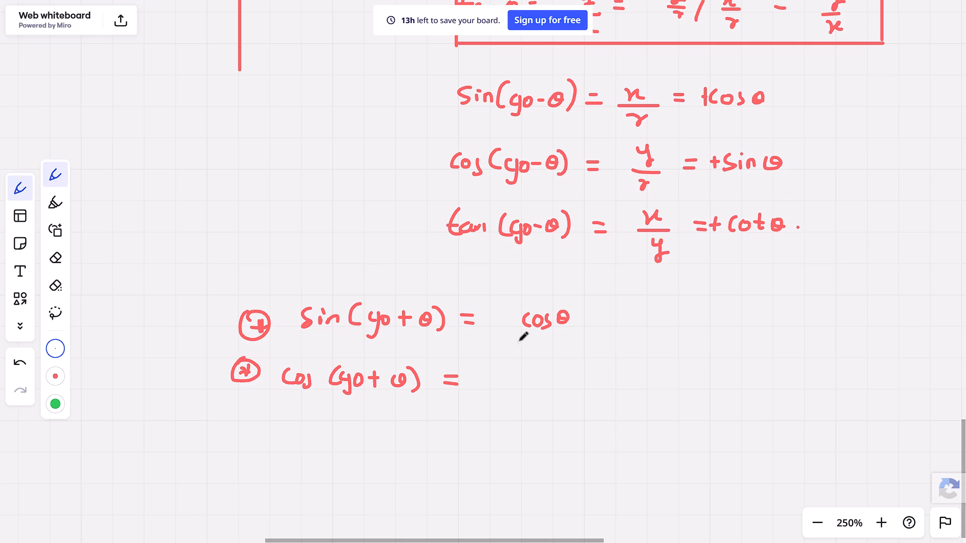
pyautogui.moveTo(486, 380); pyautogui.dragTo(500, 380)
pyautogui.moveTo(522, 372); pyautogui.dragTo(518, 384)
pyautogui.moveTo(533, 380); pyautogui.dragTo(533, 385)
pyautogui.click(539, 367)
pyautogui.moveTo(543, 376); pyautogui.dragTo(552, 381)
pyautogui.moveTo(561, 376); pyautogui.dragTo(562, 384)
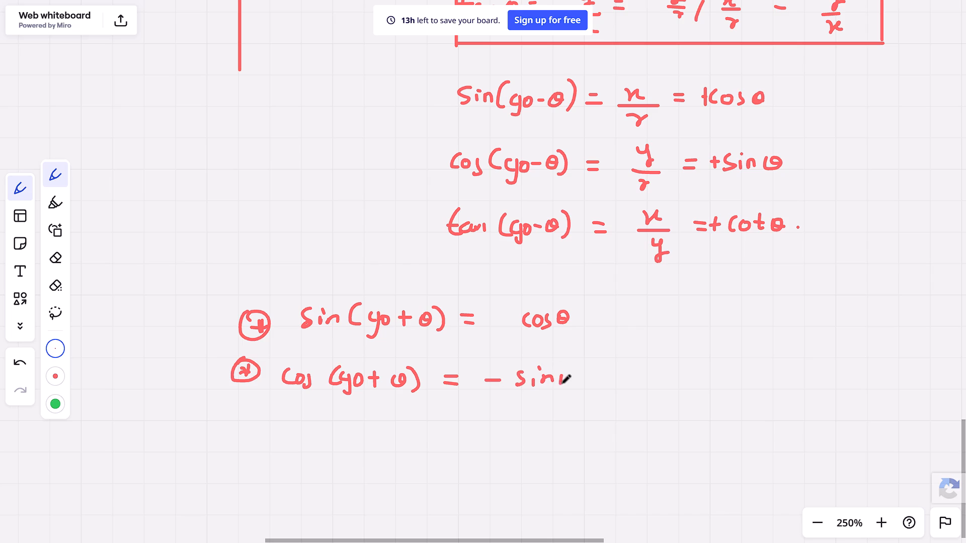
pyautogui.moveTo(562, 384); pyautogui.dragTo(570, 377)
# Draw a third circled star bullet beneath the one on the cos(90+θ) line.
pyautogui.moveTo(239, 417); pyautogui.dragTo(236, 422)
pyautogui.moveTo(238, 428); pyautogui.dragTo(240, 436)
pyautogui.moveTo(244, 428); pyautogui.dragTo(237, 436)
pyautogui.moveTo(235, 434); pyautogui.dragTo(242, 434)
# Handwrite tan(90+θ) = beside the third circled star bullet.
pyautogui.moveTo(290, 424); pyautogui.dragTo(295, 441)
pyautogui.moveTo(283, 434); pyautogui.dragTo(294, 434)
pyautogui.moveTo(309, 434); pyautogui.dragTo(311, 441)
pyautogui.moveTo(315, 438); pyautogui.dragTo(326, 439)
pyautogui.moveTo(346, 424); pyautogui.dragTo(360, 442)
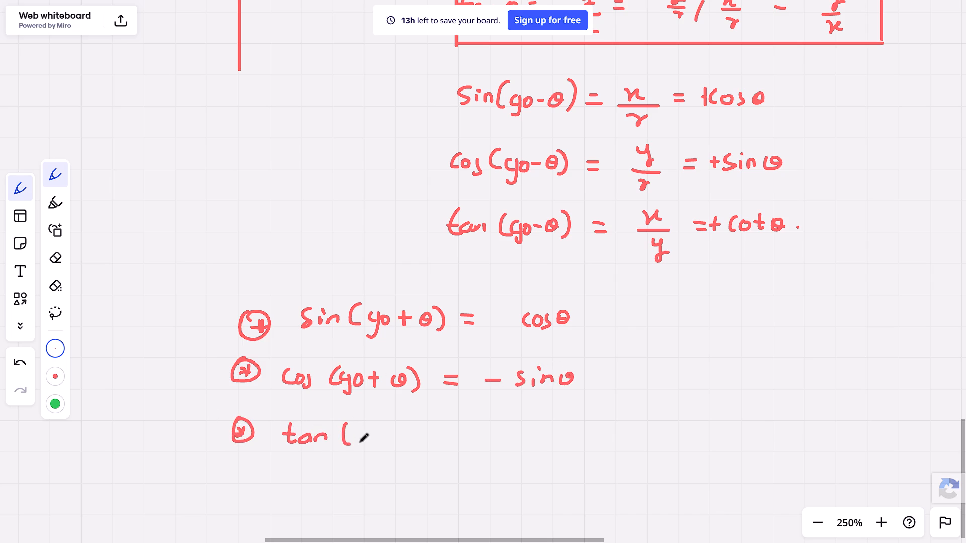
pyautogui.moveTo(360, 442); pyautogui.dragTo(352, 444)
pyautogui.moveTo(368, 434); pyautogui.dragTo(365, 450)
pyautogui.moveTo(365, 434); pyautogui.dragTo(369, 442)
pyautogui.click(382, 435)
pyautogui.moveTo(404, 432); pyautogui.dragTo(405, 443)
pyautogui.moveTo(398, 436); pyautogui.dragTo(407, 437)
pyautogui.moveTo(424, 435); pyautogui.dragTo(427, 434)
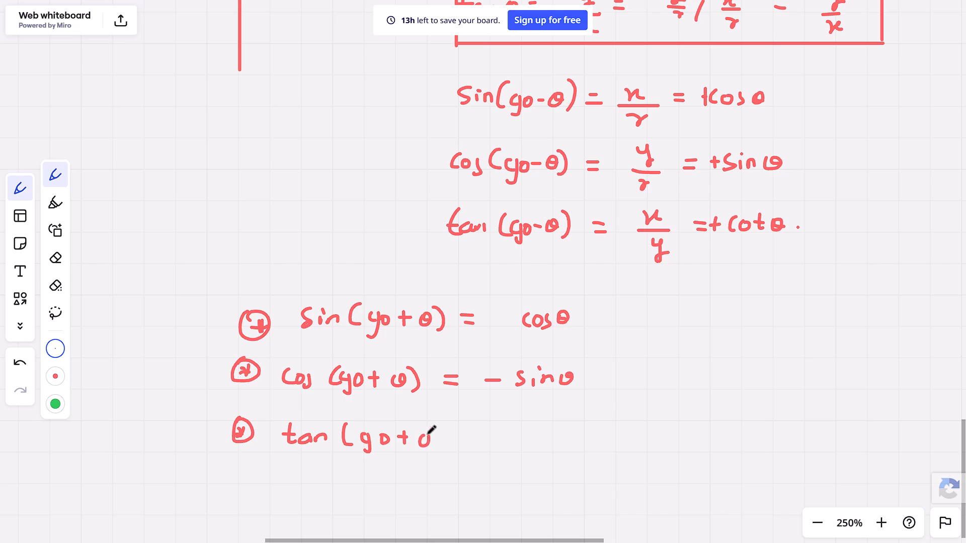
pyautogui.moveTo(427, 434); pyautogui.dragTo(427, 440)
pyautogui.moveTo(436, 426); pyautogui.dragTo(436, 445)
pyautogui.moveTo(467, 434); pyautogui.dragTo(472, 435)
pyautogui.moveTo(459, 442); pyautogui.dragTo(471, 443)
# Complete the tan(90+θ) line with −cot θ.
pyautogui.moveTo(502, 440); pyautogui.dragTo(513, 441)
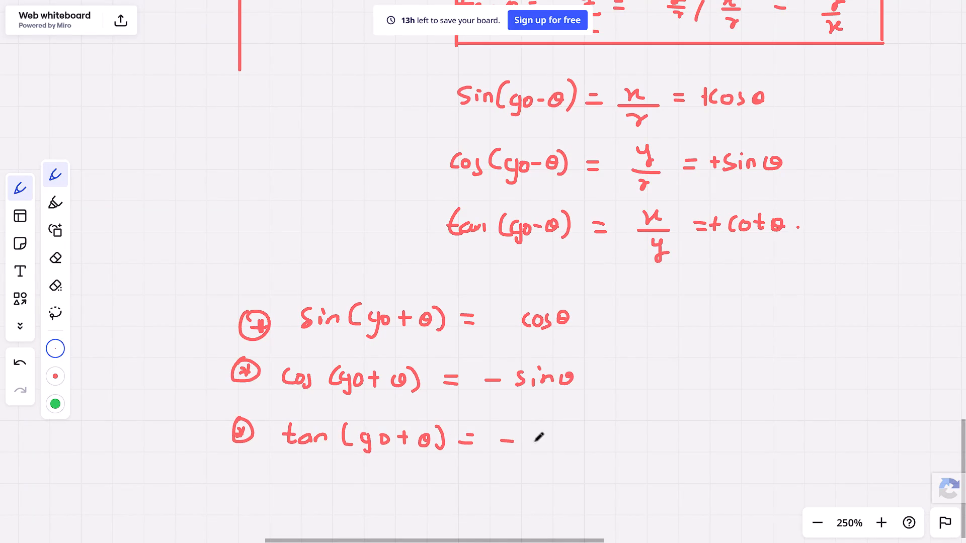
pyautogui.moveTo(541, 434); pyautogui.dragTo(544, 445)
pyautogui.click(551, 438)
pyautogui.moveTo(566, 430); pyautogui.dragTo(570, 446)
pyautogui.click(563, 439)
pyautogui.moveTo(585, 432); pyautogui.dragTo(599, 430)
pyautogui.moveTo(599, 430); pyautogui.dragTo(598, 437)
# Draw a plus sign before cos θ in the sin(90+θ) line.
pyautogui.moveTo(504, 317); pyautogui.dragTo(502, 330)
pyautogui.moveTo(495, 322); pyautogui.dragTo(509, 322)
# Draw a new circled star bullet in the empty space below the tan(90+θ) line and enlarge the view to 300%.
pyautogui.moveTo(539, 407); pyautogui.dragTo(544, 362, button='middle')
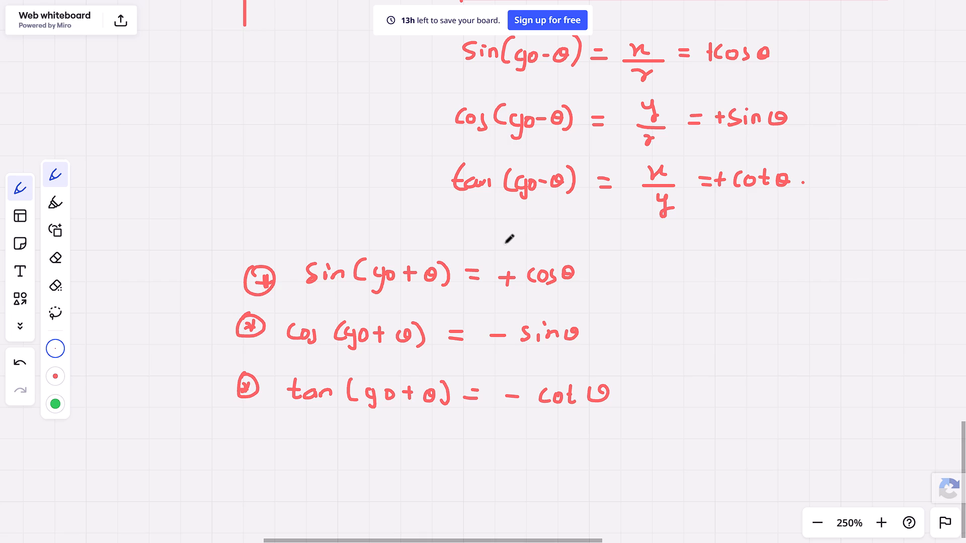
pyautogui.moveTo(462, 374); pyautogui.dragTo(576, 263, button='middle')
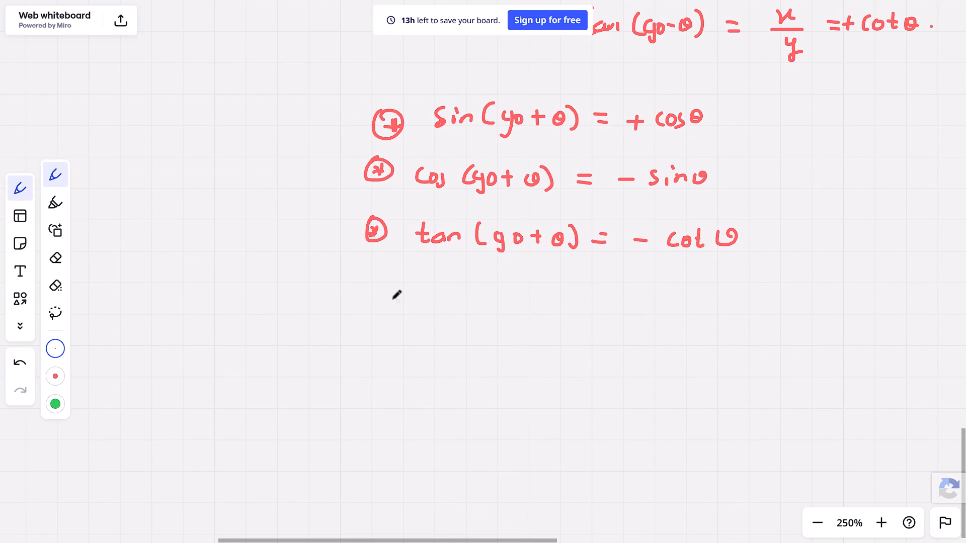
pyautogui.moveTo(384, 290); pyautogui.dragTo(408, 255, button='middle')
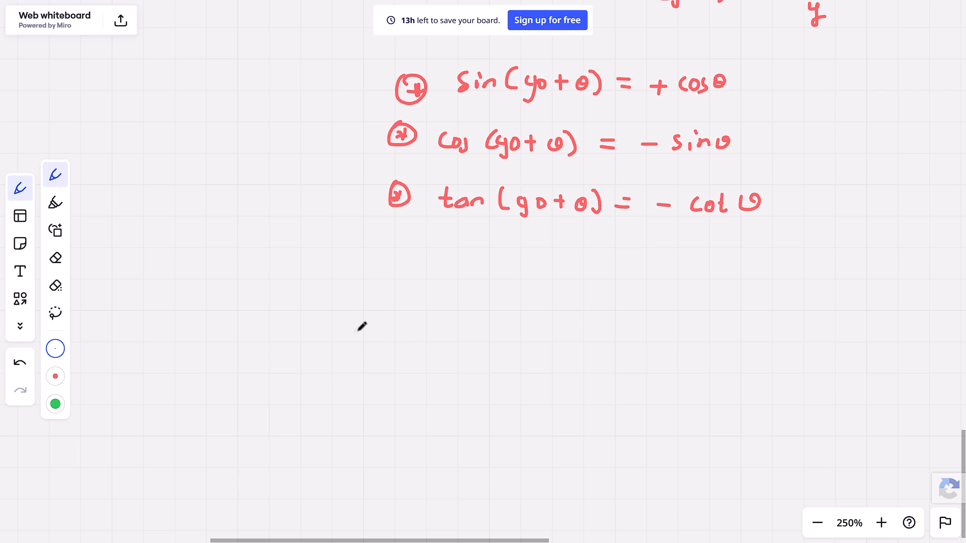
pyautogui.click(364, 301)
pyautogui.moveTo(373, 308); pyautogui.dragTo(375, 315)
pyautogui.moveTo(377, 307); pyautogui.dragTo(372, 314)
pyautogui.click(372, 309)
pyautogui.moveTo(369, 313); pyautogui.dragTo(376, 313)
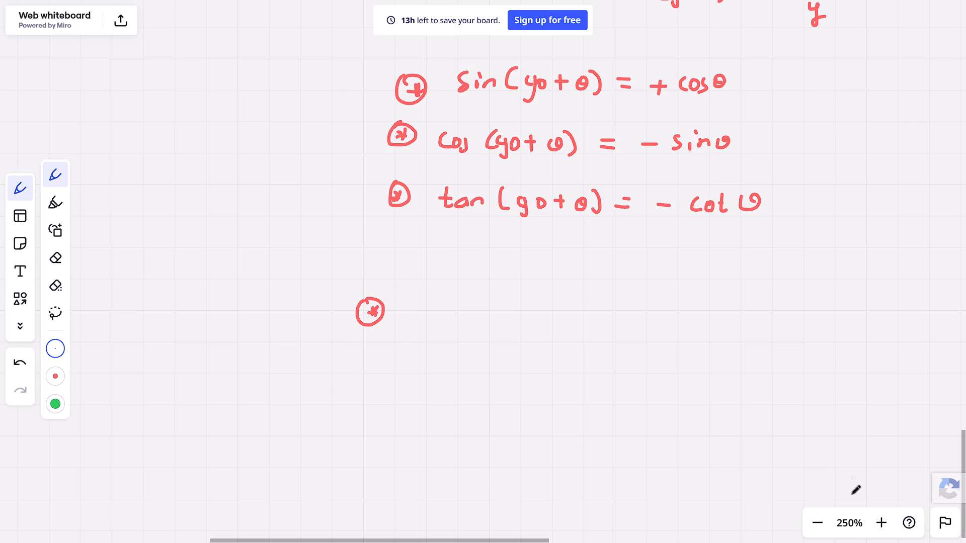
pyautogui.click(878, 524)
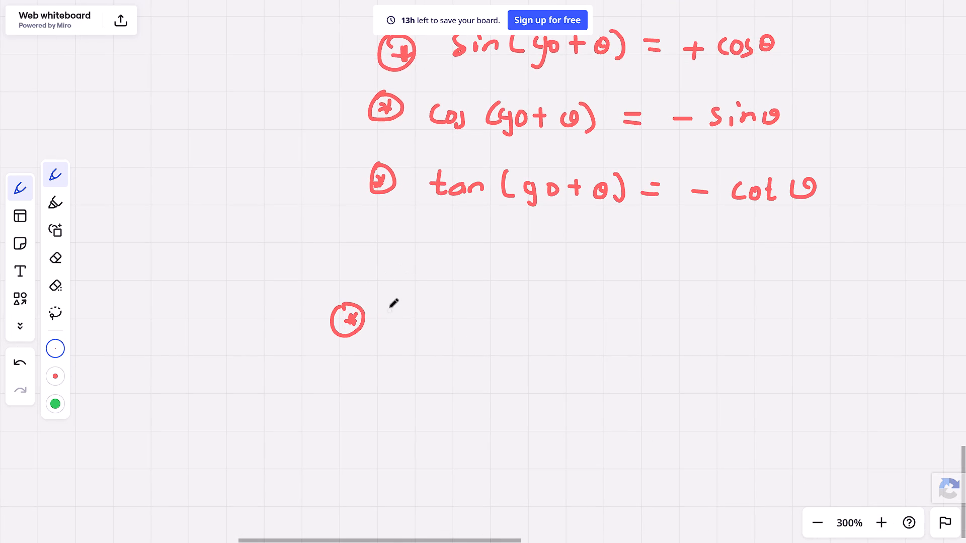
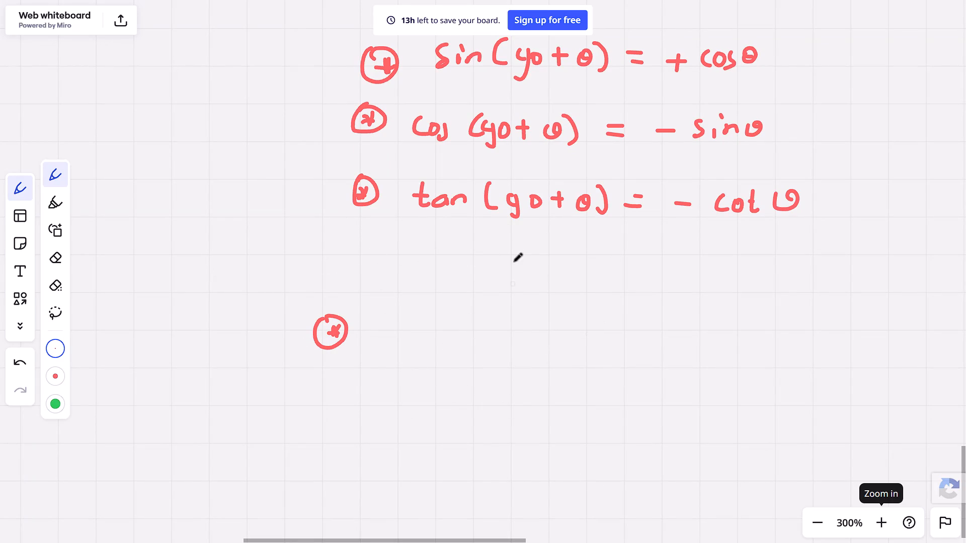
# Handwrite sin beside the new circled star bullet below the tan(90+θ) line.
pyautogui.moveTo(510, 331); pyautogui.dragTo(466, 325, button='middle')
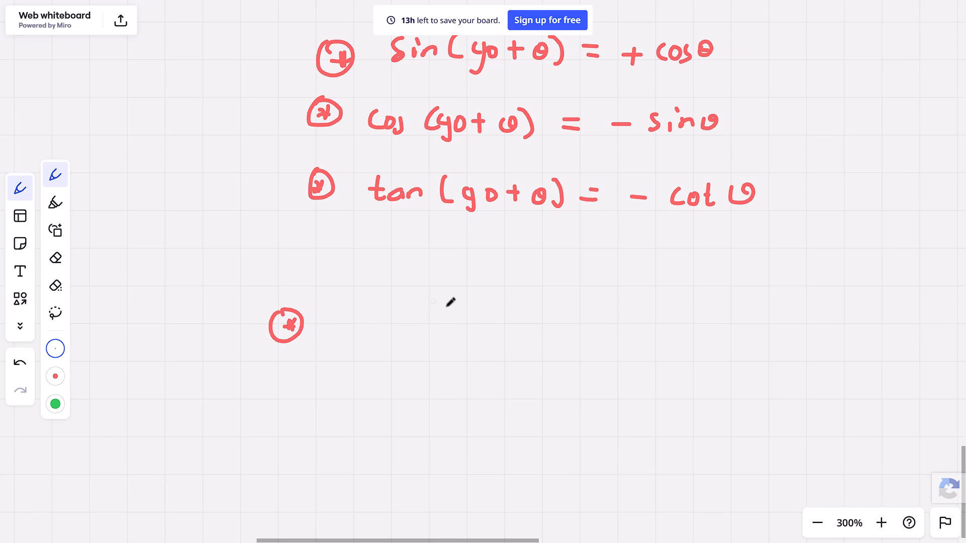
pyautogui.moveTo(337, 317); pyautogui.dragTo(331, 335)
pyautogui.moveTo(349, 324); pyautogui.dragTo(350, 331)
pyautogui.click(352, 315)
pyautogui.moveTo(358, 325); pyautogui.dragTo(369, 327)
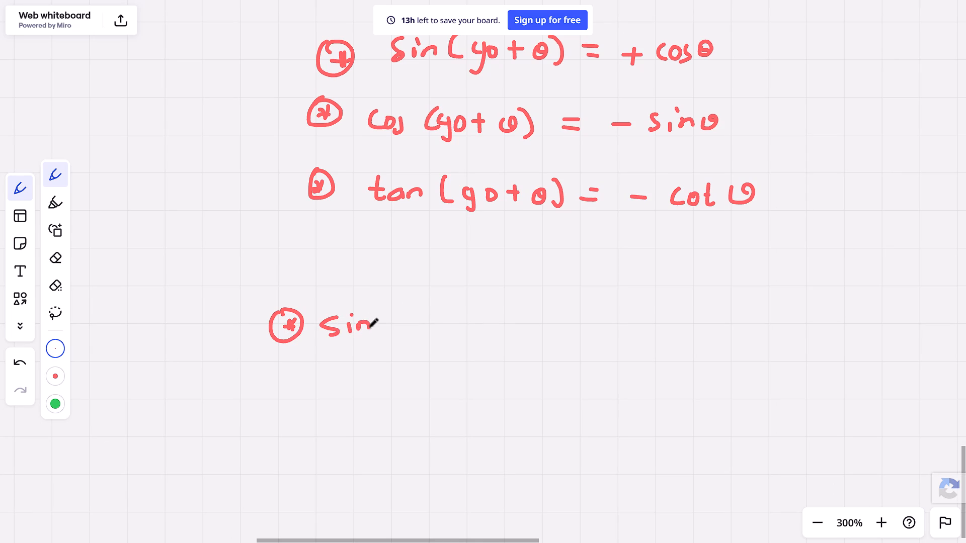
pyautogui.moveTo(369, 327); pyautogui.dragTo(369, 327)
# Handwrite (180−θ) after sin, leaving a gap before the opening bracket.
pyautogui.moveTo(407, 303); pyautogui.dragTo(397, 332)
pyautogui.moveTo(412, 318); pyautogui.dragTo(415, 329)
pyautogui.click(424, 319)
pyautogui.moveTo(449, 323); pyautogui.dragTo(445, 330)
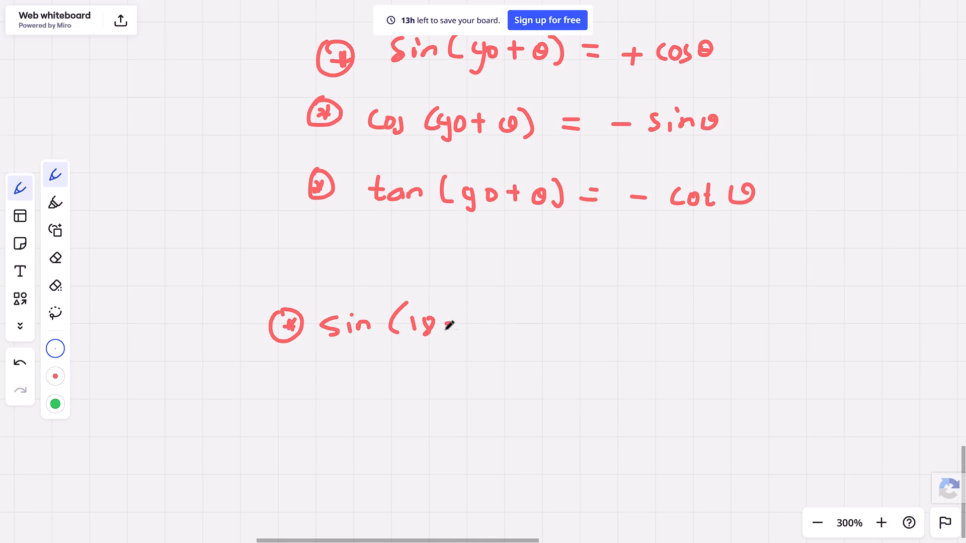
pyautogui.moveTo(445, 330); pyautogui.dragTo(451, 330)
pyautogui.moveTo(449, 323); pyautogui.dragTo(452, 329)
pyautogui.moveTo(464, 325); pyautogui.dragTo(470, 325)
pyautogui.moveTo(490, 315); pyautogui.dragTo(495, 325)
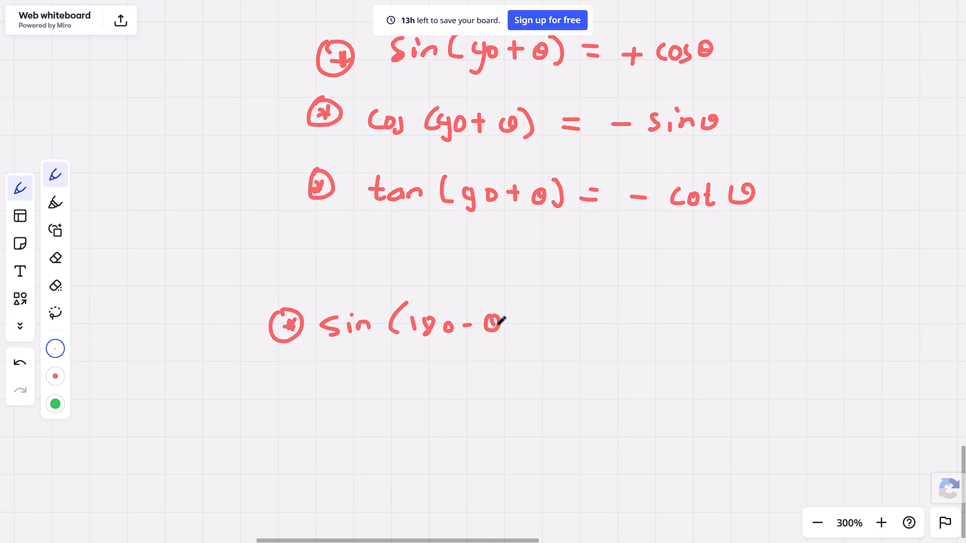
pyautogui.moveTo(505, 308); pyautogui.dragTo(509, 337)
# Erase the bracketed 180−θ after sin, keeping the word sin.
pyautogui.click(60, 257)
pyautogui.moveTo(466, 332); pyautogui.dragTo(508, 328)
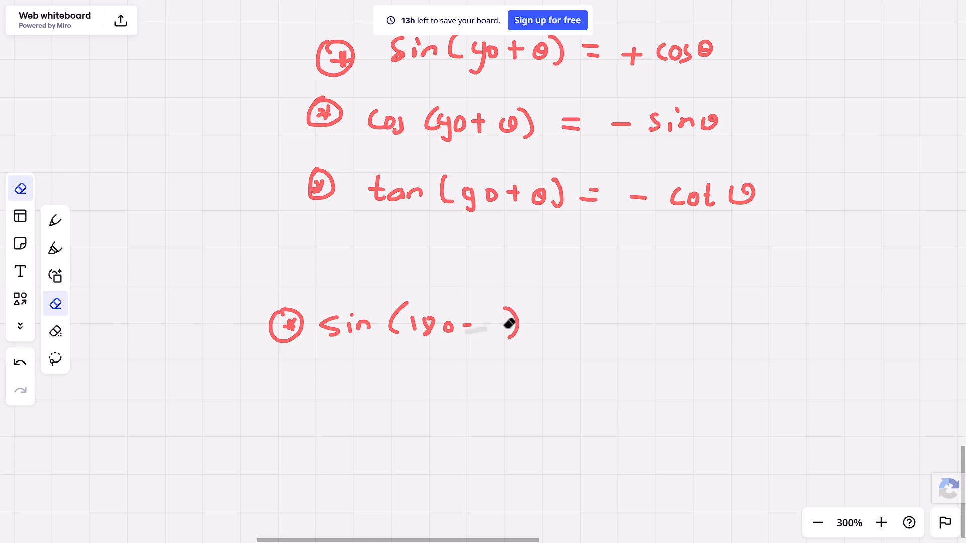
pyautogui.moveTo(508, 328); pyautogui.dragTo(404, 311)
# With the pen, rewrite the opening bracket and the digits 18 close to sin.
pyautogui.click(64, 219)
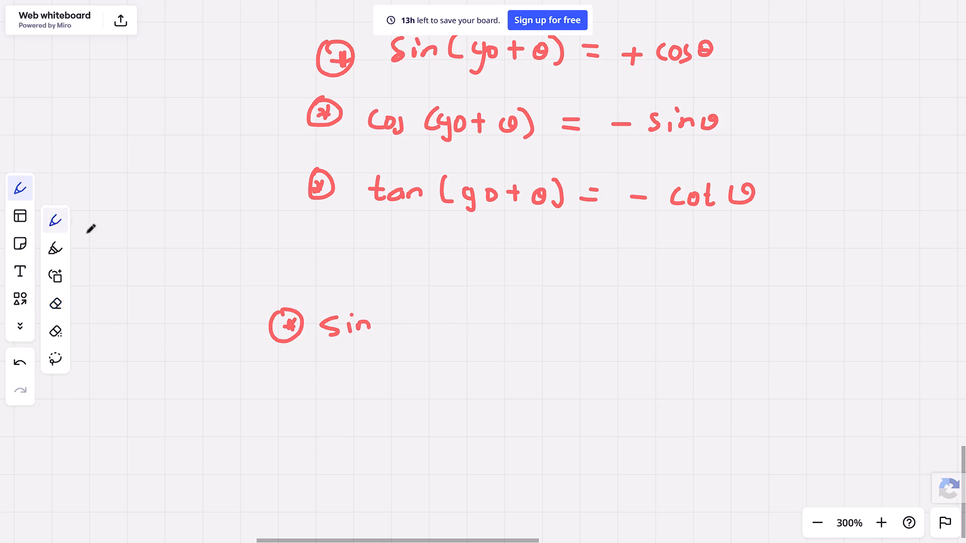
pyautogui.moveTo(385, 309); pyautogui.dragTo(382, 338)
pyautogui.moveTo(394, 319); pyautogui.dragTo(395, 330)
pyautogui.click(403, 321)
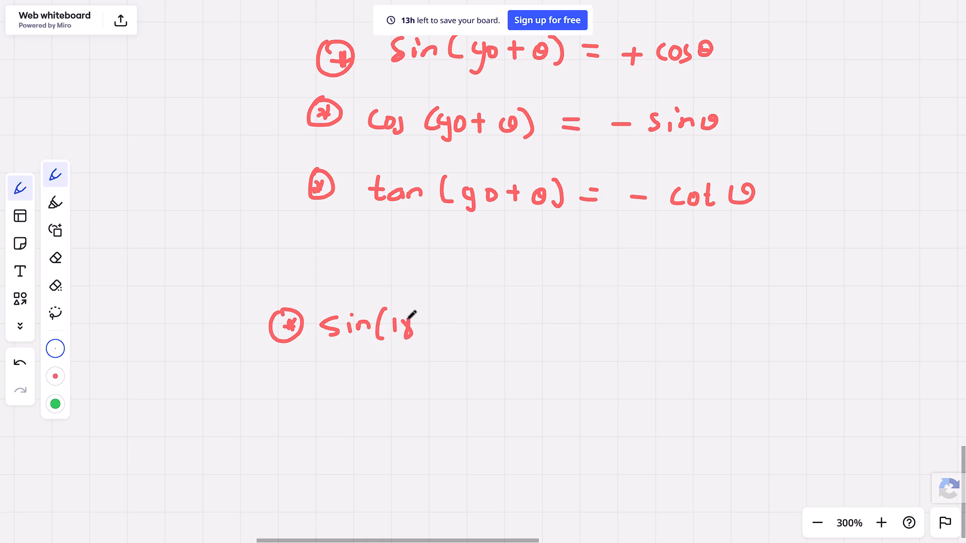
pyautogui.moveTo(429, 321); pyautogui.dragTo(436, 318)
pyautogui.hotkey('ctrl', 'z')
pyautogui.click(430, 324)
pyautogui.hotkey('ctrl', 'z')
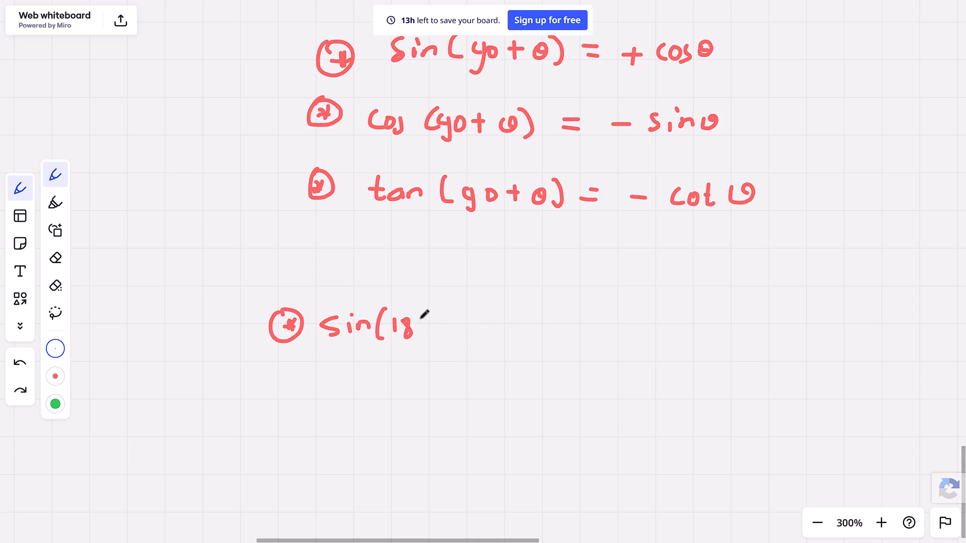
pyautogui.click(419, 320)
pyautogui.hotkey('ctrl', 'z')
# Finish the left side as sin(180−θ) by adding the 0, −θ and closing bracket, followed by an equals sign.
pyautogui.moveTo(425, 320); pyautogui.dragTo(419, 321)
pyautogui.moveTo(444, 325); pyautogui.dragTo(451, 325)
pyautogui.moveTo(478, 317); pyautogui.dragTo(489, 325)
pyautogui.moveTo(494, 308); pyautogui.dragTo(498, 337)
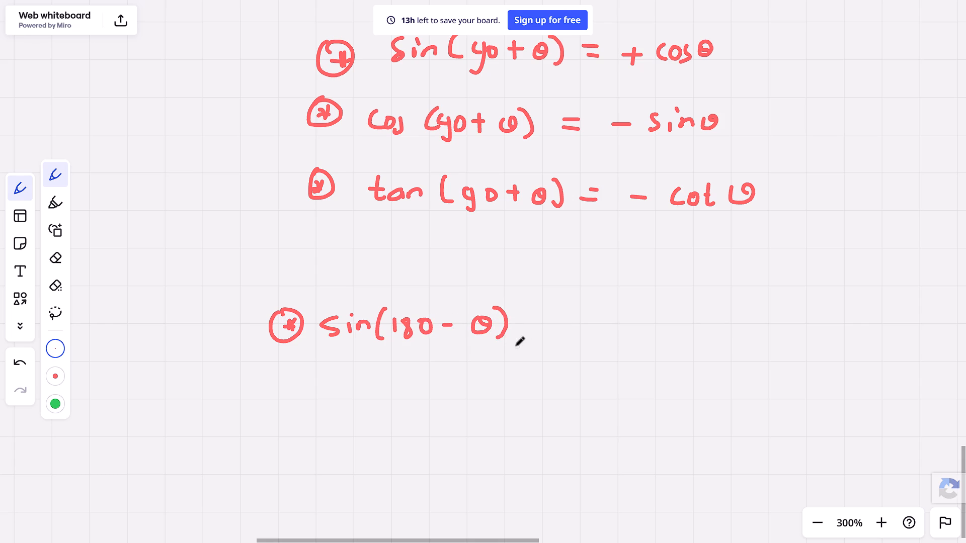
pyautogui.moveTo(528, 317); pyautogui.dragTo(540, 317)
pyautogui.moveTo(529, 325); pyautogui.dragTo(541, 325)
# Complete the sin(180−θ) line with sin θ.
pyautogui.moveTo(517, 333); pyautogui.dragTo(436, 436, button='middle')
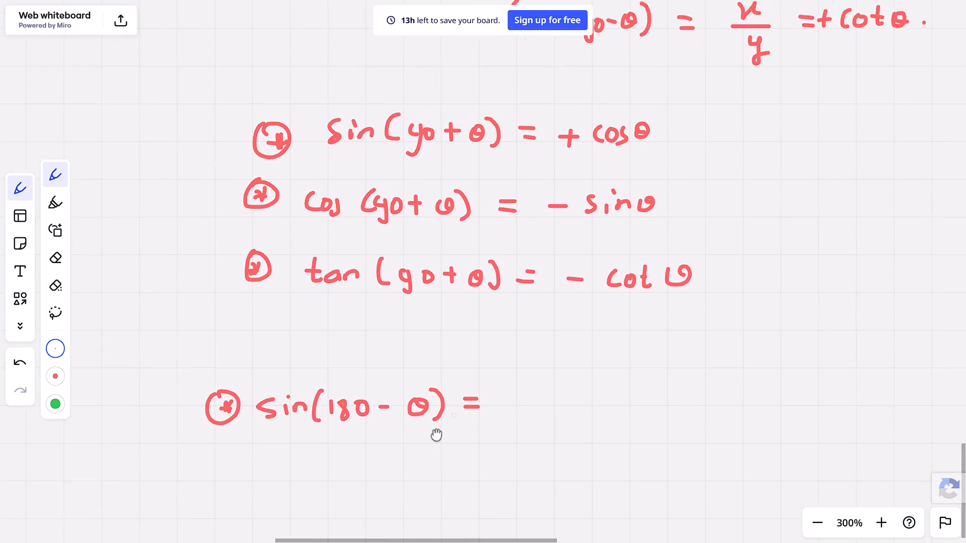
pyautogui.moveTo(436, 436); pyautogui.dragTo(494, 342, button='middle')
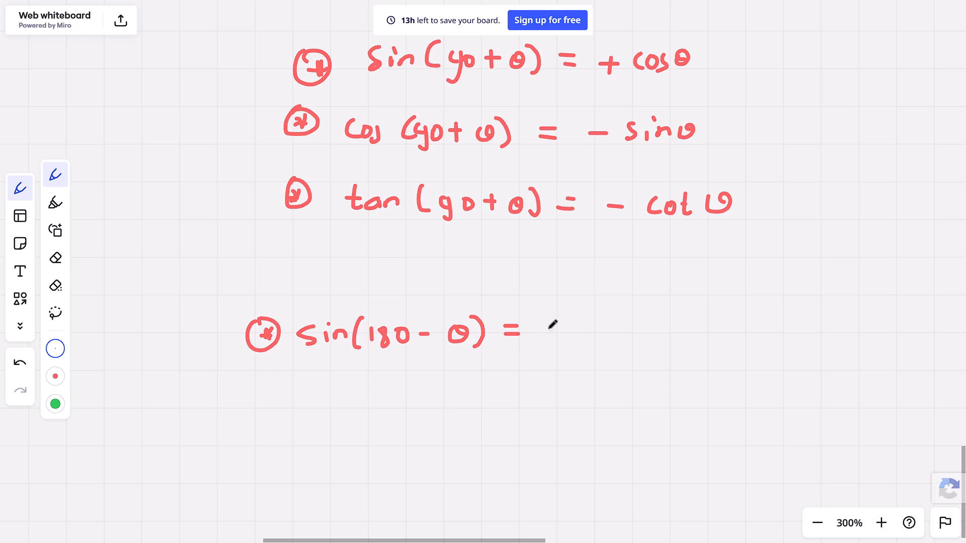
pyautogui.moveTo(557, 321); pyautogui.dragTo(548, 337)
pyautogui.moveTo(562, 326); pyautogui.dragTo(564, 333)
pyautogui.click(563, 317)
pyautogui.moveTo(572, 328); pyautogui.dragTo(581, 332)
pyautogui.moveTo(599, 320); pyautogui.dragTo(604, 325)
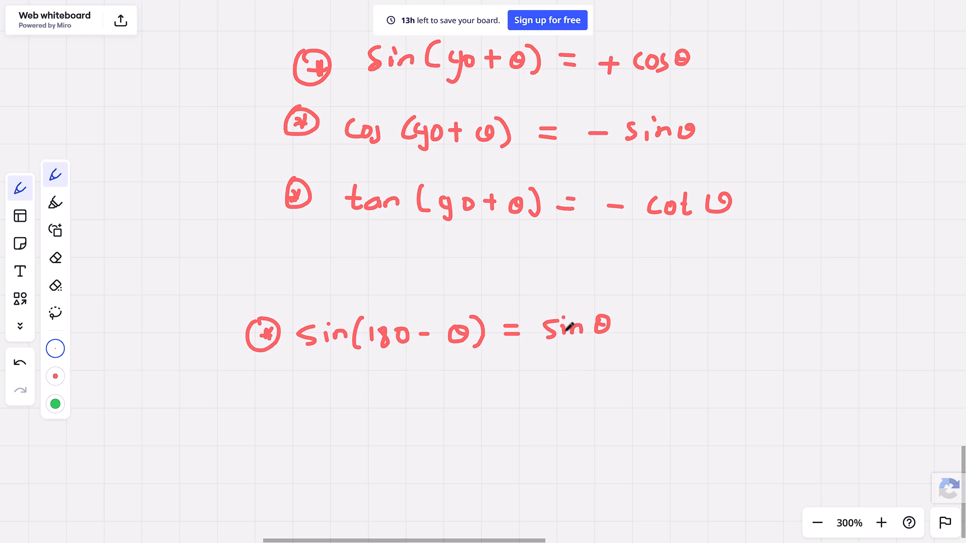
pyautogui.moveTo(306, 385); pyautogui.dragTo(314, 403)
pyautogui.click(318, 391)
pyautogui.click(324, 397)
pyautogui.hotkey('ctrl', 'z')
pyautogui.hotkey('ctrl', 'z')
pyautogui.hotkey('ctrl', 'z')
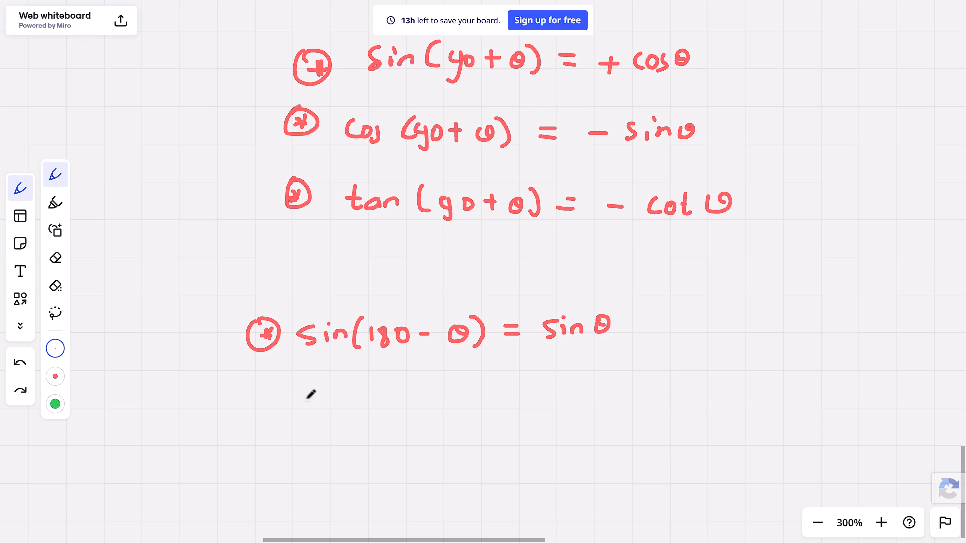
# Handwrite cos(180−θ) = on a new line below the sin(180−θ) identity.
pyautogui.moveTo(298, 391); pyautogui.dragTo(303, 406)
pyautogui.click(306, 397)
pyautogui.moveTo(316, 394); pyautogui.dragTo(311, 407)
pyautogui.moveTo(362, 373); pyautogui.dragTo(357, 403)
pyautogui.moveTo(366, 387); pyautogui.dragTo(367, 397)
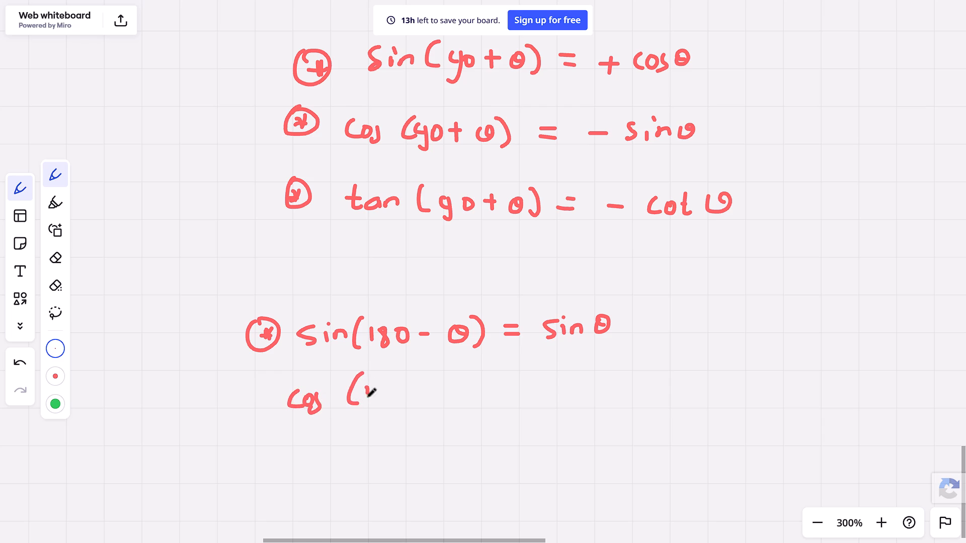
pyautogui.moveTo(367, 397); pyautogui.dragTo(368, 398)
pyautogui.click(376, 388)
pyautogui.click(402, 391)
pyautogui.moveTo(421, 396); pyautogui.dragTo(429, 396)
pyautogui.moveTo(442, 389); pyautogui.dragTo(446, 401)
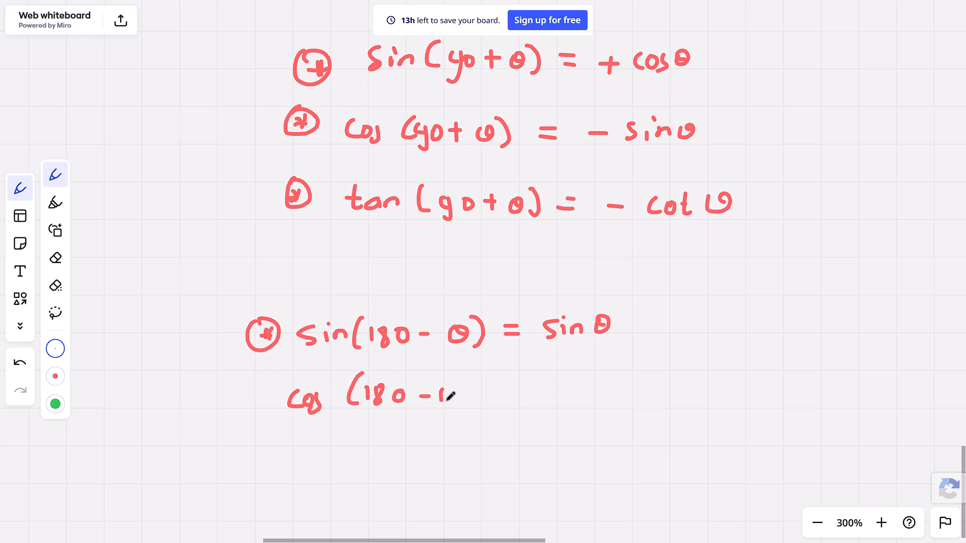
pyautogui.moveTo(446, 401); pyautogui.dragTo(452, 393)
pyautogui.moveTo(458, 379); pyautogui.dragTo(456, 409)
pyautogui.moveTo(490, 393); pyautogui.dragTo(502, 394)
pyautogui.moveTo(486, 402); pyautogui.dragTo(500, 404)
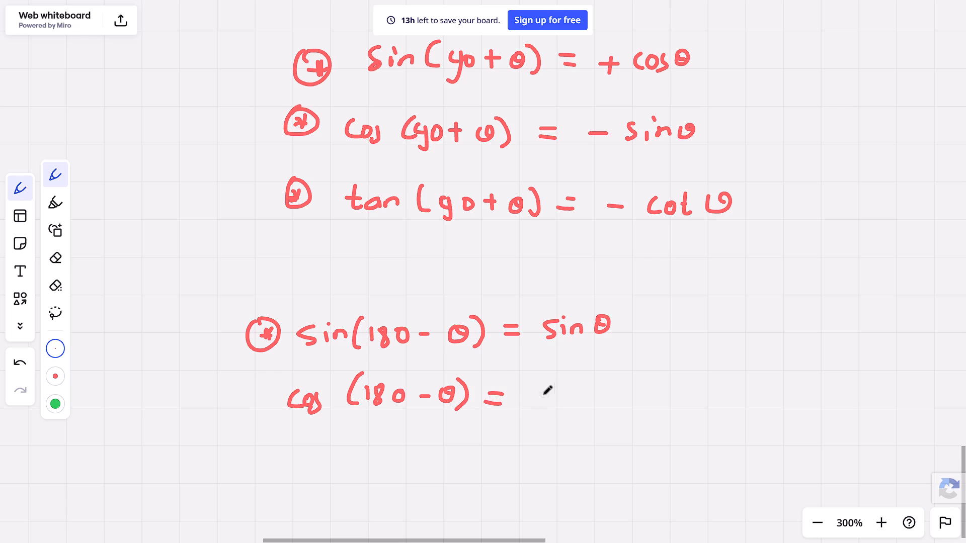
# Complete the cos(180−θ) line with −cos θ.
pyautogui.moveTo(545, 389); pyautogui.dragTo(553, 404)
pyautogui.click(560, 395)
pyautogui.moveTo(573, 395); pyautogui.dragTo(571, 406)
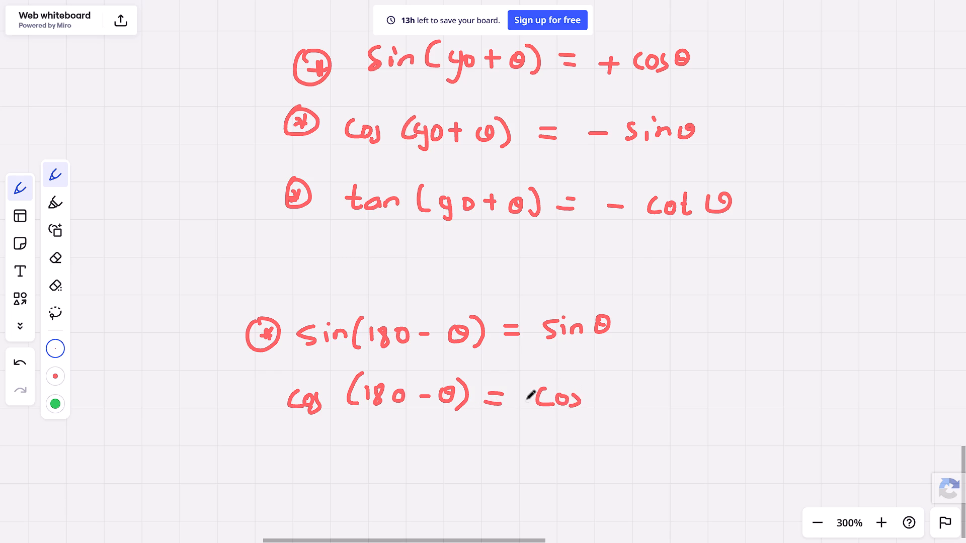
pyautogui.click(523, 397)
pyautogui.moveTo(524, 396); pyautogui.dragTo(532, 399)
pyautogui.moveTo(593, 391); pyautogui.dragTo(597, 391)
pyautogui.moveTo(597, 391); pyautogui.dragTo(606, 399)
# Handwrite tan(180−θ) = on a new line below the cos(180−θ) identity.
pyautogui.moveTo(573, 406); pyautogui.dragTo(605, 363, button='middle')
pyautogui.moveTo(324, 398); pyautogui.dragTo(319, 427)
pyautogui.moveTo(316, 415); pyautogui.dragTo(321, 415)
pyautogui.moveTo(339, 413); pyautogui.dragTo(338, 414)
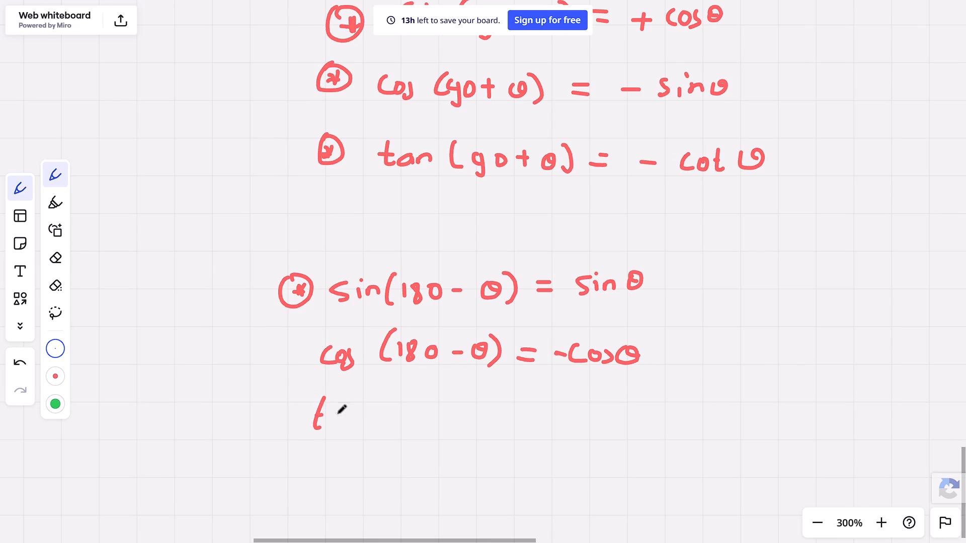
pyautogui.moveTo(338, 414); pyautogui.dragTo(347, 420)
pyautogui.moveTo(352, 416); pyautogui.dragTo(359, 421)
pyautogui.moveTo(400, 401); pyautogui.dragTo(399, 430)
pyautogui.moveTo(412, 411); pyautogui.dragTo(412, 423)
pyautogui.click(420, 413)
pyautogui.click(432, 415)
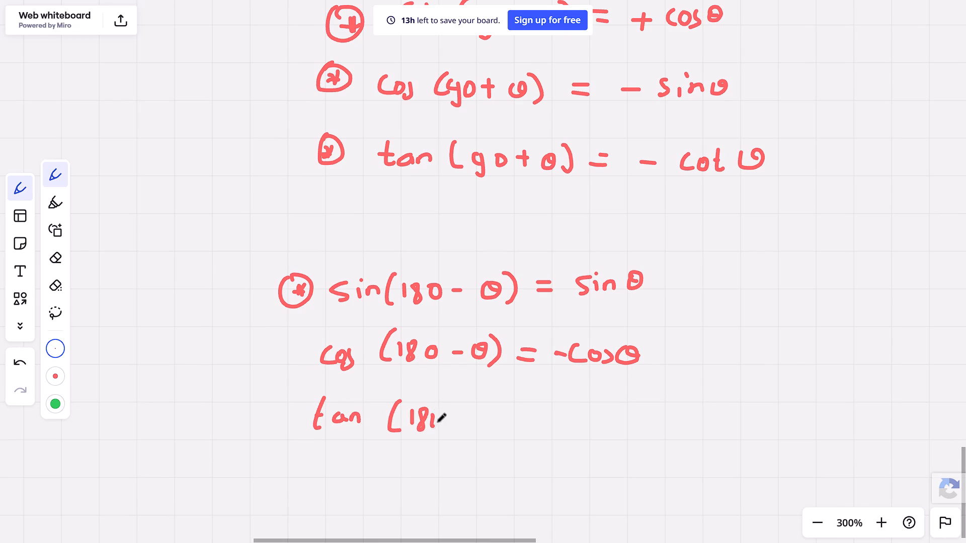
pyautogui.moveTo(448, 417); pyautogui.dragTo(456, 417)
pyautogui.moveTo(470, 412); pyautogui.dragTo(481, 415)
pyautogui.moveTo(491, 402); pyautogui.dragTo(491, 430)
pyautogui.moveTo(517, 417); pyautogui.dragTo(523, 417)
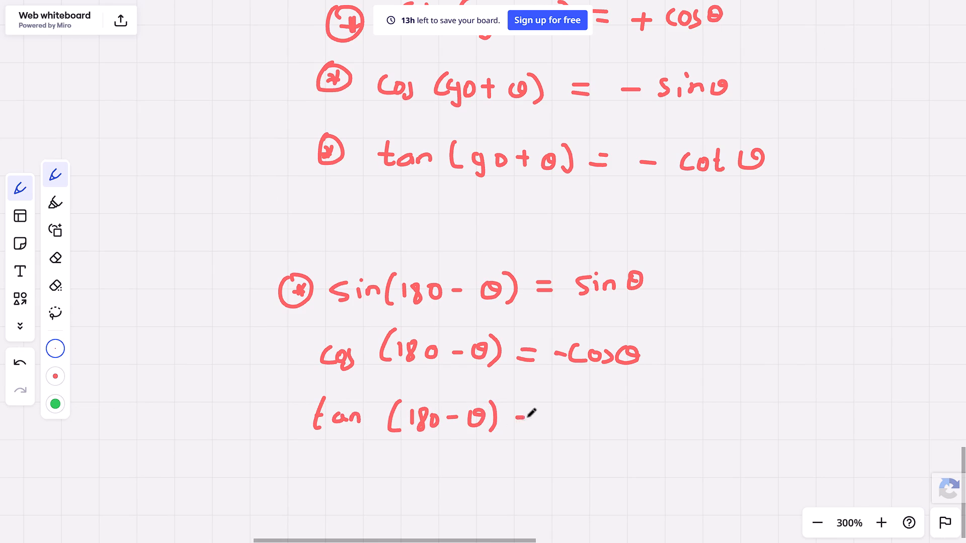
pyautogui.moveTo(517, 426); pyautogui.dragTo(524, 426)
# Complete the tan(180−θ) line with −tan θ.
pyautogui.moveTo(516, 390); pyautogui.dragTo(470, 449, button='middle')
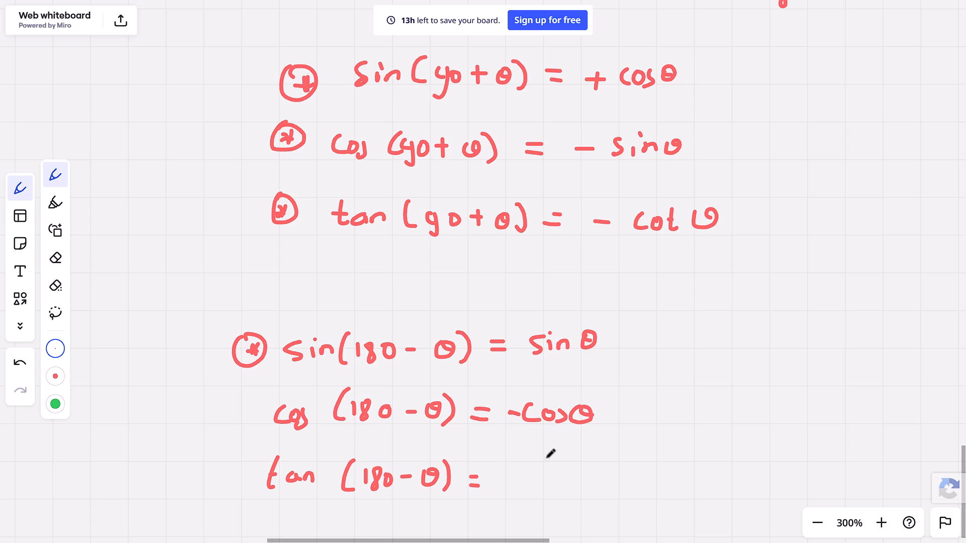
pyautogui.click(520, 472)
pyautogui.hotkey('ctrl', 'z')
pyautogui.moveTo(511, 481); pyautogui.dragTo(526, 482)
pyautogui.moveTo(548, 466); pyautogui.dragTo(557, 488)
pyautogui.moveTo(542, 479); pyautogui.dragTo(554, 479)
pyautogui.moveTo(569, 478); pyautogui.dragTo(574, 484)
pyautogui.moveTo(580, 479); pyautogui.dragTo(582, 487)
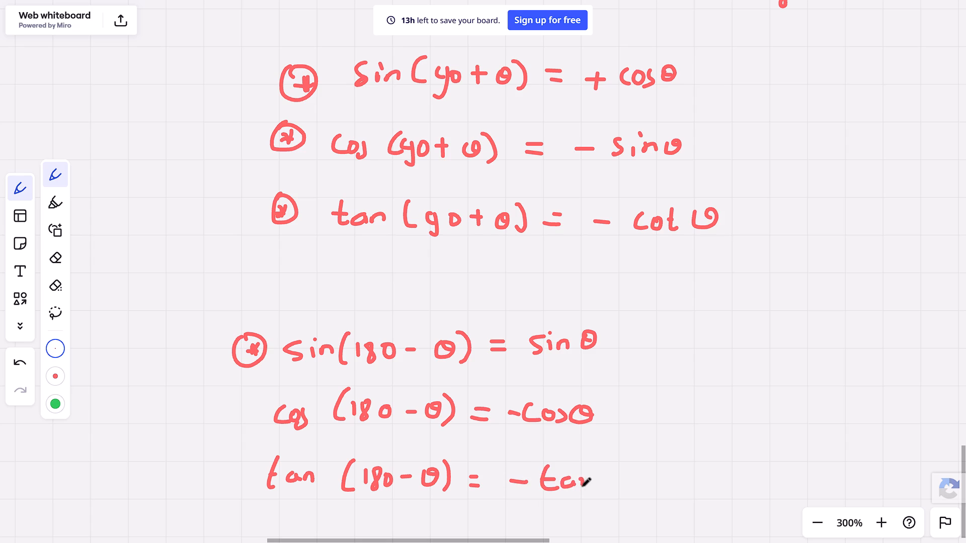
pyautogui.moveTo(582, 487); pyautogui.dragTo(593, 486)
pyautogui.moveTo(607, 471); pyautogui.dragTo(620, 475)
# Handwrite cosec(180−θ) = on a new line below the tan(180−θ) identity.
pyautogui.moveTo(600, 465); pyautogui.dragTo(639, 390, button='middle')
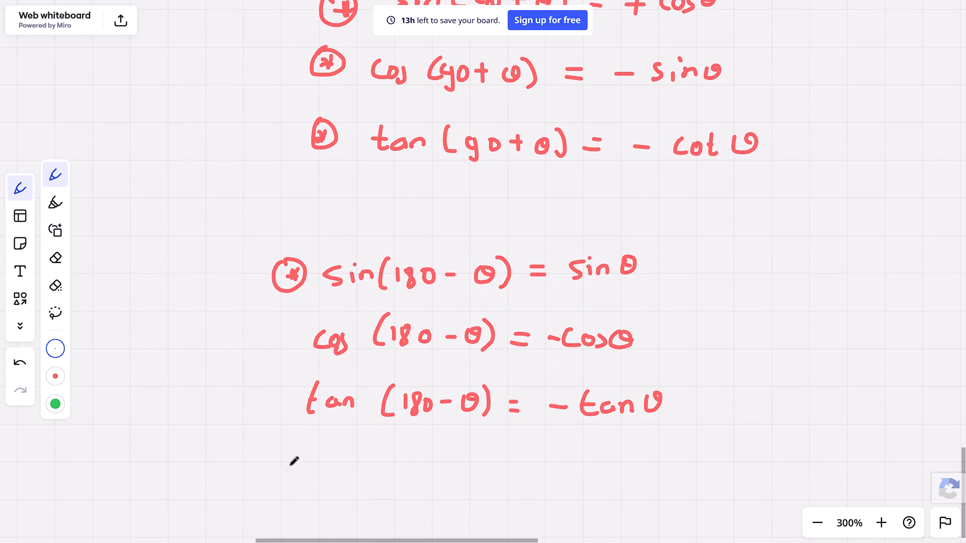
pyautogui.moveTo(304, 442); pyautogui.dragTo(308, 461)
pyautogui.click(317, 450)
pyautogui.moveTo(330, 449); pyautogui.dragTo(327, 464)
pyautogui.click(339, 452)
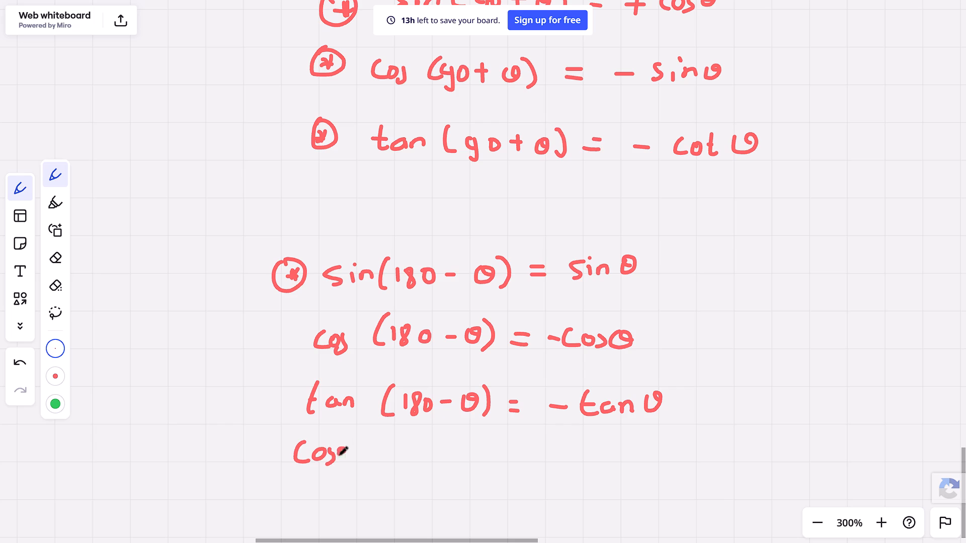
pyautogui.moveTo(356, 448); pyautogui.dragTo(357, 461)
pyautogui.moveTo(377, 444); pyautogui.dragTo(378, 468)
pyautogui.moveTo(389, 452); pyautogui.dragTo(390, 465)
pyautogui.click(398, 452)
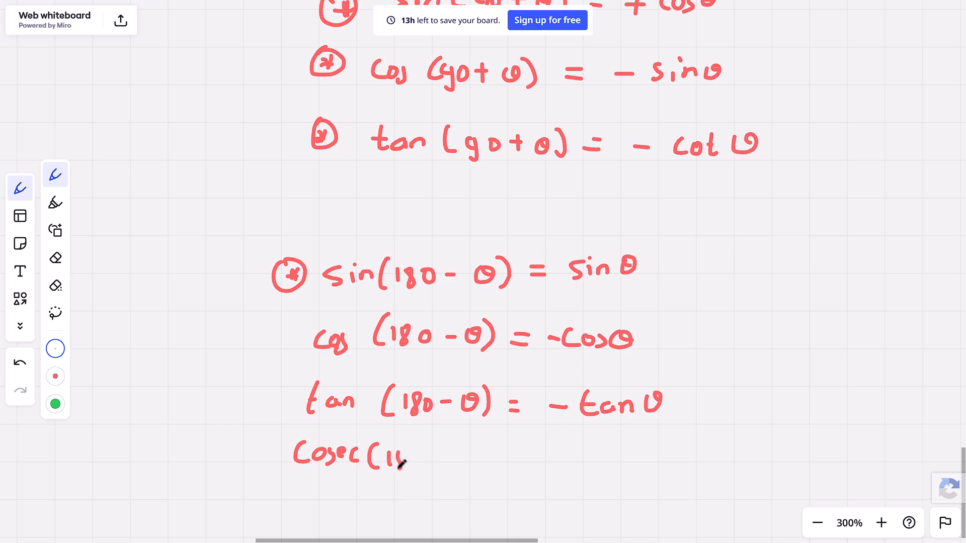
pyautogui.moveTo(418, 457); pyautogui.dragTo(413, 457)
pyautogui.moveTo(436, 454); pyautogui.dragTo(446, 455)
pyautogui.moveTo(458, 454); pyautogui.dragTo(466, 455)
pyautogui.moveTo(474, 443); pyautogui.dragTo(478, 462)
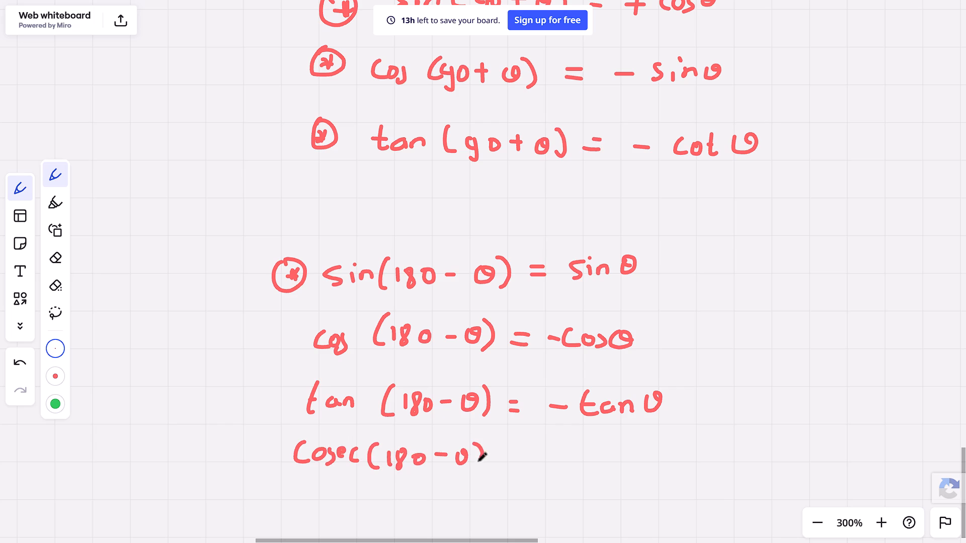
pyautogui.moveTo(478, 462); pyautogui.dragTo(474, 466)
pyautogui.moveTo(512, 446); pyautogui.dragTo(519, 447)
pyautogui.moveTo(510, 458); pyautogui.dragTo(523, 458)
# Complete the cosec(180−θ) line with cosec θ.
pyautogui.moveTo(567, 440); pyautogui.dragTo(574, 459)
pyautogui.click(579, 447)
pyautogui.moveTo(593, 445); pyautogui.dragTo(591, 462)
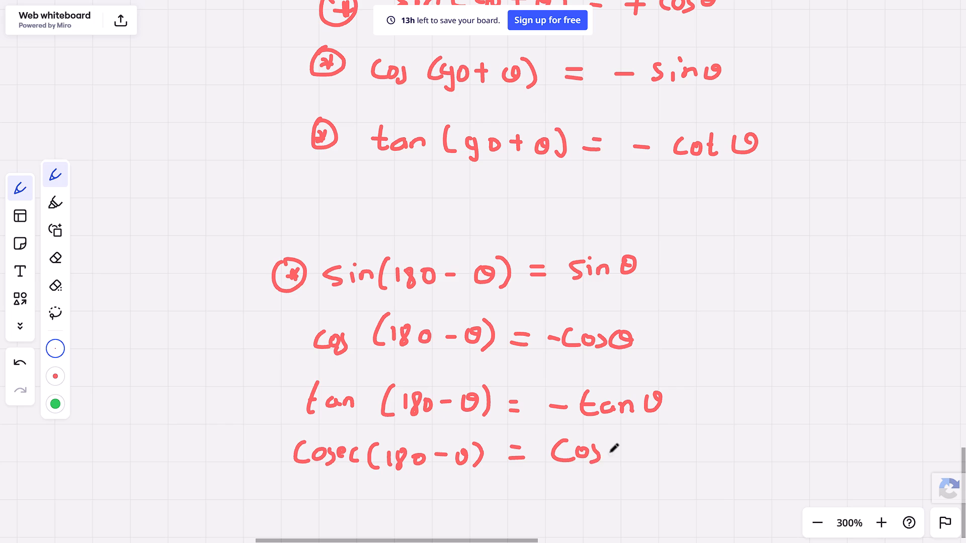
pyautogui.moveTo(610, 452); pyautogui.dragTo(622, 461)
pyautogui.moveTo(631, 447); pyautogui.dragTo(637, 461)
pyautogui.moveTo(651, 449); pyautogui.dragTo(655, 454)
# Handwrite sec(180−θ) = on a new line below the cosec(180−θ) identity.
pyautogui.moveTo(618, 454); pyautogui.dragTo(675, 368, button='middle')
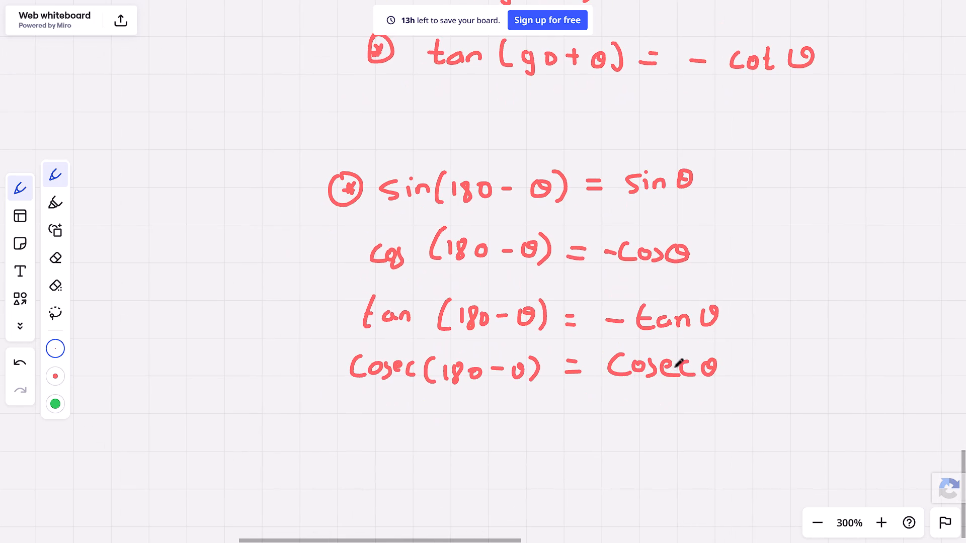
pyautogui.moveTo(366, 396); pyautogui.dragTo(357, 419)
pyautogui.moveTo(386, 406); pyautogui.dragTo(391, 414)
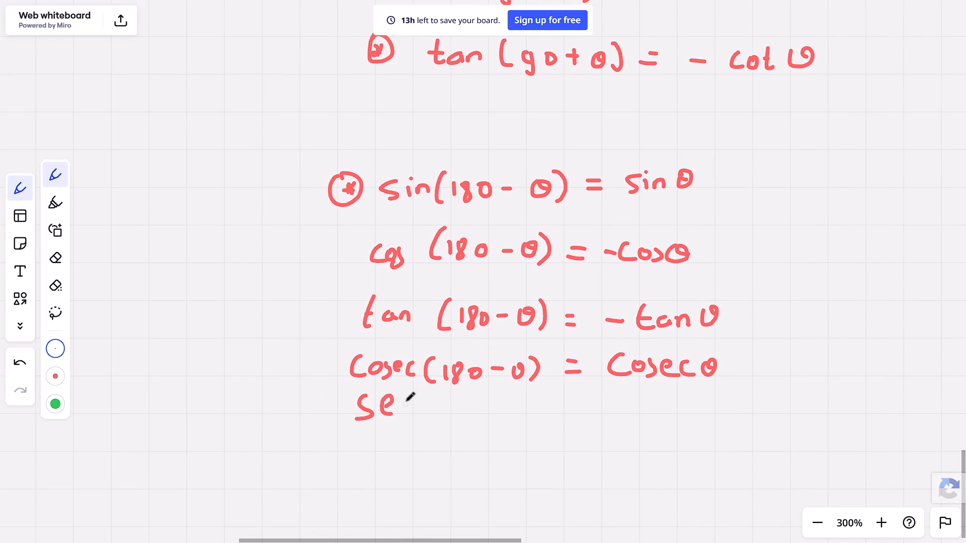
pyautogui.moveTo(406, 396); pyautogui.dragTo(399, 417)
pyautogui.moveTo(428, 389); pyautogui.dragTo(427, 424)
pyautogui.moveTo(427, 424); pyautogui.dragTo(426, 423)
pyautogui.moveTo(442, 401); pyautogui.dragTo(445, 412)
pyautogui.click(452, 399)
pyautogui.click(471, 403)
pyautogui.moveTo(498, 407); pyautogui.dragTo(507, 407)
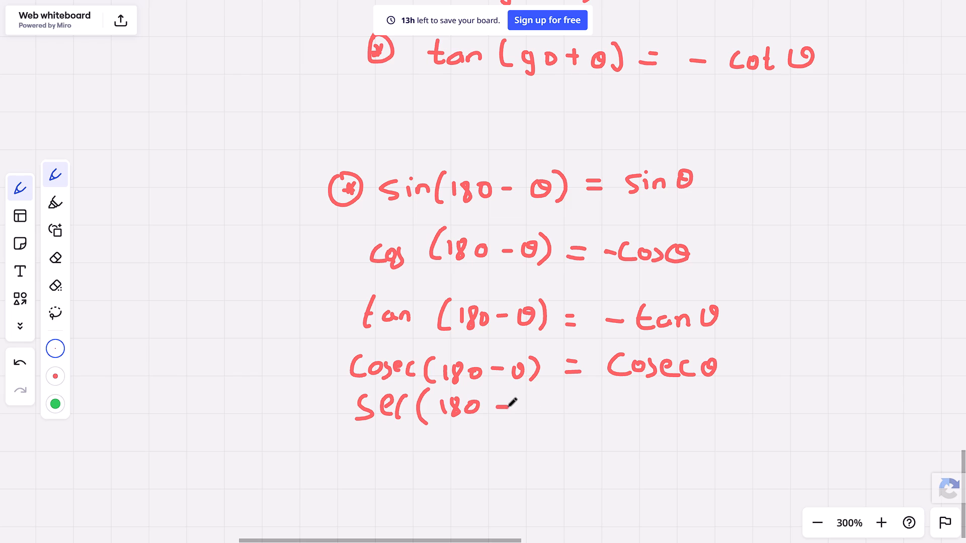
pyautogui.moveTo(521, 401); pyautogui.dragTo(528, 407)
pyautogui.moveTo(535, 399); pyautogui.dragTo(539, 418)
pyautogui.click(576, 402)
pyautogui.moveTo(575, 411); pyautogui.dragTo(587, 411)
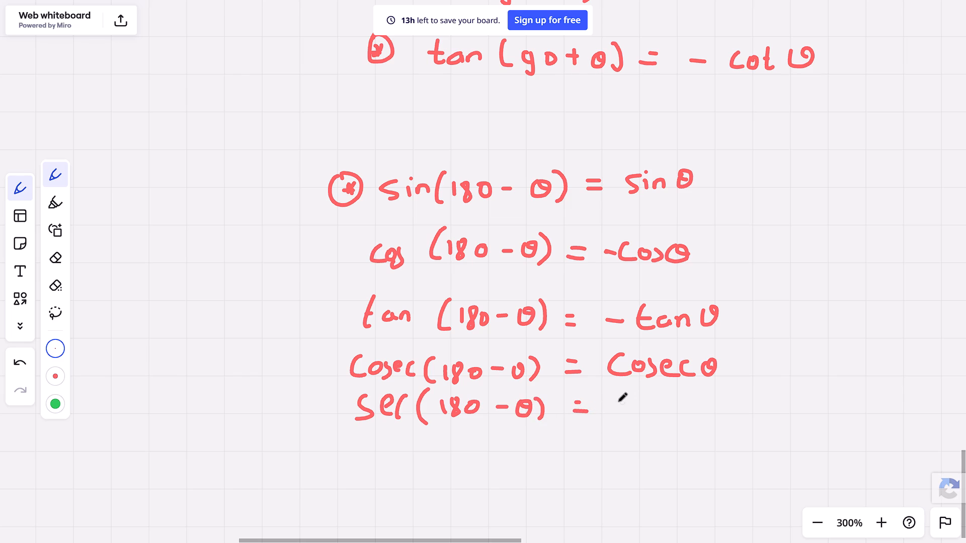
pyautogui.keyDown('shift'); pyautogui.moveTo(577, 402); pyautogui.dragTo(595, 401); pyautogui.keyUp('shift')
pyautogui.hotkey('ctrl', 'z')
pyautogui.keyDown('shift'); pyautogui.moveTo(577, 401); pyautogui.dragTo(590, 402); pyautogui.keyUp('shift')
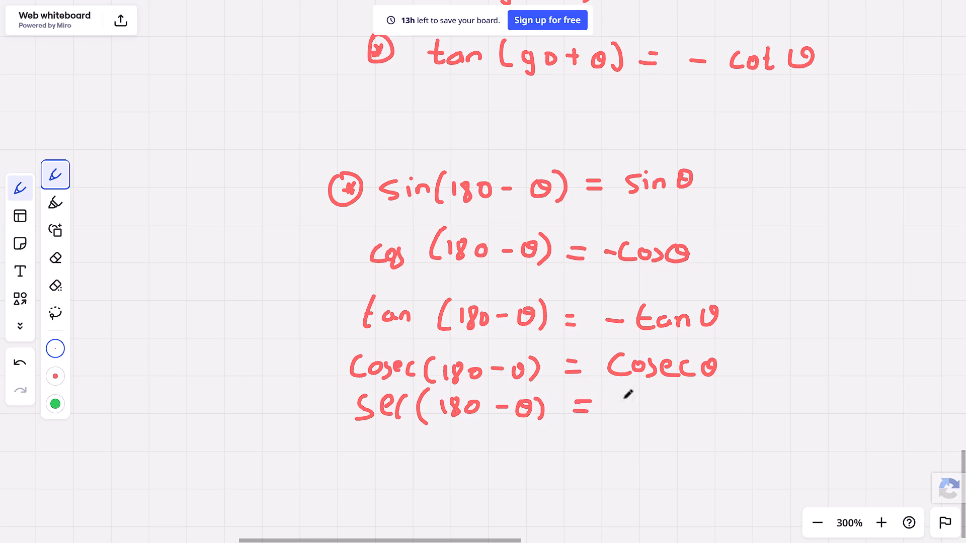
# Complete the sec(180−θ) line with −sec θ.
pyautogui.moveTo(620, 405); pyautogui.dragTo(636, 405)
pyautogui.moveTo(650, 397); pyautogui.dragTo(646, 415)
pyautogui.moveTo(659, 404); pyautogui.dragTo(666, 410)
pyautogui.moveTo(679, 398); pyautogui.dragTo(679, 411)
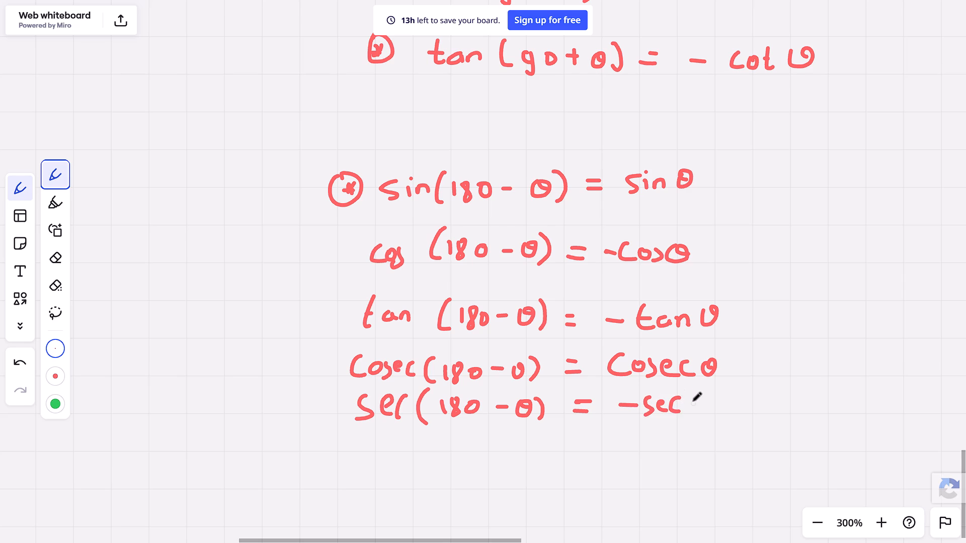
pyautogui.moveTo(692, 401); pyautogui.dragTo(703, 408)
# Handwrite cot(180−θ) = on a new line below the sec(180−θ) identity.
pyautogui.moveTo(608, 410); pyautogui.dragTo(618, 359, button='middle')
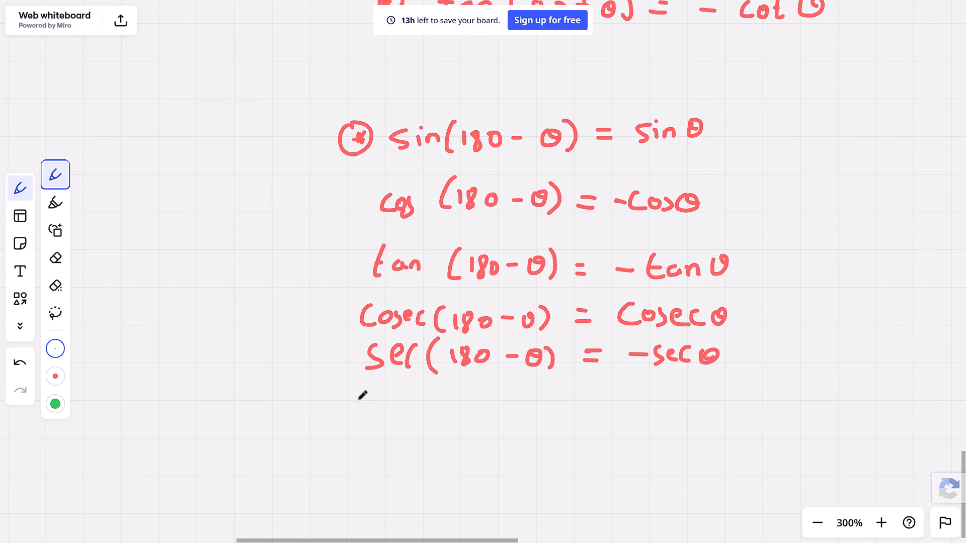
pyautogui.moveTo(370, 386); pyautogui.dragTo(374, 401)
pyautogui.click(381, 391)
pyautogui.moveTo(397, 384); pyautogui.dragTo(403, 400)
pyautogui.moveTo(391, 394); pyautogui.dragTo(402, 394)
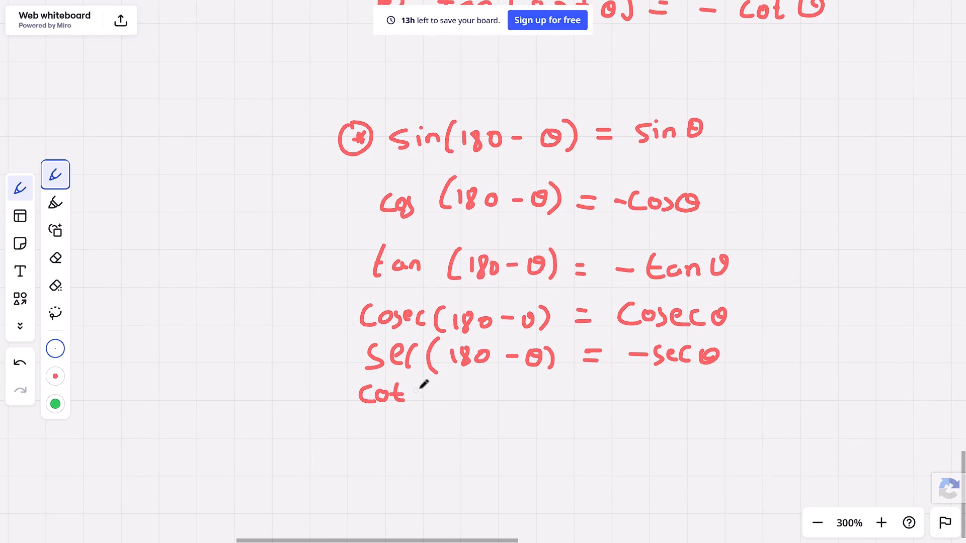
pyautogui.moveTo(428, 378); pyautogui.dragTo(428, 404)
pyautogui.moveTo(437, 385); pyautogui.dragTo(439, 397)
pyautogui.click(446, 386)
pyautogui.click(464, 389)
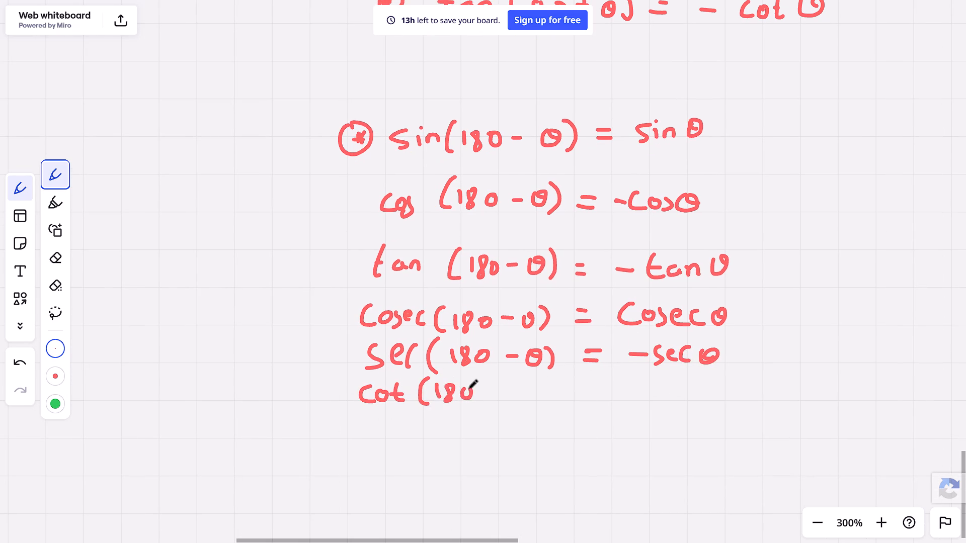
pyautogui.moveTo(486, 390); pyautogui.dragTo(498, 391)
pyautogui.moveTo(513, 387); pyautogui.dragTo(525, 393)
pyautogui.moveTo(535, 384); pyautogui.dragTo(536, 403)
pyautogui.moveTo(571, 392); pyautogui.dragTo(581, 392)
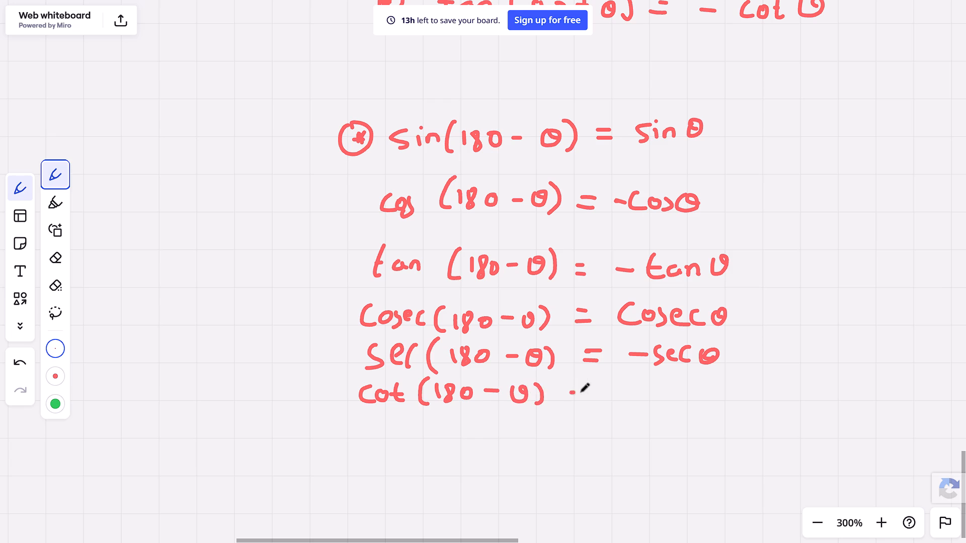
pyautogui.moveTo(581, 392); pyautogui.dragTo(580, 392)
pyautogui.moveTo(569, 402); pyautogui.dragTo(581, 402)
# Complete the cot(180−θ) line with −cot θ.
pyautogui.moveTo(623, 398); pyautogui.dragTo(632, 398)
pyautogui.moveTo(654, 386); pyautogui.dragTo(660, 402)
pyautogui.click(668, 391)
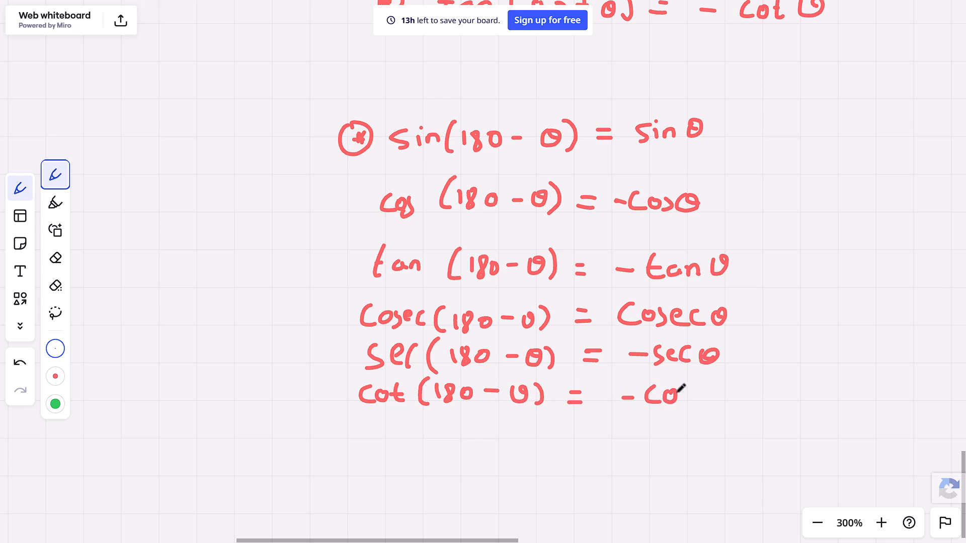
pyautogui.moveTo(689, 378); pyautogui.dragTo(690, 400)
pyautogui.moveTo(683, 393); pyautogui.dragTo(689, 393)
pyautogui.moveTo(702, 389); pyautogui.dragTo(708, 393)
# Draw a circled asterisk bullet below the 180−θ identities, leaving a gap for a new section.
pyautogui.moveTo(647, 425); pyautogui.dragTo(737, 306, button='middle')
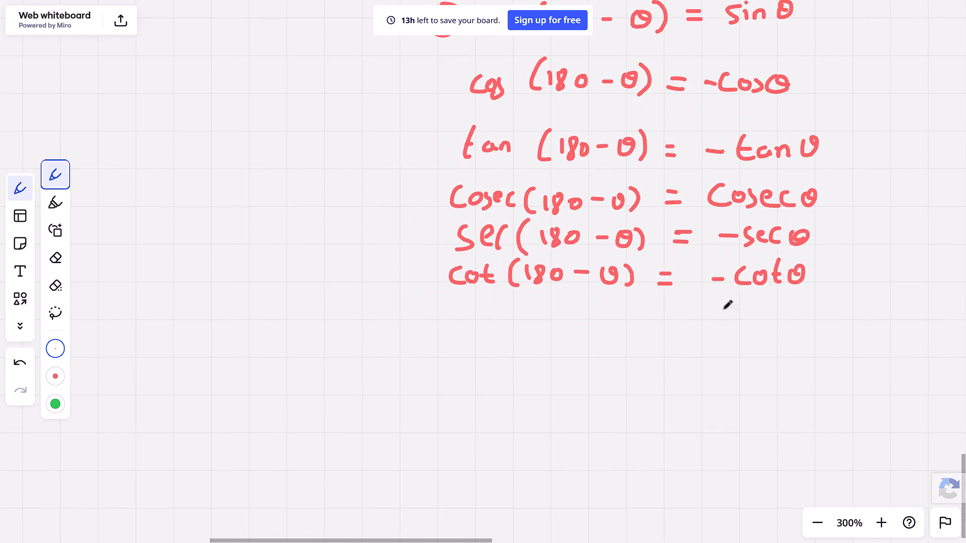
pyautogui.moveTo(518, 363); pyautogui.dragTo(540, 316, button='middle')
pyautogui.moveTo(421, 335); pyautogui.dragTo(422, 340)
pyautogui.moveTo(427, 346); pyautogui.dragTo(432, 356)
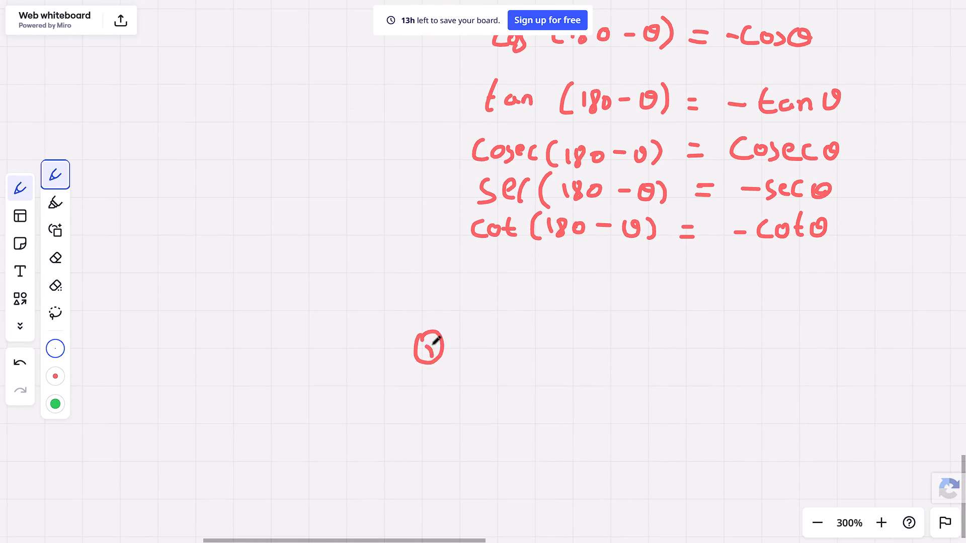
pyautogui.moveTo(432, 341); pyautogui.dragTo(431, 359)
pyautogui.moveTo(430, 349); pyautogui.dragTo(427, 361)
pyautogui.moveTo(420, 353); pyautogui.dragTo(431, 351)
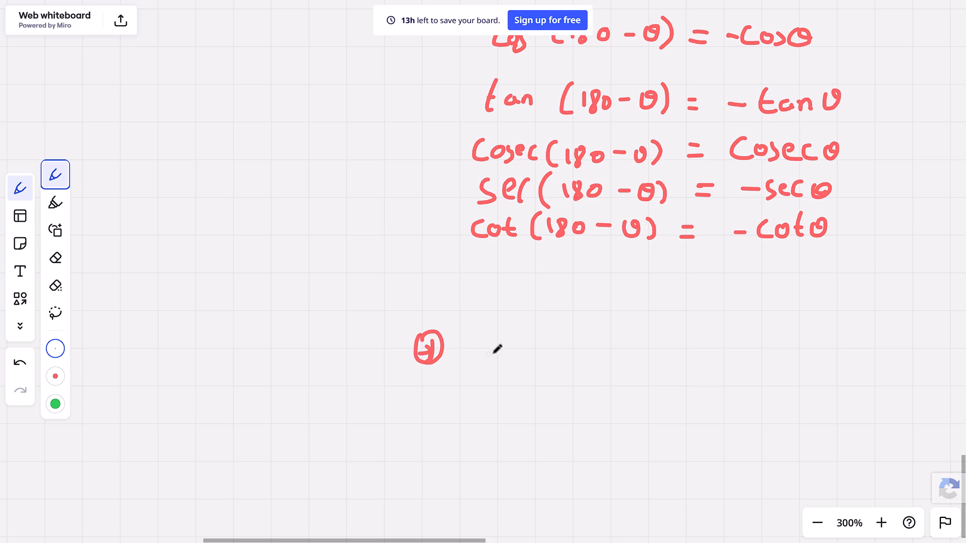
# Handwrite sin(180+θ) beside the new circled bullet.
pyautogui.moveTo(486, 333); pyautogui.dragTo(496, 361)
pyautogui.click(498, 347)
pyautogui.moveTo(505, 357); pyautogui.dragTo(519, 359)
pyautogui.moveTo(553, 335); pyautogui.dragTo(551, 363)
pyautogui.moveTo(559, 346); pyautogui.dragTo(560, 356)
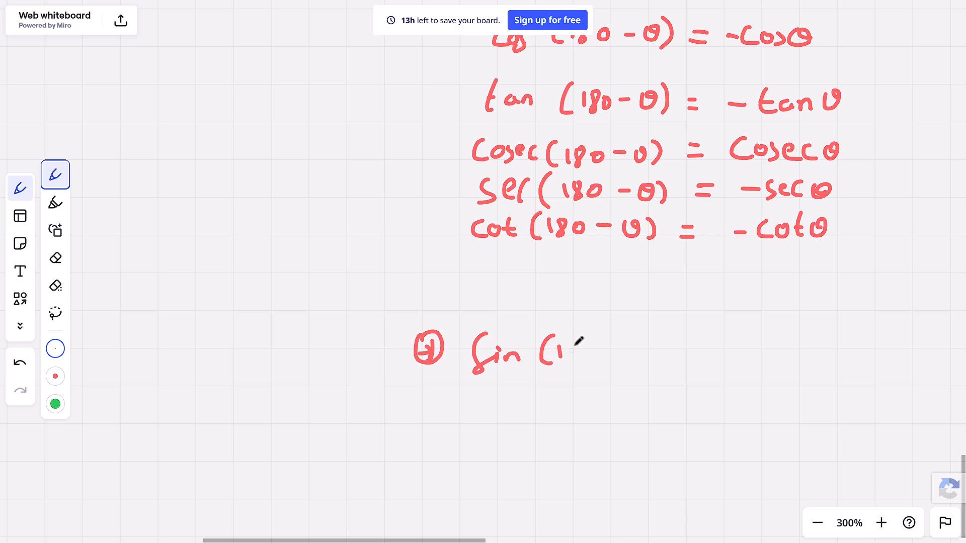
pyautogui.click(575, 345)
pyautogui.click(591, 350)
pyautogui.moveTo(620, 345); pyautogui.dragTo(623, 363)
pyautogui.moveTo(616, 352); pyautogui.dragTo(632, 352)
pyautogui.moveTo(649, 347); pyautogui.dragTo(651, 364)
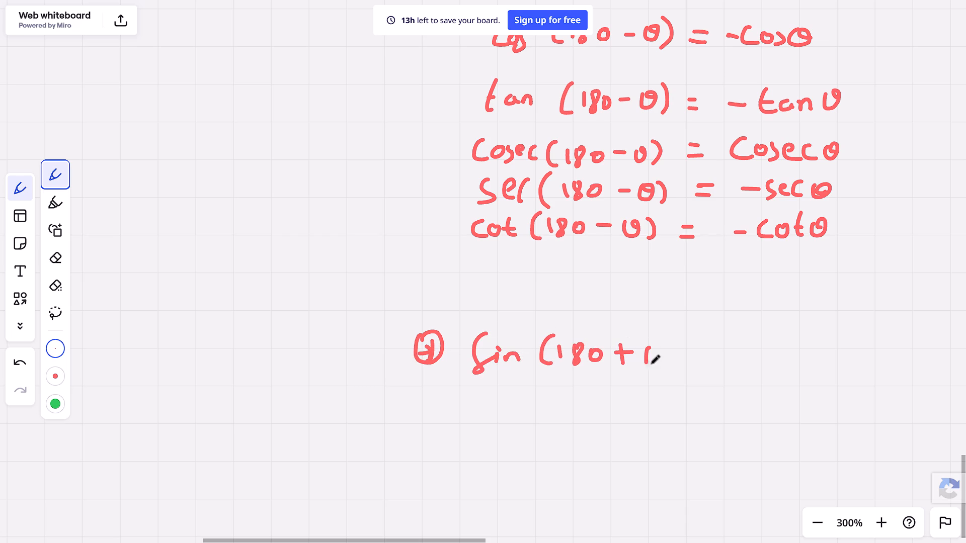
pyautogui.moveTo(651, 364); pyautogui.dragTo(654, 356)
pyautogui.moveTo(665, 339); pyautogui.dragTo(666, 365)
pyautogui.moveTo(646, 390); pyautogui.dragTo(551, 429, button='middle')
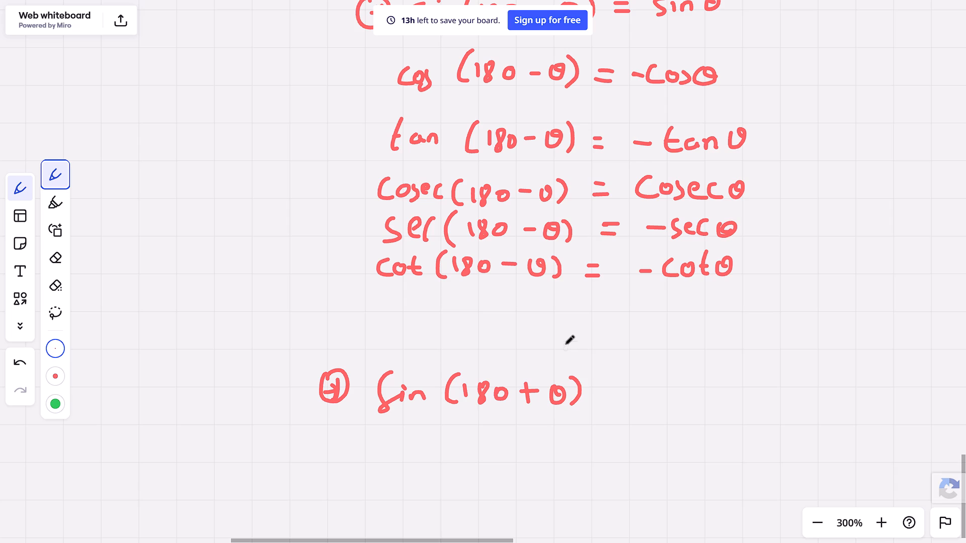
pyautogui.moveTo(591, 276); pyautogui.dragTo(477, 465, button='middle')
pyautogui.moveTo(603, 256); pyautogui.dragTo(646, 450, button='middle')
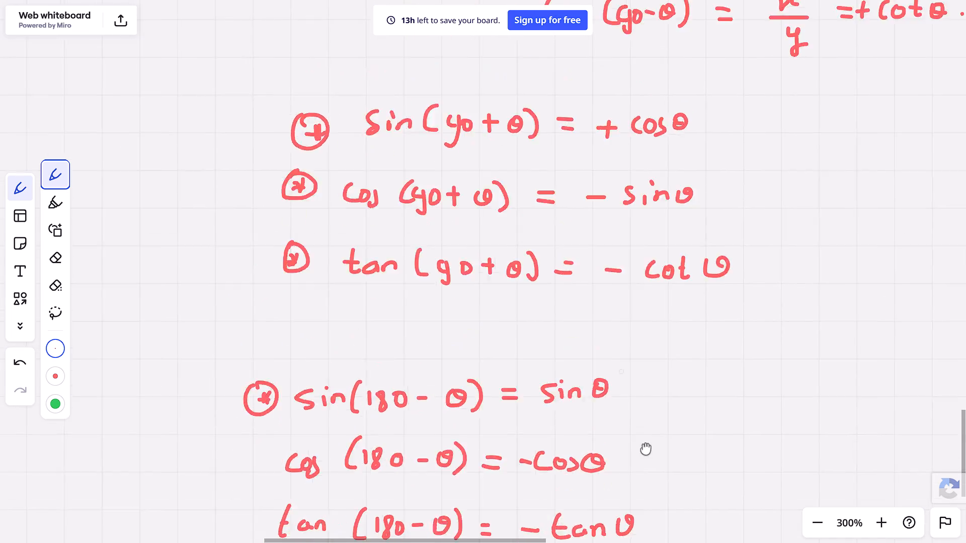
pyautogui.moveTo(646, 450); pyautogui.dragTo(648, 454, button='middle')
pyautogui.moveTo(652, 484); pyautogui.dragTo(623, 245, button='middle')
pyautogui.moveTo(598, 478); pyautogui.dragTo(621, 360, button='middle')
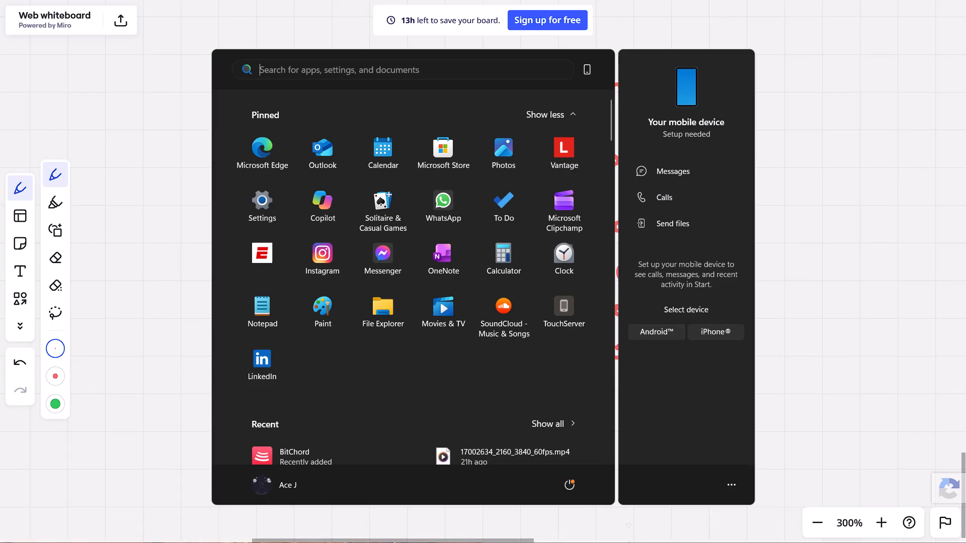
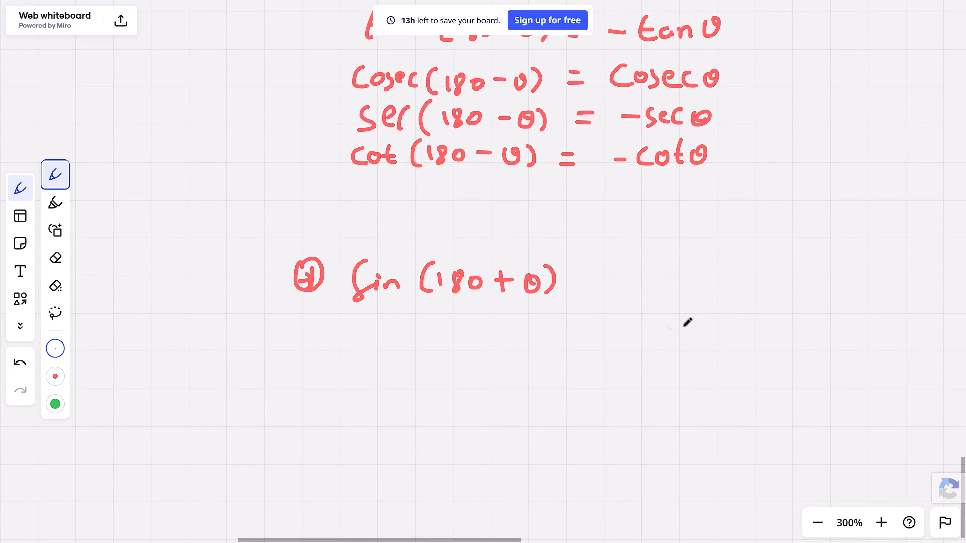
# Complete the sin(180+θ) line with = −sin θ.
pyautogui.moveTo(576, 273); pyautogui.dragTo(594, 270)
pyautogui.moveTo(573, 287); pyautogui.dragTo(595, 286)
pyautogui.moveTo(623, 276); pyautogui.dragTo(635, 276)
pyautogui.moveTo(652, 270); pyautogui.dragTo(665, 283)
pyautogui.click(669, 270)
pyautogui.moveTo(673, 276); pyautogui.dragTo(673, 283)
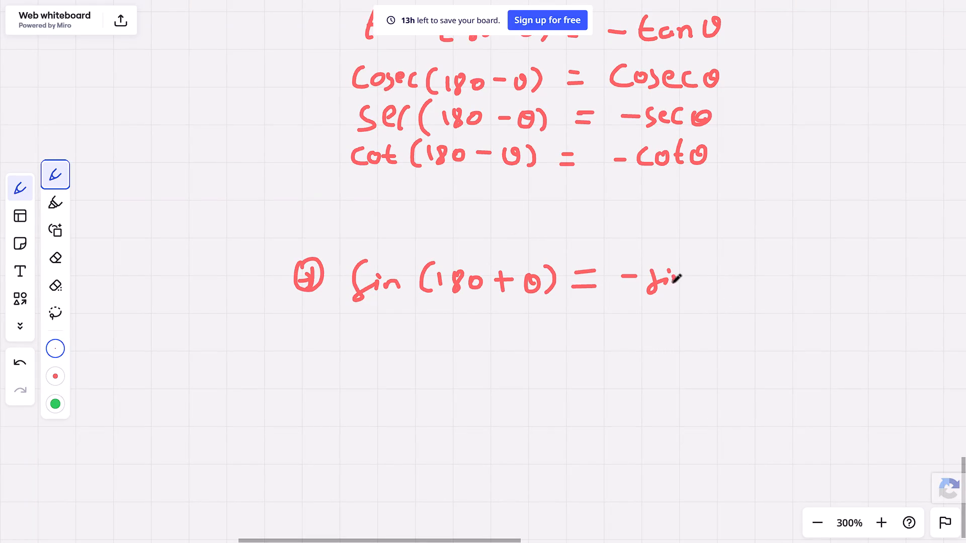
pyautogui.moveTo(673, 283); pyautogui.dragTo(685, 286)
pyautogui.moveTo(702, 266); pyautogui.dragTo(704, 273)
# Handwrite cos(180+θ) on a new line below the sin(180+θ) identity.
pyautogui.moveTo(647, 301); pyautogui.dragTo(633, 259, button='middle')
pyautogui.moveTo(348, 280); pyautogui.dragTo(339, 285)
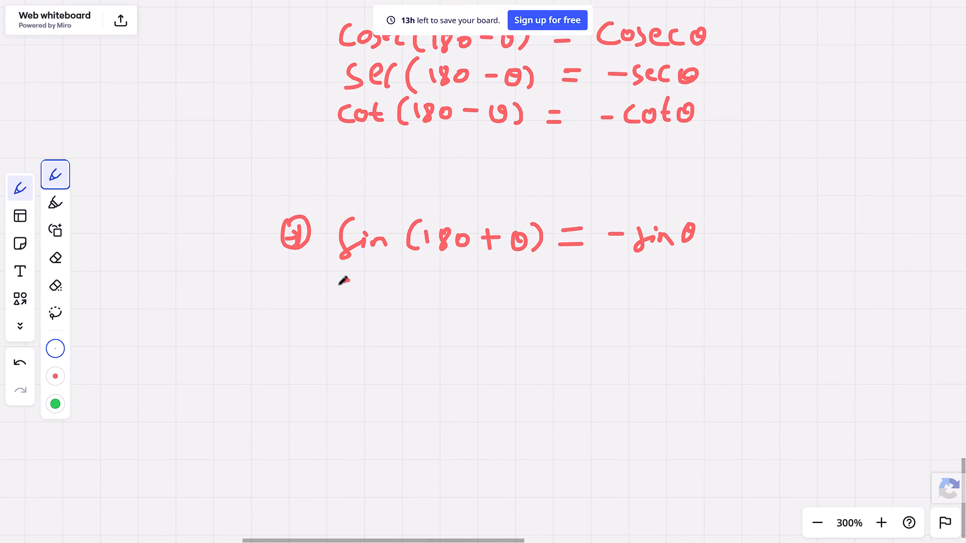
pyautogui.moveTo(339, 285); pyautogui.dragTo(352, 291)
pyautogui.moveTo(362, 294); pyautogui.dragTo(364, 302)
pyautogui.moveTo(417, 279); pyautogui.dragTo(415, 306)
pyautogui.moveTo(432, 288); pyautogui.dragTo(433, 300)
pyautogui.moveTo(444, 291); pyautogui.dragTo(450, 292)
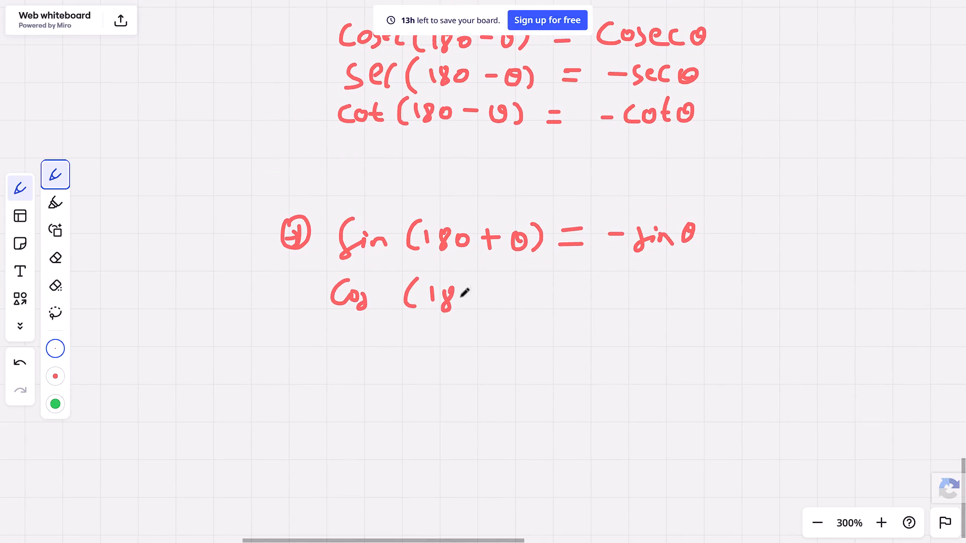
pyautogui.click(469, 294)
pyautogui.moveTo(491, 299); pyautogui.dragTo(506, 299)
pyautogui.moveTo(499, 292); pyautogui.dragTo(499, 310)
pyautogui.moveTo(516, 295); pyautogui.dragTo(527, 295)
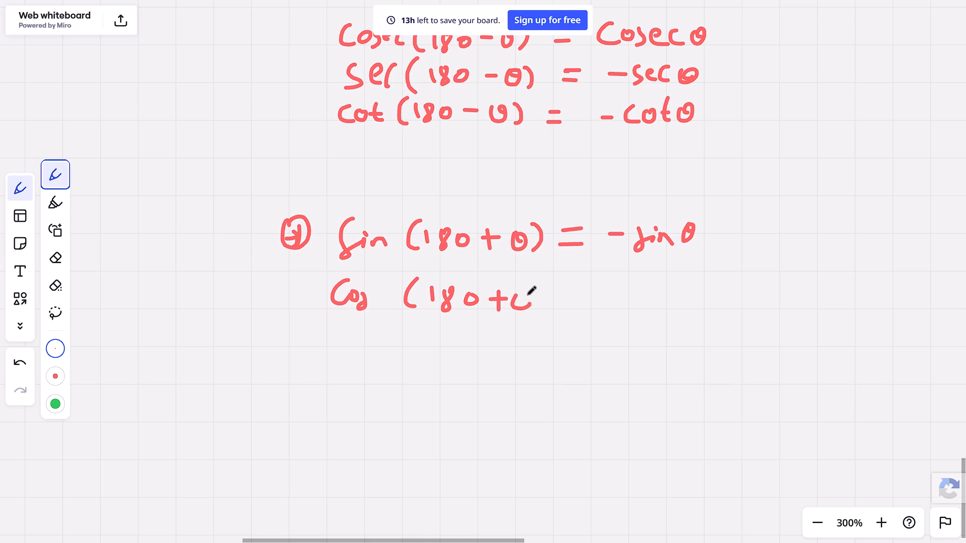
pyautogui.moveTo(527, 295); pyautogui.dragTo(523, 302)
pyautogui.moveTo(538, 289); pyautogui.dragTo(546, 315)
# Complete the cos(180+θ) line with = −cos θ.
pyautogui.moveTo(581, 302); pyautogui.dragTo(589, 303)
pyautogui.moveTo(578, 311); pyautogui.dragTo(592, 312)
pyautogui.moveTo(614, 304); pyautogui.dragTo(625, 304)
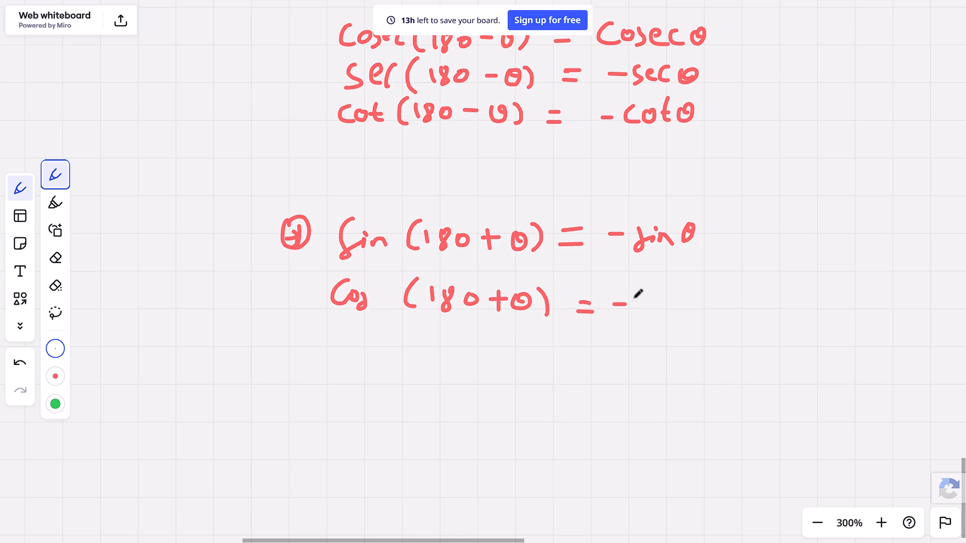
pyautogui.moveTo(663, 286); pyautogui.dragTo(671, 306)
pyautogui.click(675, 291)
pyautogui.moveTo(690, 290); pyautogui.dragTo(693, 301)
pyautogui.moveTo(706, 292); pyautogui.dragTo(711, 303)
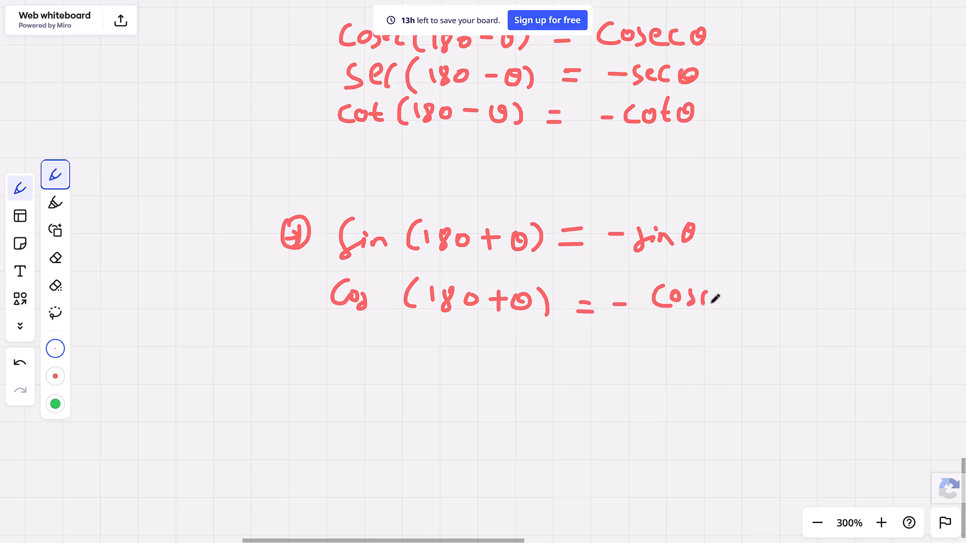
pyautogui.moveTo(711, 303); pyautogui.dragTo(711, 296)
# Handwrite tan(180+θ) on a new line below the cos(180+θ) identity.
pyautogui.moveTo(340, 331); pyautogui.dragTo(342, 349)
pyautogui.moveTo(342, 349); pyautogui.dragTo(340, 350)
pyautogui.moveTo(330, 342); pyautogui.dragTo(336, 343)
pyautogui.moveTo(351, 341); pyautogui.dragTo(360, 349)
pyautogui.moveTo(363, 346); pyautogui.dragTo(376, 351)
pyautogui.moveTo(416, 331); pyautogui.dragTo(418, 353)
pyautogui.moveTo(429, 336); pyautogui.dragTo(430, 351)
pyautogui.click(441, 339)
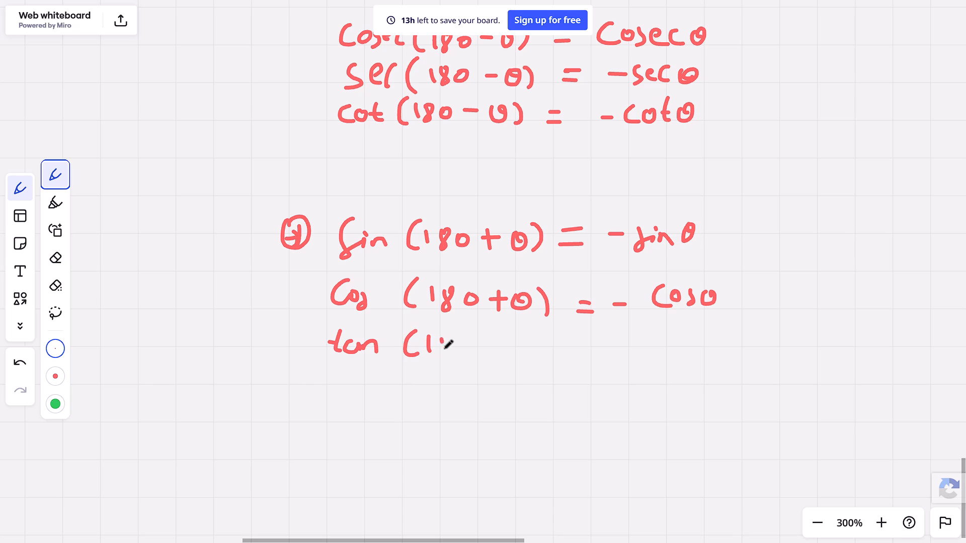
pyautogui.moveTo(453, 341); pyautogui.dragTo(455, 346)
pyautogui.moveTo(482, 338); pyautogui.dragTo(483, 353)
pyautogui.moveTo(475, 344); pyautogui.dragTo(491, 344)
pyautogui.moveTo(506, 344); pyautogui.dragTo(521, 342)
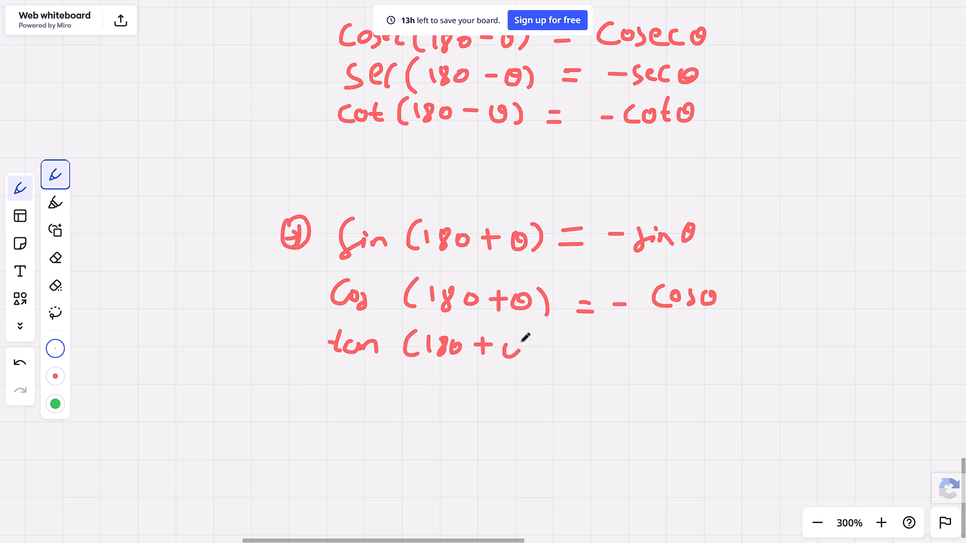
pyautogui.moveTo(521, 342); pyautogui.dragTo(522, 347)
pyautogui.moveTo(530, 335); pyautogui.dragTo(532, 358)
# Complete the tan(180+θ) line with = tan θ.
pyautogui.moveTo(563, 340); pyautogui.dragTo(573, 339)
pyautogui.moveTo(568, 347); pyautogui.dragTo(575, 347)
pyautogui.moveTo(630, 323); pyautogui.dragTo(633, 350)
pyautogui.moveTo(616, 338); pyautogui.dragTo(628, 339)
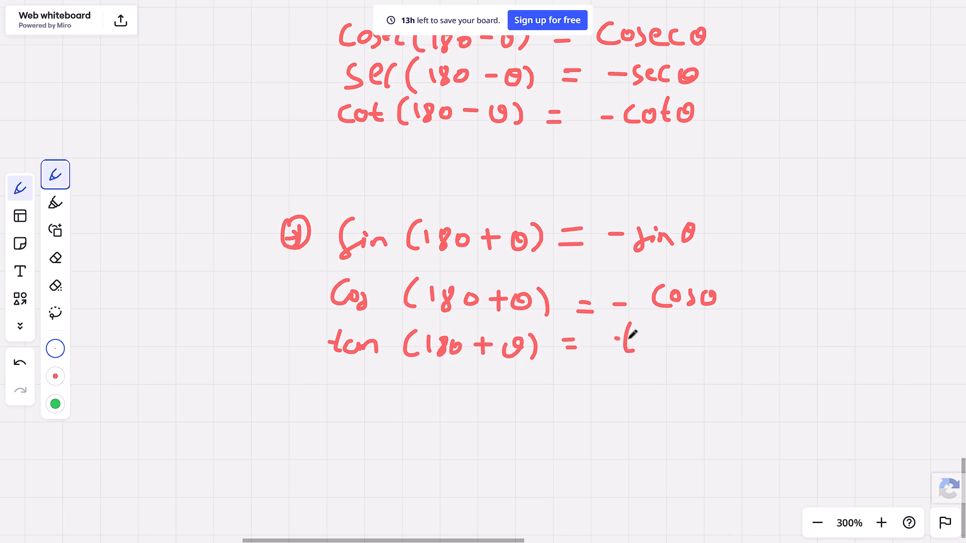
pyautogui.moveTo(628, 339); pyautogui.dragTo(637, 339)
pyautogui.moveTo(656, 336); pyautogui.dragTo(671, 346)
pyautogui.moveTo(684, 338); pyautogui.dragTo(694, 347)
pyautogui.moveTo(712, 337); pyautogui.dragTo(722, 347)
# Handwrite cot(180+θ) on a new line below the tan(180+θ) identity.
pyautogui.moveTo(707, 315); pyautogui.dragTo(712, 281, button='middle')
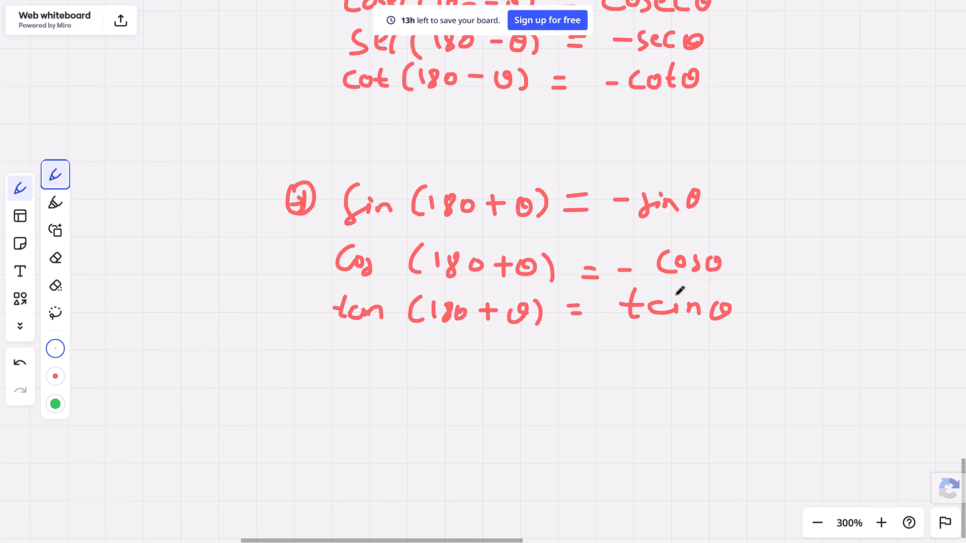
pyautogui.moveTo(337, 336); pyautogui.dragTo(340, 362)
pyautogui.click(347, 347)
pyautogui.moveTo(362, 339); pyautogui.dragTo(365, 361)
pyautogui.moveTo(357, 351); pyautogui.dragTo(363, 352)
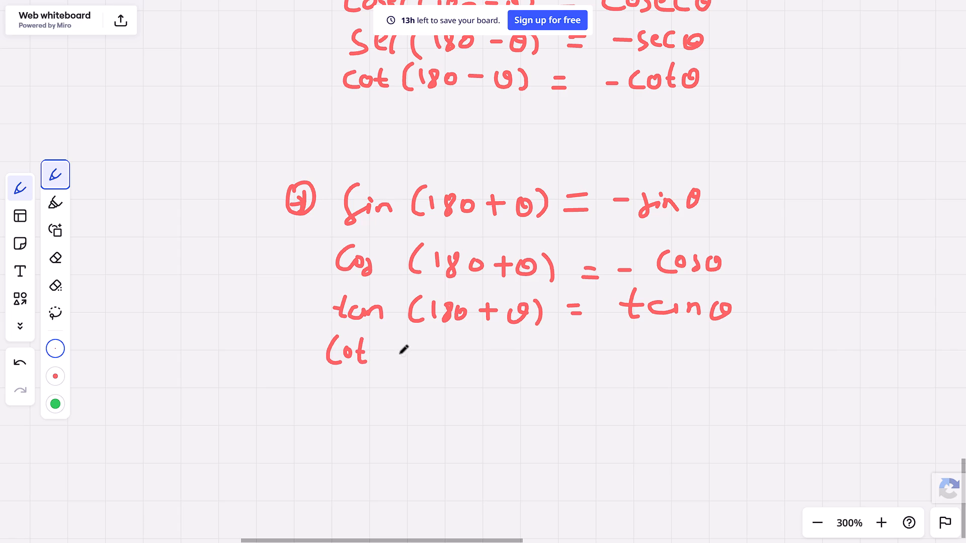
pyautogui.moveTo(403, 340); pyautogui.dragTo(404, 356)
pyautogui.moveTo(413, 342); pyautogui.dragTo(415, 357)
pyautogui.click(424, 344)
pyautogui.click(444, 345)
pyautogui.moveTo(468, 343); pyautogui.dragTo(468, 347)
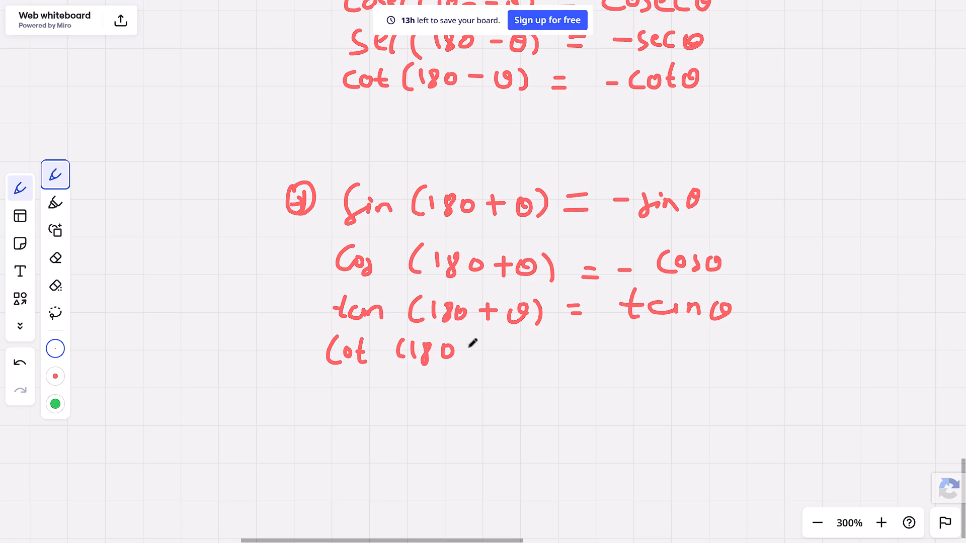
pyautogui.moveTo(468, 347); pyautogui.dragTo(468, 356)
pyautogui.moveTo(464, 350); pyautogui.dragTo(474, 349)
pyautogui.moveTo(488, 343); pyautogui.dragTo(497, 351)
pyautogui.moveTo(506, 338); pyautogui.dragTo(514, 366)
# Complete the cot(180+θ) line with = cot θ.
pyautogui.moveTo(566, 347); pyautogui.dragTo(576, 346)
pyautogui.moveTo(571, 353); pyautogui.dragTo(581, 353)
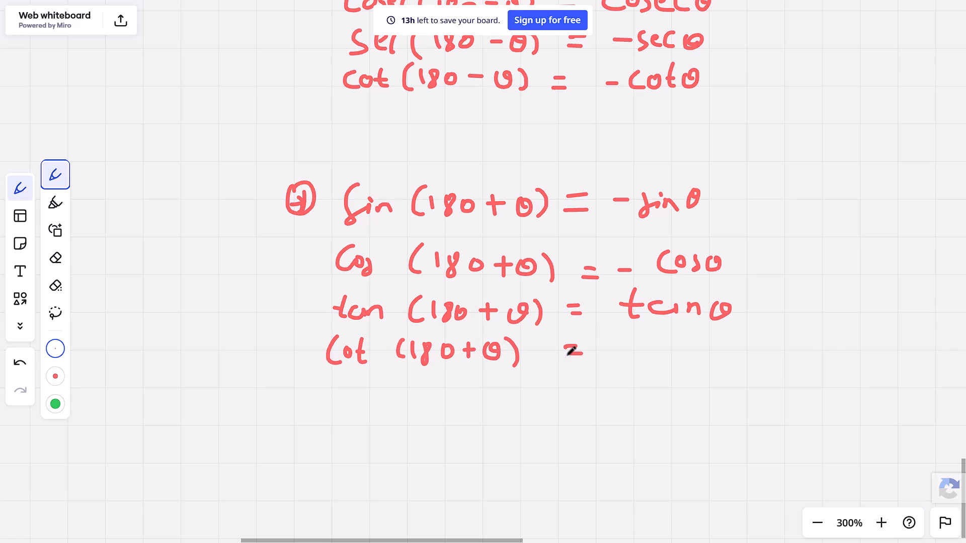
pyautogui.moveTo(613, 341); pyautogui.dragTo(619, 358)
pyautogui.click(626, 345)
pyautogui.moveTo(643, 336); pyautogui.dragTo(645, 358)
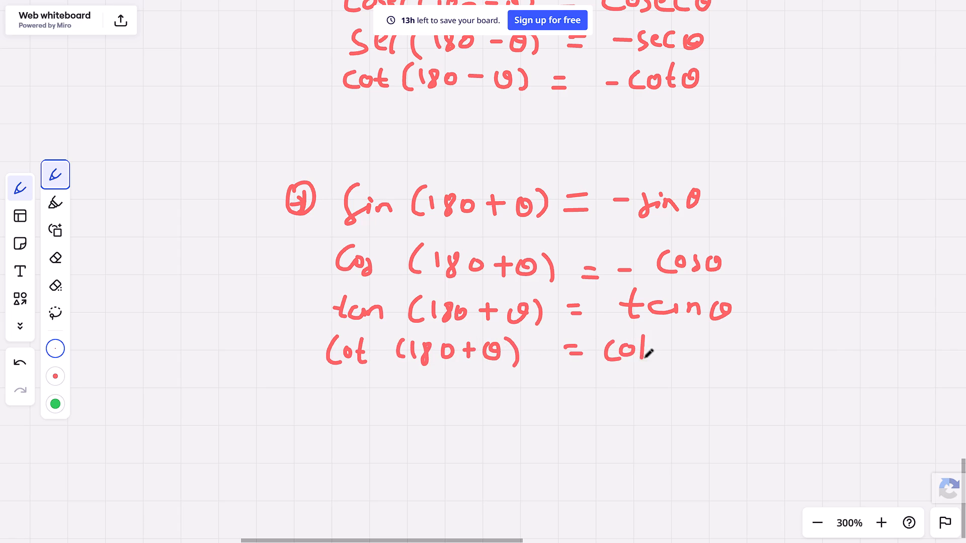
pyautogui.moveTo(645, 358); pyautogui.dragTo(645, 357)
pyautogui.moveTo(638, 349); pyautogui.dragTo(647, 349)
pyautogui.moveTo(660, 345); pyautogui.dragTo(668, 350)
# Handwrite cosec(180+θ) on a new line below the cot(180+θ) identity.
pyautogui.moveTo(639, 349); pyautogui.dragTo(663, 252, button='middle')
pyautogui.moveTo(346, 306); pyautogui.dragTo(349, 319)
pyautogui.moveTo(360, 307); pyautogui.dragTo(354, 308)
pyautogui.moveTo(377, 306); pyautogui.dragTo(381, 319)
pyautogui.moveTo(393, 313); pyautogui.dragTo(396, 323)
pyautogui.moveTo(406, 313); pyautogui.dragTo(410, 325)
pyautogui.moveTo(435, 297); pyautogui.dragTo(440, 326)
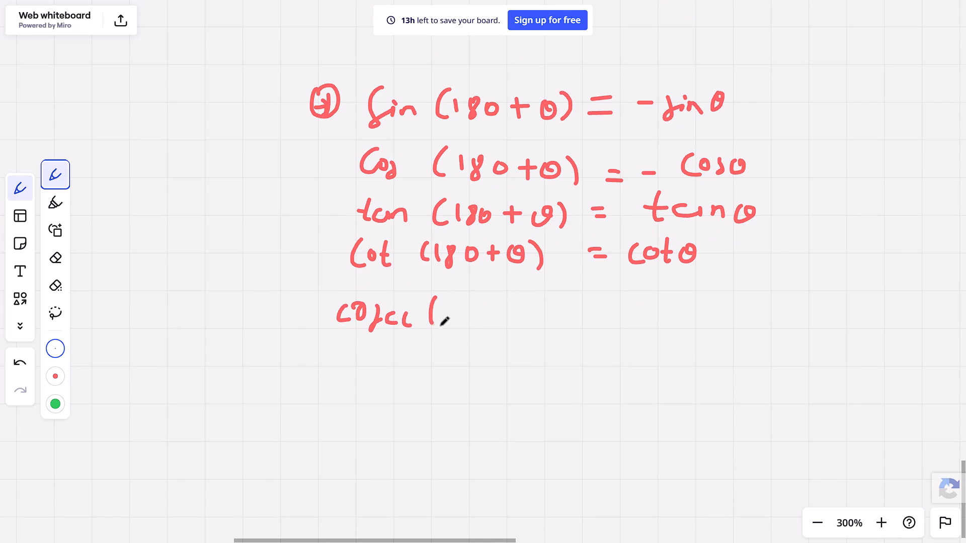
pyautogui.moveTo(440, 326); pyautogui.dragTo(441, 326)
pyautogui.moveTo(453, 302); pyautogui.dragTo(455, 323)
pyautogui.moveTo(463, 309); pyautogui.dragTo(470, 310)
pyautogui.moveTo(491, 312); pyautogui.dragTo(492, 316)
pyautogui.moveTo(511, 310); pyautogui.dragTo(513, 322)
pyautogui.moveTo(510, 316); pyautogui.dragTo(520, 316)
pyautogui.moveTo(532, 312); pyautogui.dragTo(533, 316)
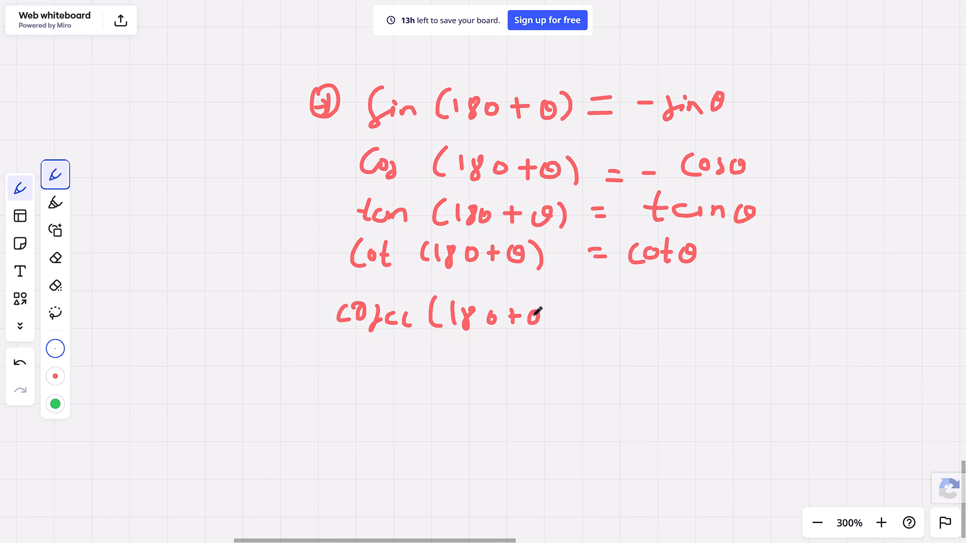
pyautogui.moveTo(533, 316); pyautogui.dragTo(539, 318)
pyautogui.moveTo(545, 307); pyautogui.dragTo(554, 334)
# Complete the cosec(180+θ) line with = −cosec θ.
pyautogui.moveTo(609, 310); pyautogui.dragTo(625, 310)
pyautogui.moveTo(611, 318); pyautogui.dragTo(627, 318)
pyautogui.moveTo(592, 277); pyautogui.dragTo(569, 253, button='middle')
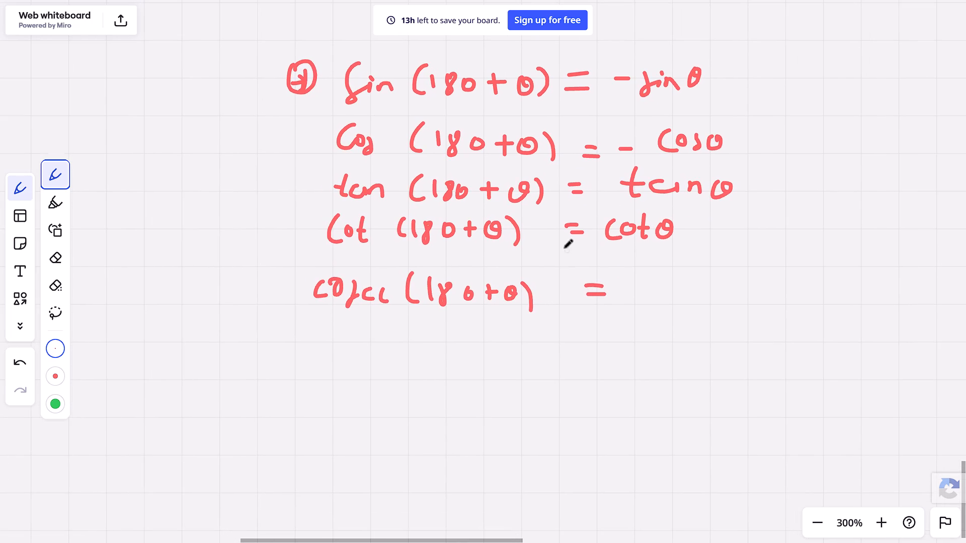
pyautogui.moveTo(638, 288); pyautogui.dragTo(651, 288)
pyautogui.moveTo(675, 278); pyautogui.dragTo(678, 294)
pyautogui.moveTo(682, 283); pyautogui.dragTo(687, 285)
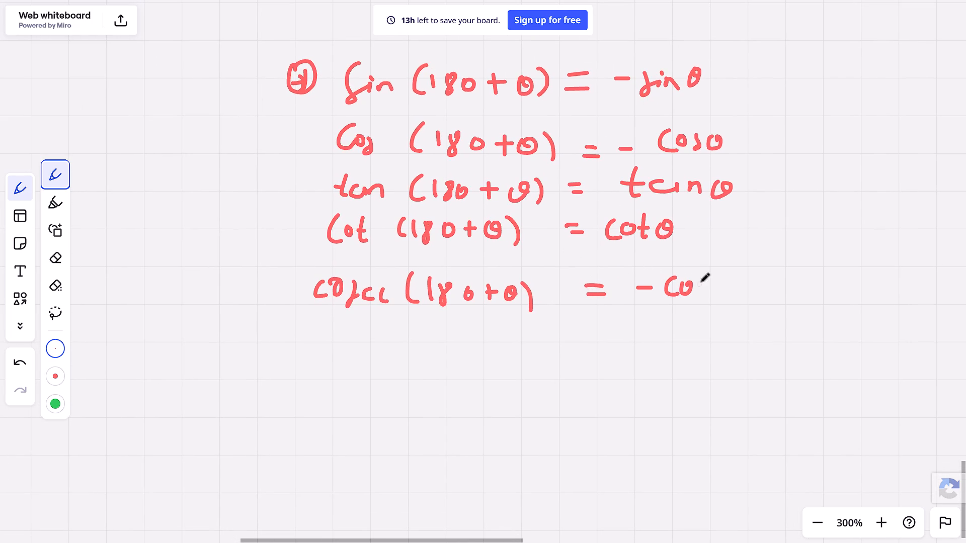
pyautogui.moveTo(701, 282); pyautogui.dragTo(699, 294)
pyautogui.moveTo(714, 286); pyautogui.dragTo(720, 290)
pyautogui.moveTo(735, 282); pyautogui.dragTo(743, 295)
pyautogui.moveTo(754, 281); pyautogui.dragTo(762, 287)
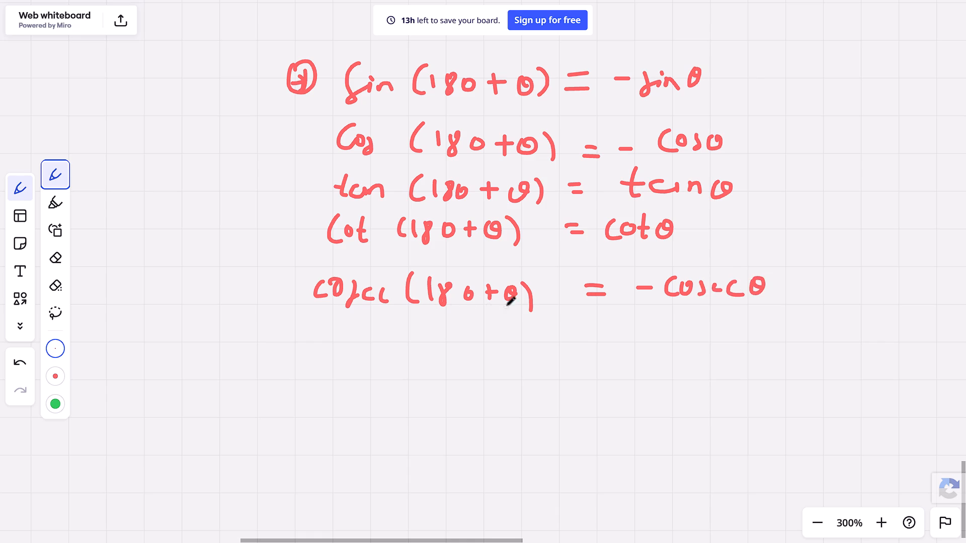
# Handwrite sec(180+θ) on a new line below the cosec(180+θ) identity, redrawing the badly formed opening bracket.
pyautogui.moveTo(318, 324); pyautogui.dragTo(315, 348)
pyautogui.moveTo(315, 348); pyautogui.dragTo(310, 348)
pyautogui.moveTo(329, 337); pyautogui.dragTo(333, 343)
pyautogui.moveTo(343, 333); pyautogui.dragTo(347, 344)
pyautogui.moveTo(364, 330); pyautogui.dragTo(366, 343)
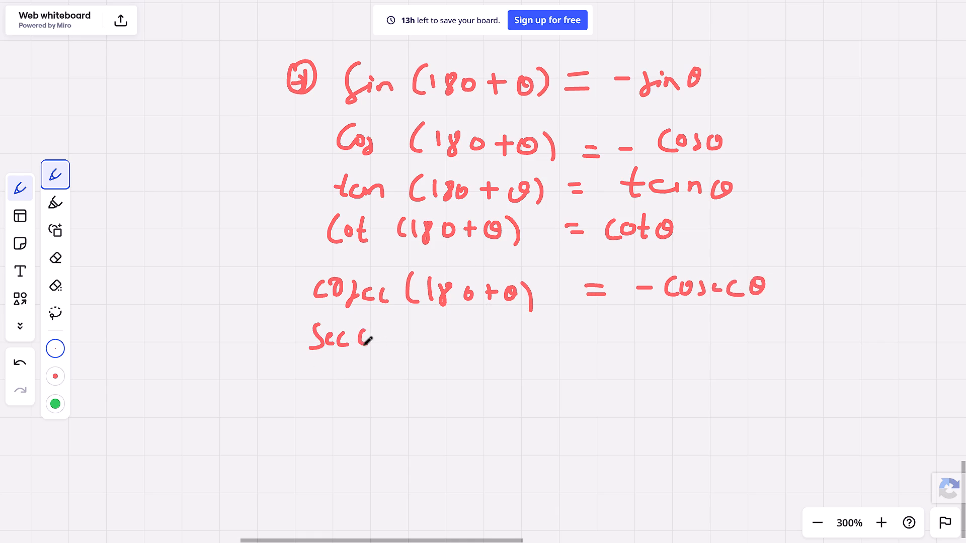
pyautogui.press('z')
pyautogui.hotkey('ctrl', 'z')
pyautogui.moveTo(362, 325); pyautogui.dragTo(366, 352)
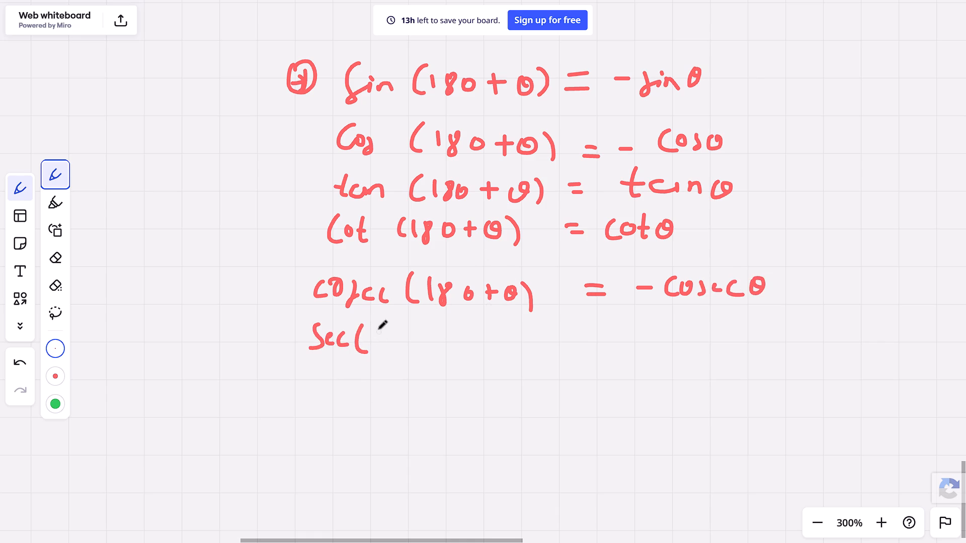
pyautogui.moveTo(376, 329); pyautogui.dragTo(377, 344)
pyautogui.click(386, 334)
pyautogui.click(411, 334)
pyautogui.moveTo(437, 328); pyautogui.dragTo(439, 343)
pyautogui.moveTo(431, 334); pyautogui.dragTo(444, 337)
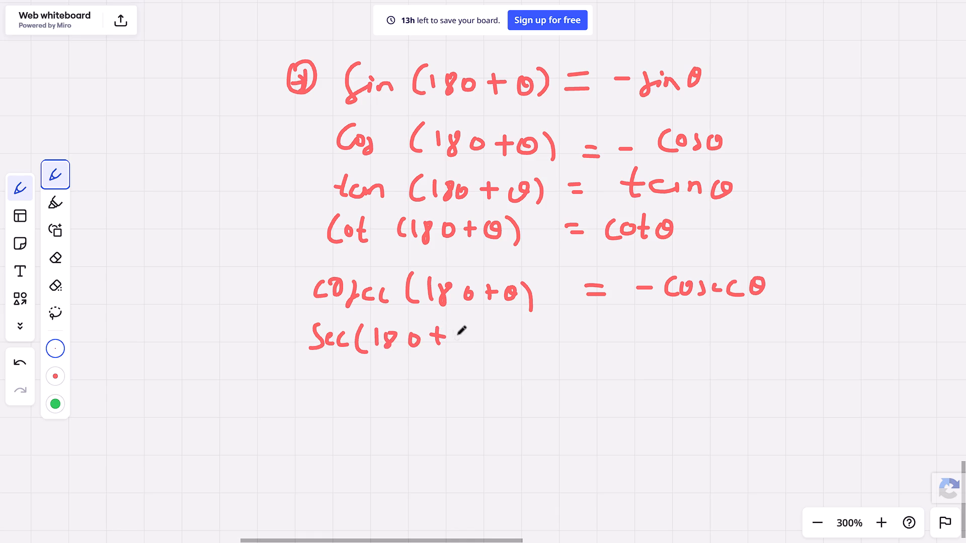
pyautogui.moveTo(459, 333); pyautogui.dragTo(469, 339)
pyautogui.moveTo(473, 323); pyautogui.dragTo(484, 347)
# Complete the sec(180+θ) line with = −sec θ.
pyautogui.moveTo(515, 331); pyautogui.dragTo(526, 329)
pyautogui.moveTo(516, 334); pyautogui.dragTo(530, 334)
pyautogui.moveTo(549, 331); pyautogui.dragTo(557, 331)
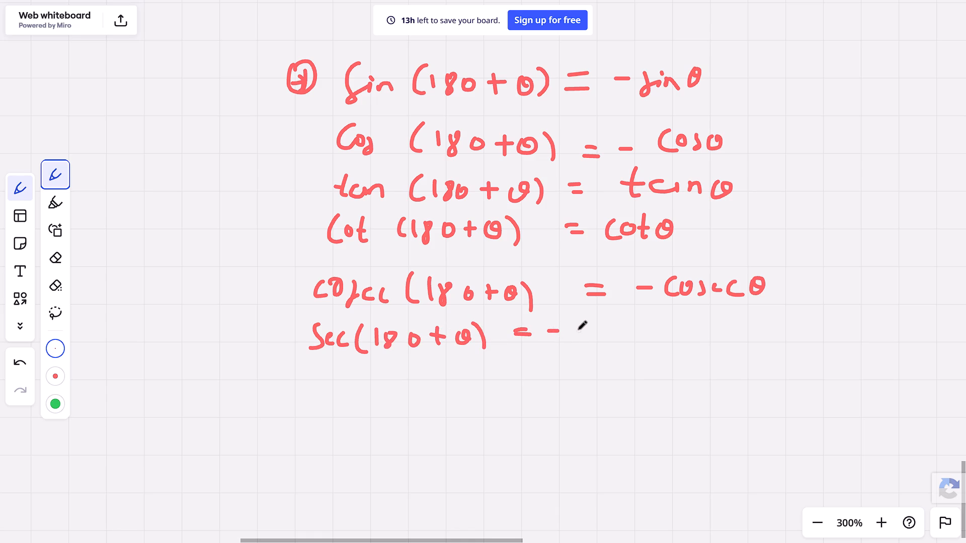
pyautogui.moveTo(585, 324); pyautogui.dragTo(576, 341)
pyautogui.moveTo(592, 332); pyautogui.dragTo(600, 337)
pyautogui.moveTo(618, 323); pyautogui.dragTo(620, 337)
pyautogui.moveTo(636, 325); pyautogui.dragTo(645, 331)
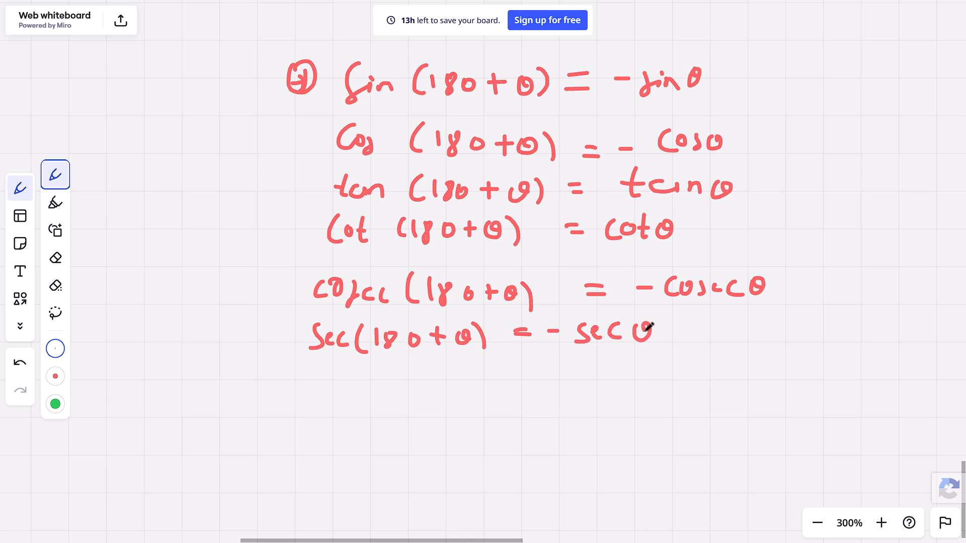
pyautogui.moveTo(645, 331); pyautogui.dragTo(645, 332)
# Draw a circled asterisk bullet below the 180+θ identities, leaving a gap for a new section.
pyautogui.moveTo(485, 360); pyautogui.dragTo(503, 329, button='middle')
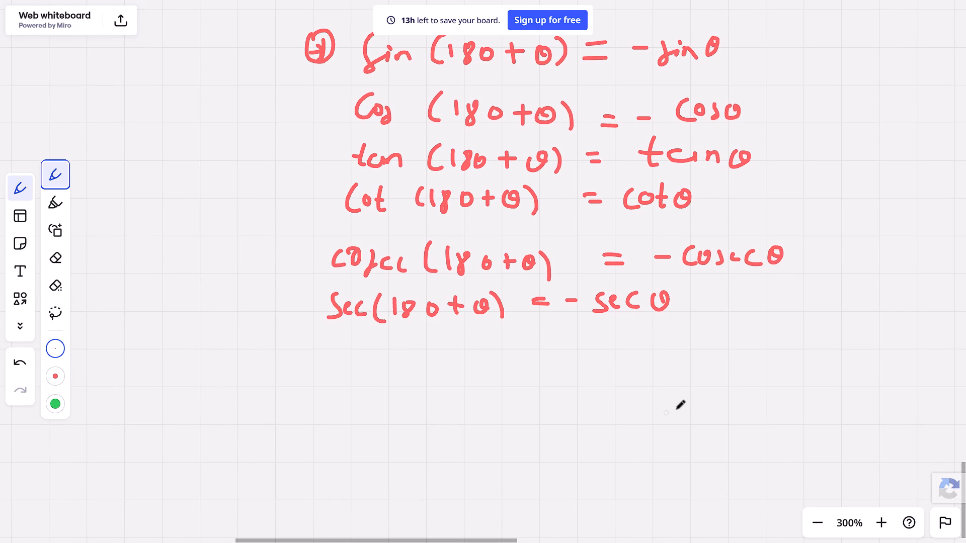
pyautogui.moveTo(287, 399); pyautogui.dragTo(286, 404)
pyautogui.moveTo(287, 413); pyautogui.dragTo(289, 424)
pyautogui.moveTo(289, 409); pyautogui.dragTo(285, 423)
pyautogui.moveTo(281, 419); pyautogui.dragTo(289, 418)
# Handwrite sin(360°−θ) beside the new circled bullet.
pyautogui.moveTo(367, 395); pyautogui.dragTo(377, 424)
pyautogui.click(382, 412)
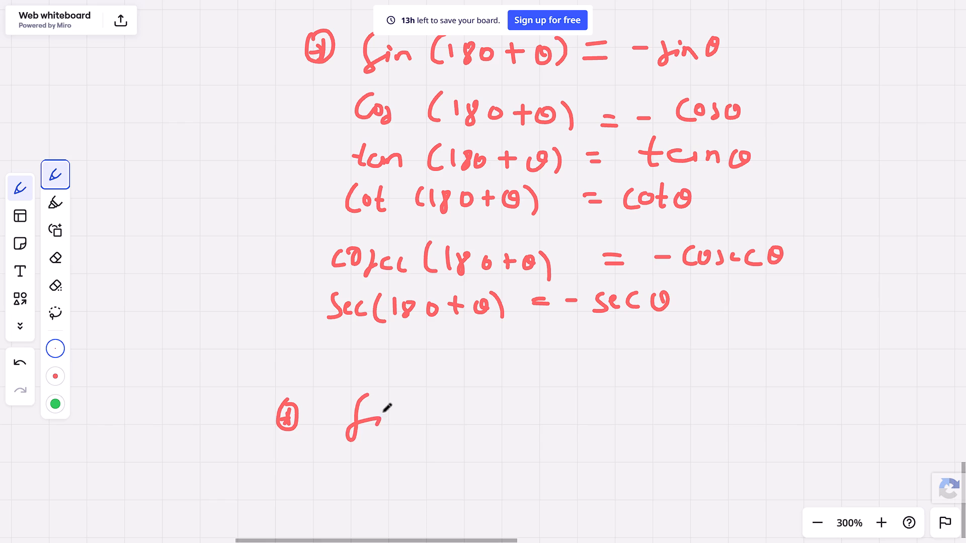
pyautogui.moveTo(388, 416); pyautogui.dragTo(399, 421)
pyautogui.moveTo(422, 390); pyautogui.dragTo(417, 426)
pyautogui.moveTo(428, 406); pyautogui.dragTo(434, 421)
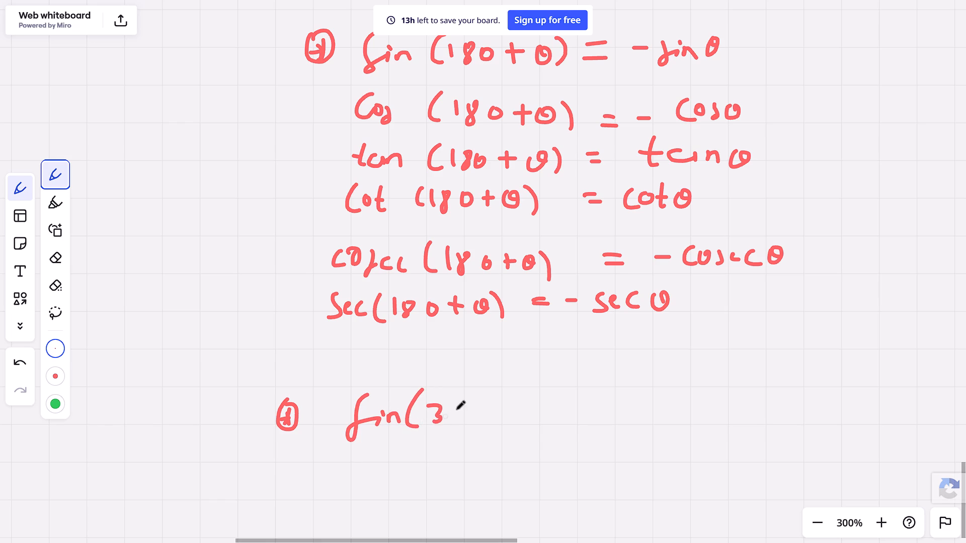
pyautogui.moveTo(460, 402); pyautogui.dragTo(457, 412)
pyautogui.click(469, 410)
pyautogui.click(478, 401)
pyautogui.moveTo(490, 416); pyautogui.dragTo(503, 413)
pyautogui.moveTo(533, 403); pyautogui.dragTo(528, 419)
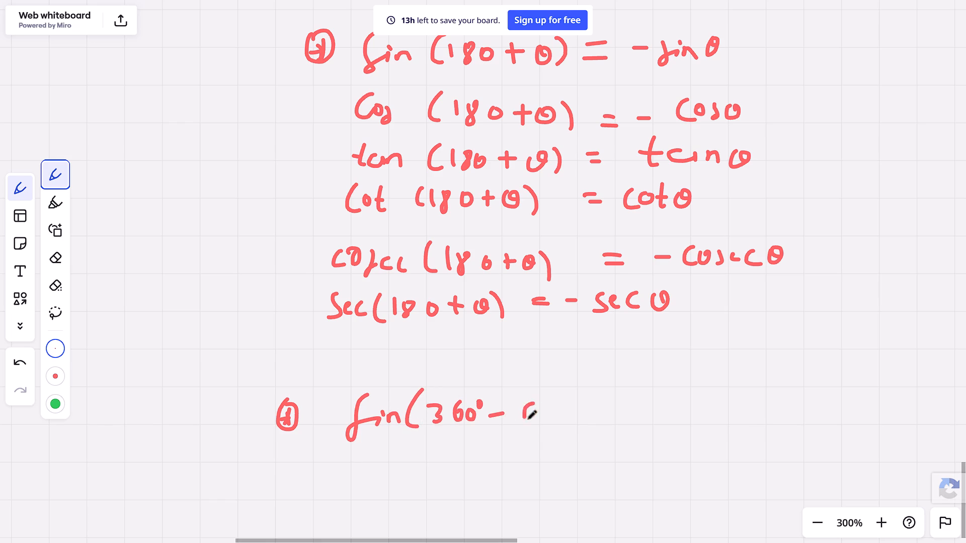
pyautogui.moveTo(528, 419); pyautogui.dragTo(531, 411)
pyautogui.moveTo(540, 396); pyautogui.dragTo(540, 424)
# Complete the sin(360°−θ) line with = −sin θ.
pyautogui.moveTo(584, 408); pyautogui.dragTo(601, 407)
pyautogui.moveTo(587, 417); pyautogui.dragTo(600, 418)
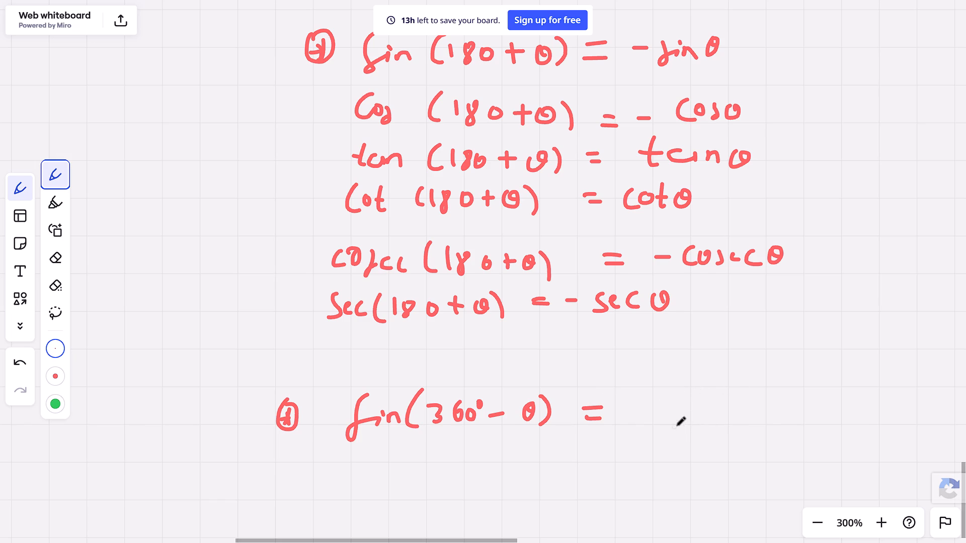
pyautogui.moveTo(645, 408); pyautogui.dragTo(671, 408)
pyautogui.moveTo(686, 402); pyautogui.dragTo(698, 420)
pyautogui.click(701, 408)
pyautogui.moveTo(709, 412); pyautogui.dragTo(718, 419)
pyautogui.moveTo(732, 406); pyautogui.dragTo(739, 417)
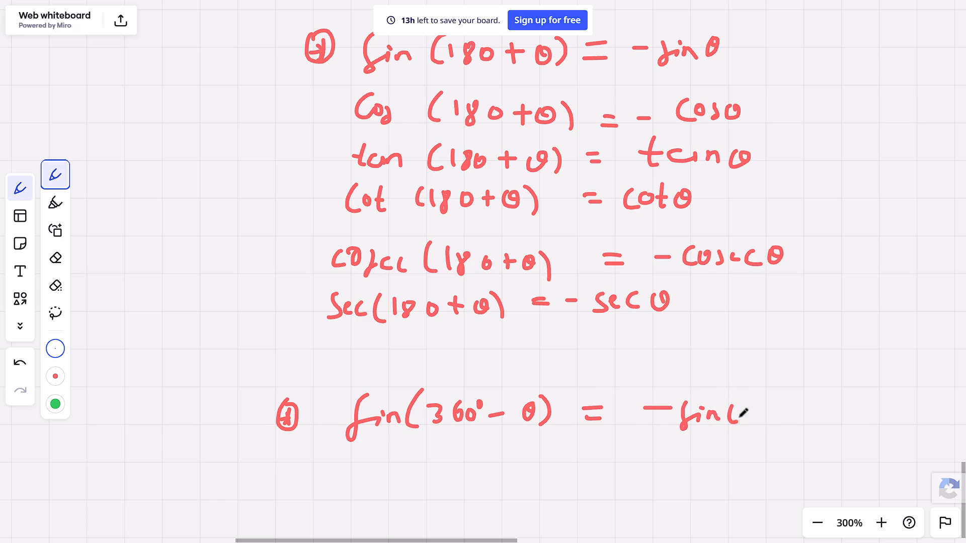
pyautogui.moveTo(739, 417); pyautogui.dragTo(737, 415)
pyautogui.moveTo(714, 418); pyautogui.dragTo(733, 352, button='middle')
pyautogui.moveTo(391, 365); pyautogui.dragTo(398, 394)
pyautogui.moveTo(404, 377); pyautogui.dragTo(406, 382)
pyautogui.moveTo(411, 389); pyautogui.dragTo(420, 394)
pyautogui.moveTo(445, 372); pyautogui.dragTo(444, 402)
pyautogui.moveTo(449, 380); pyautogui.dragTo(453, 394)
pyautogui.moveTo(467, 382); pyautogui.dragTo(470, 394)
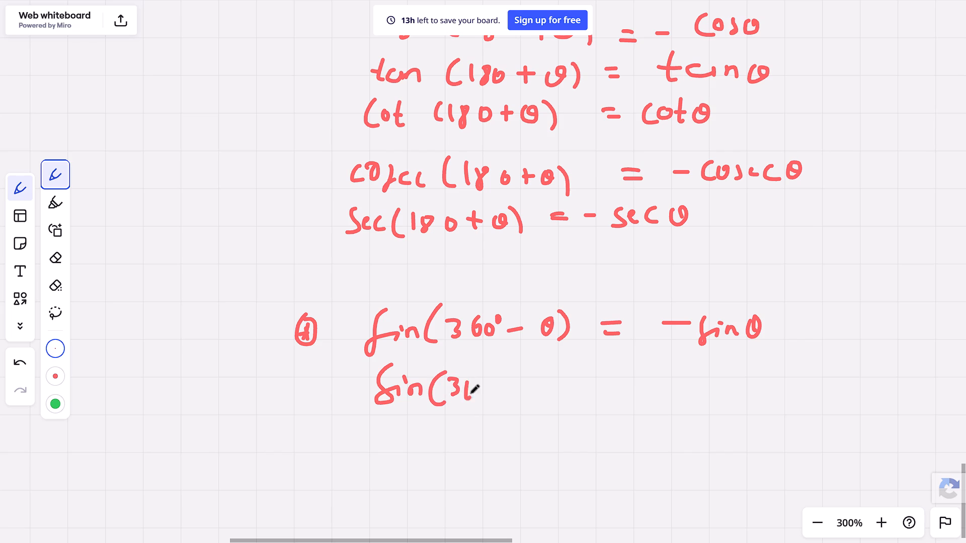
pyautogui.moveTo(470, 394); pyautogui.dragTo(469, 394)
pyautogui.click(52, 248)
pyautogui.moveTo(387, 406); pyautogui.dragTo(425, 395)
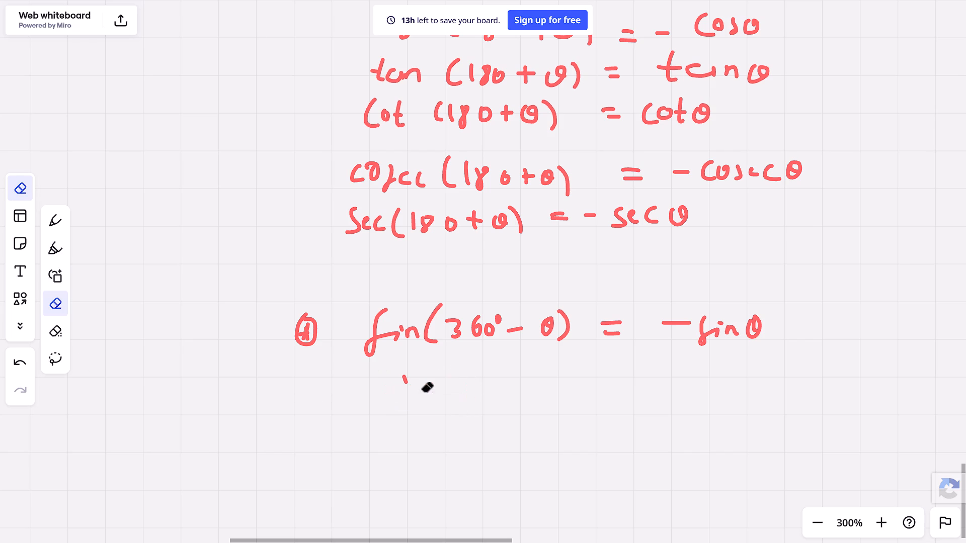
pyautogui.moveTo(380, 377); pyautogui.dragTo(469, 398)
# Handwrite cos(360°−θ) on a new line below the sin(360°−θ) identity.
pyautogui.click(59, 218)
pyautogui.moveTo(365, 384); pyautogui.dragTo(361, 406)
pyautogui.moveTo(365, 392); pyautogui.dragTo(372, 391)
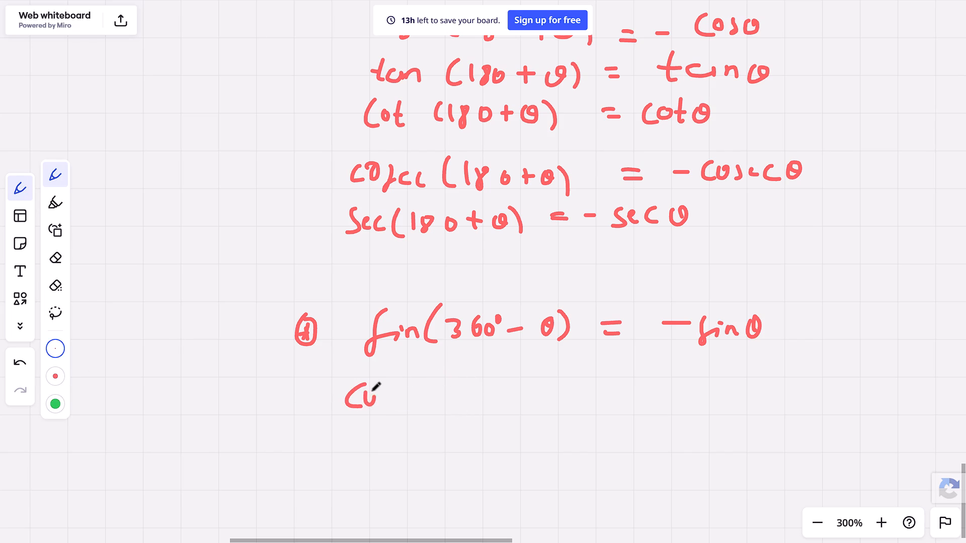
pyautogui.moveTo(372, 391); pyautogui.dragTo(367, 398)
pyautogui.moveTo(378, 393); pyautogui.dragTo(374, 413)
pyautogui.moveTo(410, 375); pyautogui.dragTo(410, 411)
pyautogui.moveTo(417, 390); pyautogui.dragTo(416, 405)
pyautogui.moveTo(437, 389); pyautogui.dragTo(436, 399)
pyautogui.click(447, 397)
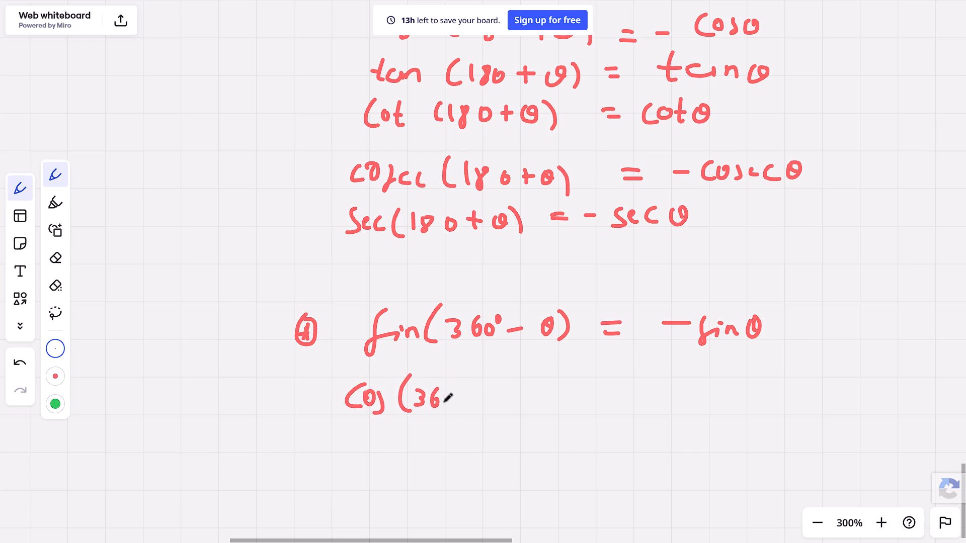
pyautogui.click(455, 389)
pyautogui.moveTo(482, 401); pyautogui.dragTo(494, 401)
pyautogui.moveTo(513, 393); pyautogui.dragTo(522, 402)
pyautogui.moveTo(532, 387); pyautogui.dragTo(537, 388)
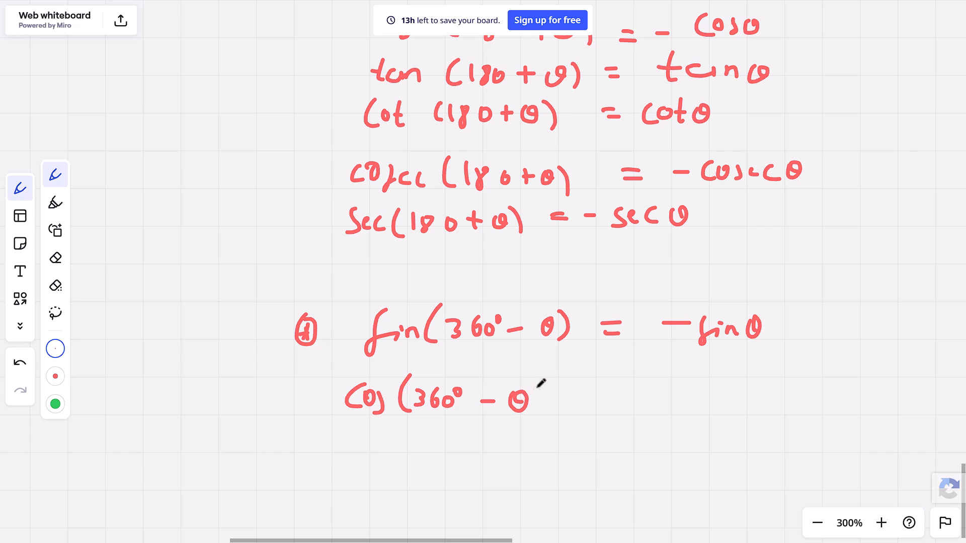
pyautogui.moveTo(537, 388); pyautogui.dragTo(539, 414)
# Complete the cos(360°−θ) line with = cos θ.
pyautogui.moveTo(602, 394); pyautogui.dragTo(618, 394)
pyautogui.moveTo(605, 401); pyautogui.dragTo(619, 403)
pyautogui.moveTo(599, 379); pyautogui.dragTo(550, 371, button='middle')
pyautogui.moveTo(630, 379); pyautogui.dragTo(634, 397)
pyautogui.click(641, 387)
pyautogui.moveTo(658, 387); pyautogui.dragTo(653, 401)
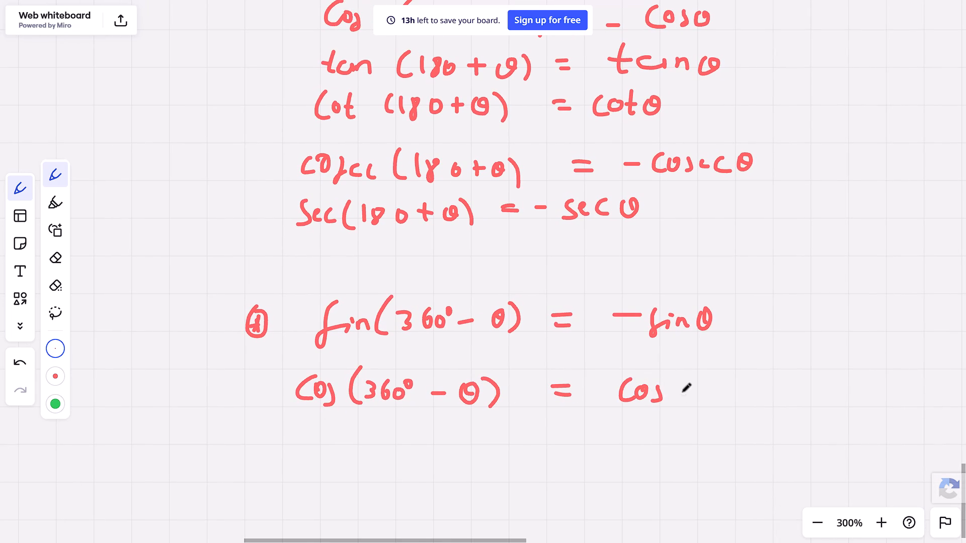
pyautogui.moveTo(680, 386); pyautogui.dragTo(688, 391)
# Handwrite sec(360°−θ) on a new line below the cos(360°−θ) identity.
pyautogui.moveTo(677, 391); pyautogui.dragTo(704, 351, button='middle')
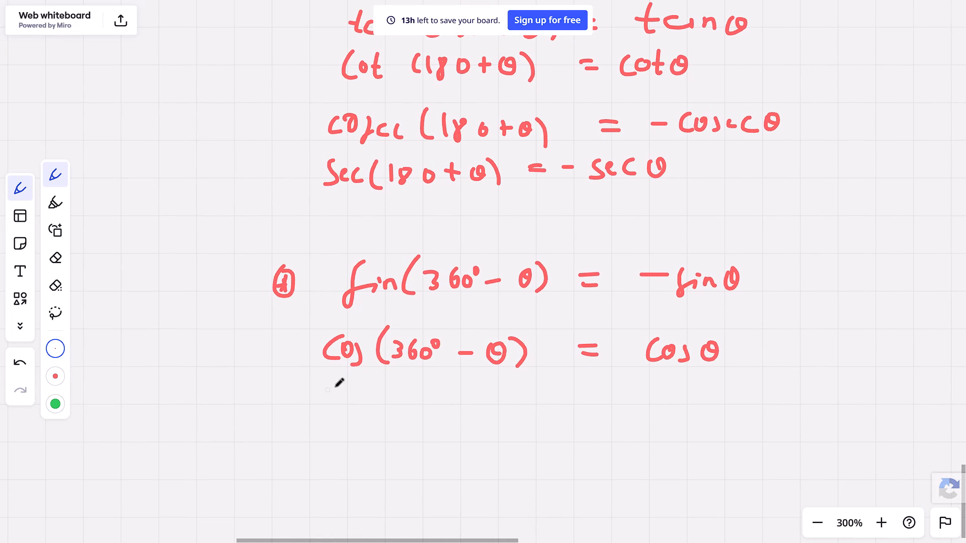
pyautogui.moveTo(332, 380); pyautogui.dragTo(326, 406)
pyautogui.moveTo(341, 396); pyautogui.dragTo(350, 402)
pyautogui.moveTo(356, 393); pyautogui.dragTo(362, 403)
pyautogui.moveTo(396, 379); pyautogui.dragTo(402, 407)
pyautogui.moveTo(406, 391); pyautogui.dragTo(405, 404)
pyautogui.moveTo(431, 387); pyautogui.dragTo(426, 403)
pyautogui.click(441, 393)
pyautogui.click(450, 384)
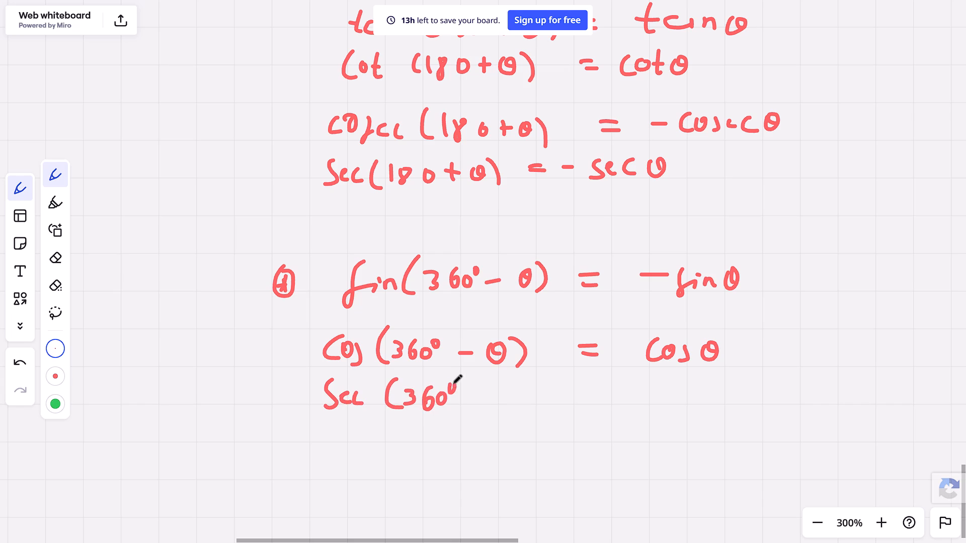
pyautogui.moveTo(464, 393); pyautogui.dragTo(477, 395)
pyautogui.moveTo(495, 389); pyautogui.dragTo(503, 396)
pyautogui.moveTo(514, 385); pyautogui.dragTo(520, 403)
# Complete the sec(360°−θ) line with = sec θ.
pyautogui.moveTo(586, 390); pyautogui.dragTo(601, 389)
pyautogui.moveTo(589, 398); pyautogui.dragTo(601, 398)
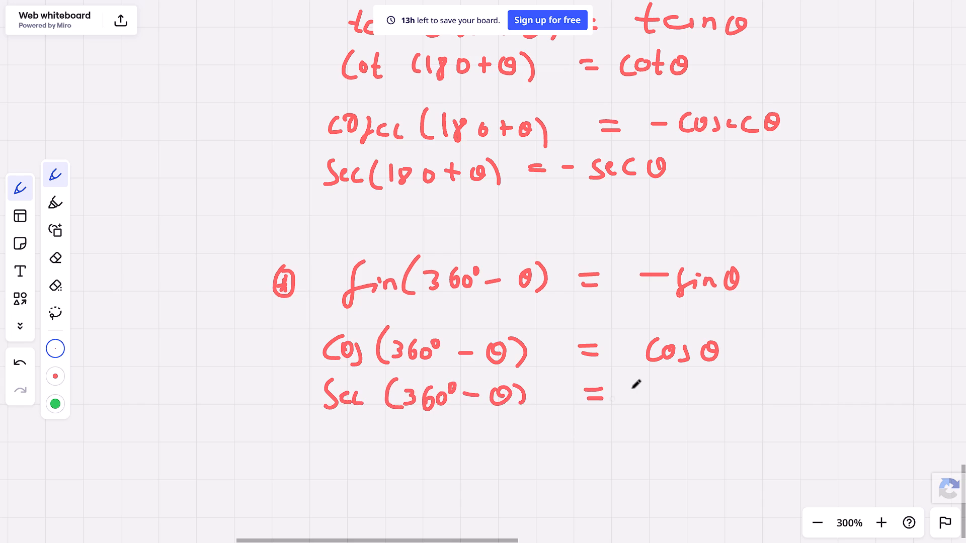
pyautogui.moveTo(668, 387); pyautogui.dragTo(658, 405)
pyautogui.moveTo(680, 397); pyautogui.dragTo(688, 402)
pyautogui.moveTo(697, 390); pyautogui.dragTo(702, 402)
pyautogui.moveTo(716, 388); pyautogui.dragTo(723, 396)
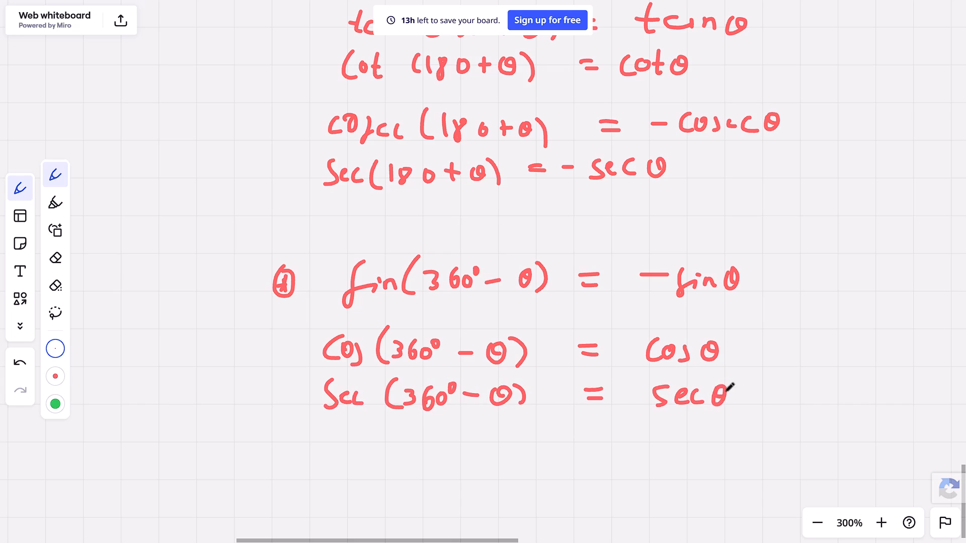
# Handwrite tan(360°−θ) on a new line below the sec(360°−θ) identity.
pyautogui.moveTo(720, 357); pyautogui.dragTo(739, 309, button='middle')
pyautogui.moveTo(346, 347); pyautogui.dragTo(352, 368)
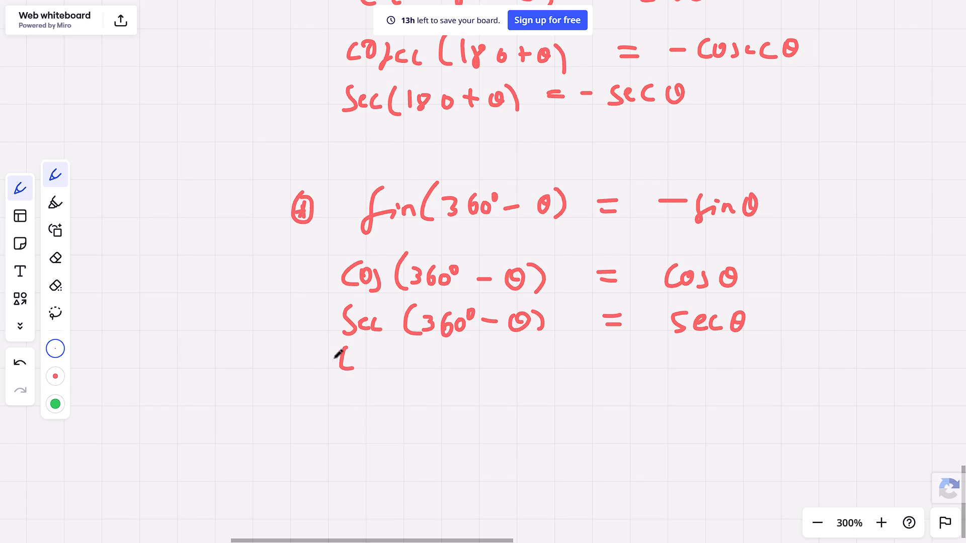
pyautogui.moveTo(336, 358); pyautogui.dragTo(345, 358)
pyautogui.moveTo(362, 355); pyautogui.dragTo(368, 364)
pyautogui.moveTo(374, 355); pyautogui.dragTo(384, 364)
pyautogui.moveTo(414, 345); pyautogui.dragTo(421, 368)
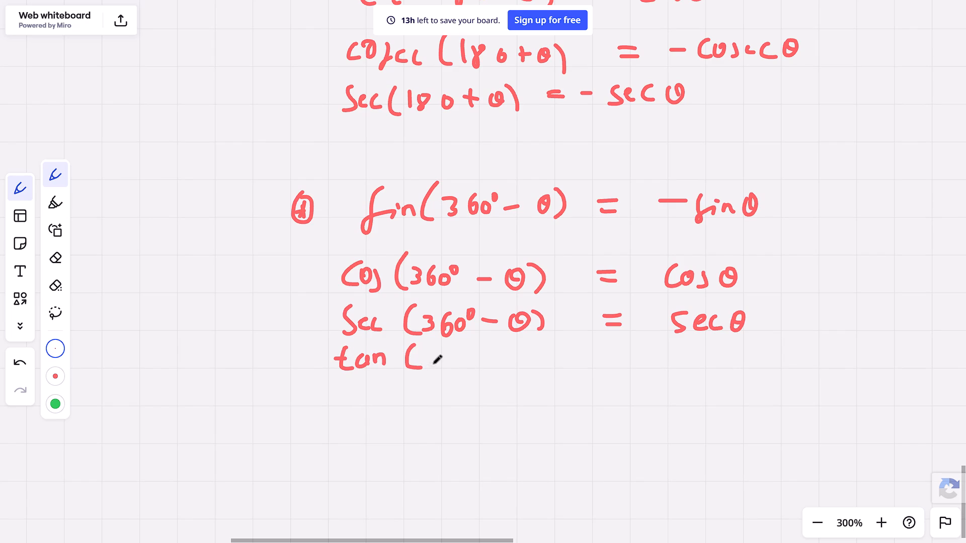
pyautogui.moveTo(430, 354); pyautogui.dragTo(432, 366)
pyautogui.moveTo(458, 348); pyautogui.dragTo(452, 359)
pyautogui.click(466, 356)
pyautogui.click(478, 345)
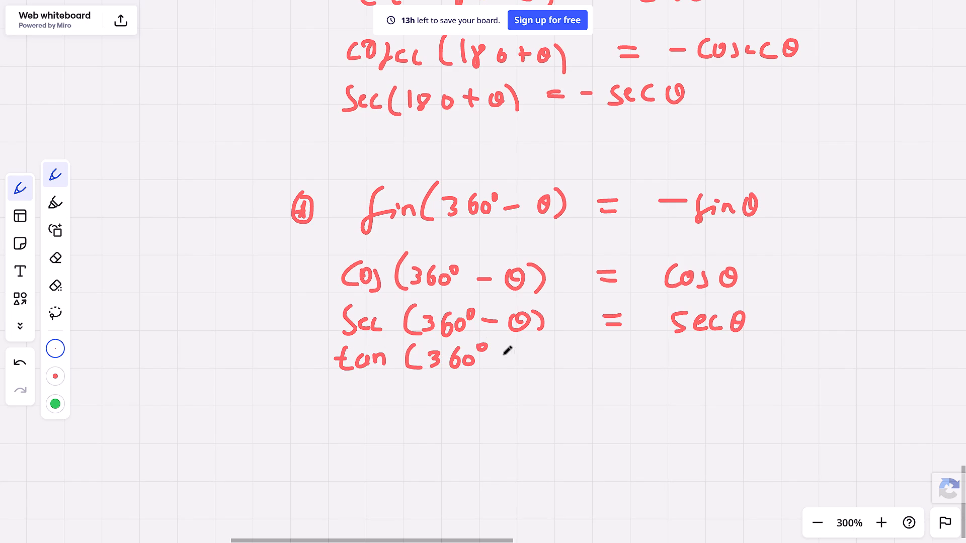
pyautogui.moveTo(500, 355); pyautogui.dragTo(515, 355)
pyautogui.moveTo(528, 348); pyautogui.dragTo(537, 354)
pyautogui.moveTo(532, 350); pyautogui.dragTo(535, 358)
pyautogui.moveTo(538, 341); pyautogui.dragTo(545, 364)
# Complete the tan(360°−θ) line with = −tan θ.
pyautogui.moveTo(606, 354); pyautogui.dragTo(617, 354)
pyautogui.moveTo(607, 364); pyautogui.dragTo(615, 364)
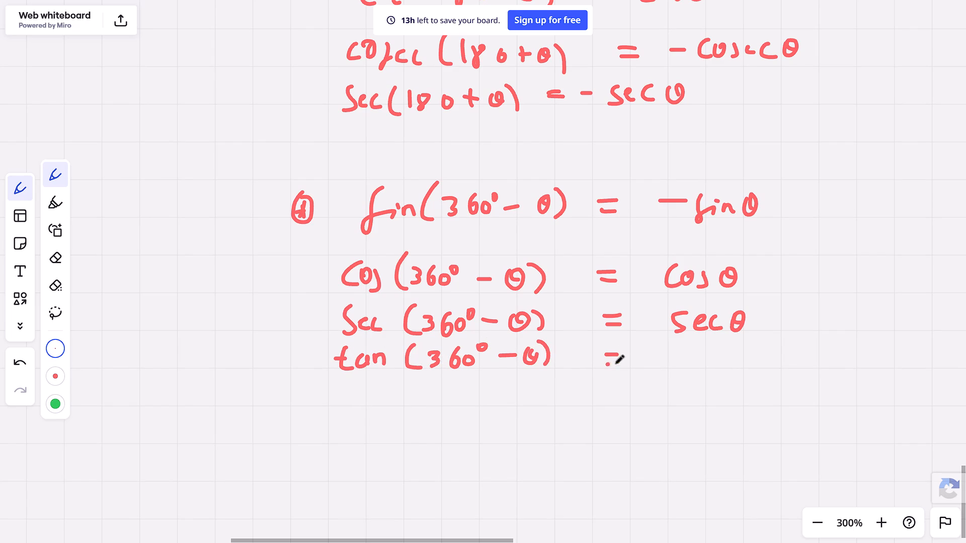
pyautogui.moveTo(615, 364); pyautogui.dragTo(620, 364)
pyautogui.moveTo(677, 347); pyautogui.dragTo(682, 366)
pyautogui.moveTo(666, 357); pyautogui.dragTo(683, 357)
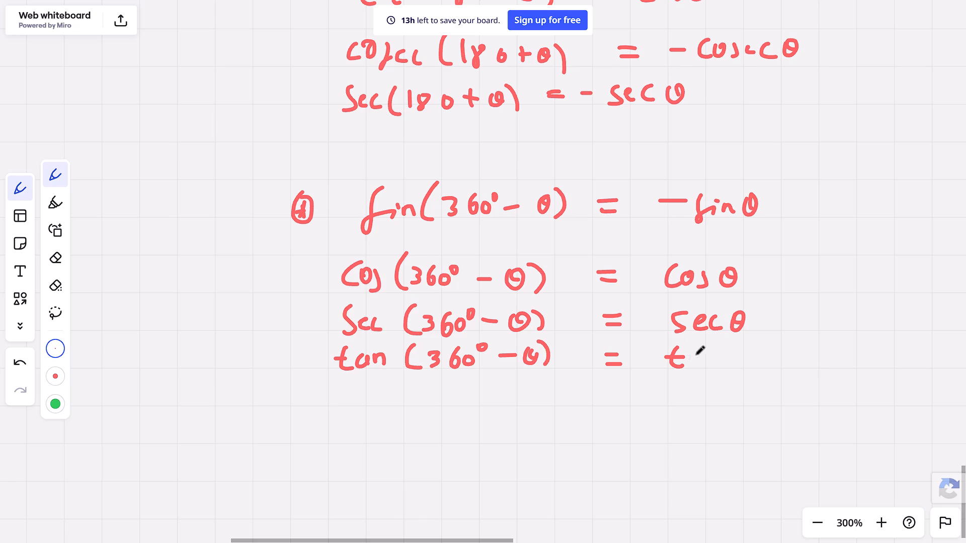
pyautogui.moveTo(696, 355); pyautogui.dragTo(704, 364)
pyautogui.moveTo(707, 356); pyautogui.dragTo(719, 364)
pyautogui.moveTo(735, 353); pyautogui.dragTo(740, 359)
pyautogui.moveTo(715, 363); pyautogui.dragTo(728, 330, button='middle')
pyautogui.moveTo(662, 324); pyautogui.dragTo(673, 323)
# Handwrite cot(360°−θ) on a new line below the tan(360°−θ) identity.
pyautogui.moveTo(588, 375); pyautogui.dragTo(615, 328, button='middle')
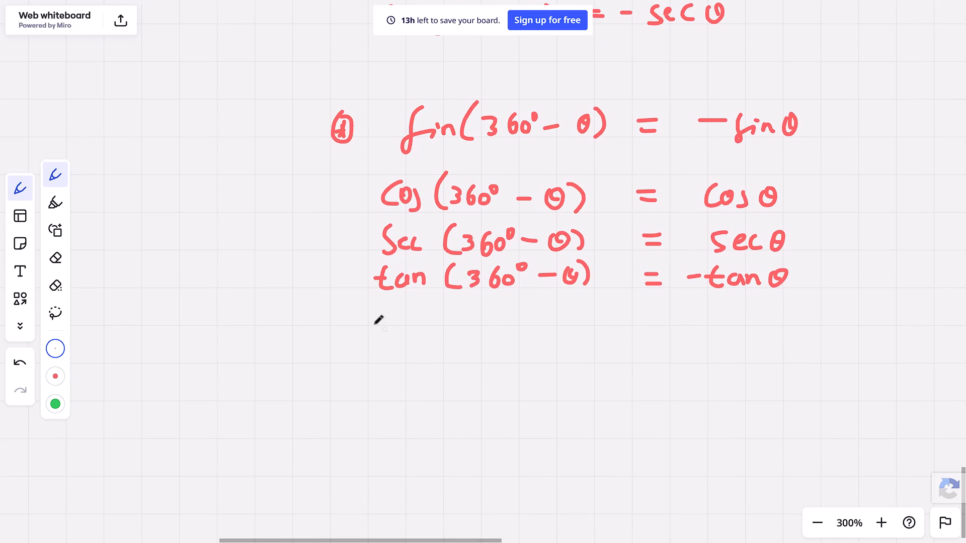
pyautogui.moveTo(378, 308); pyautogui.dragTo(378, 327)
pyautogui.click(388, 314)
pyautogui.moveTo(404, 306); pyautogui.dragTo(413, 322)
pyautogui.moveTo(399, 316); pyautogui.dragTo(411, 315)
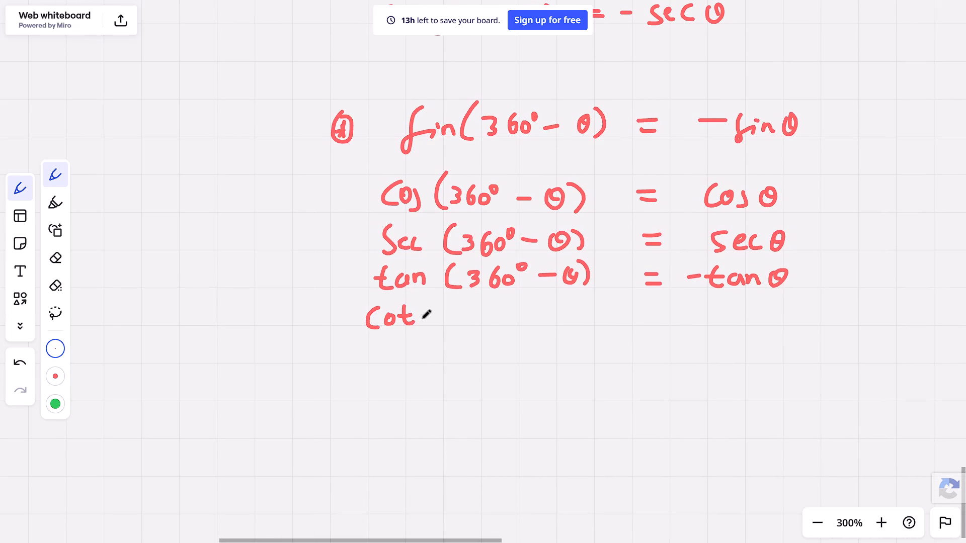
pyautogui.moveTo(439, 300); pyautogui.dragTo(442, 323)
pyautogui.moveTo(447, 303); pyautogui.dragTo(451, 320)
pyautogui.moveTo(478, 300); pyautogui.dragTo(473, 316)
pyautogui.click(487, 311)
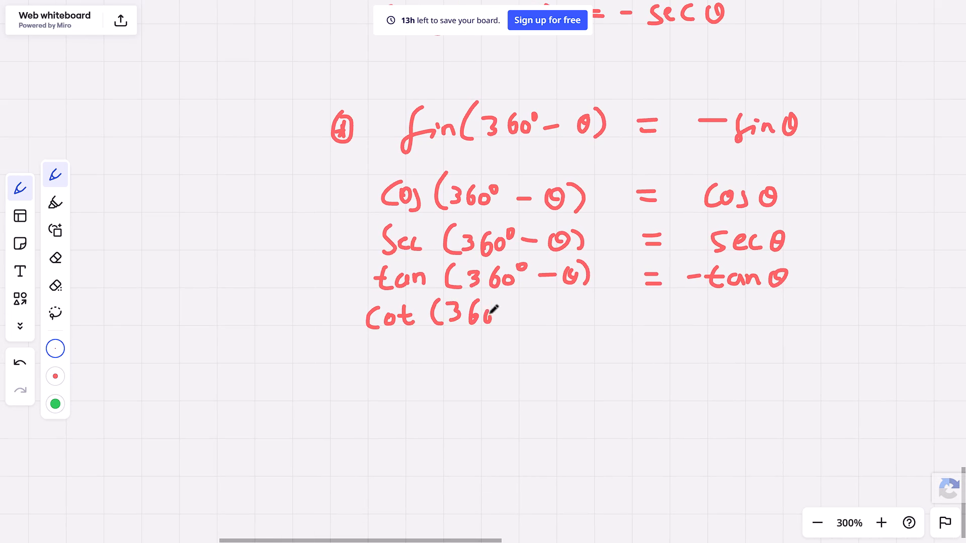
pyautogui.click(497, 303)
pyautogui.moveTo(520, 321); pyautogui.dragTo(530, 320)
pyautogui.moveTo(548, 313); pyautogui.dragTo(554, 319)
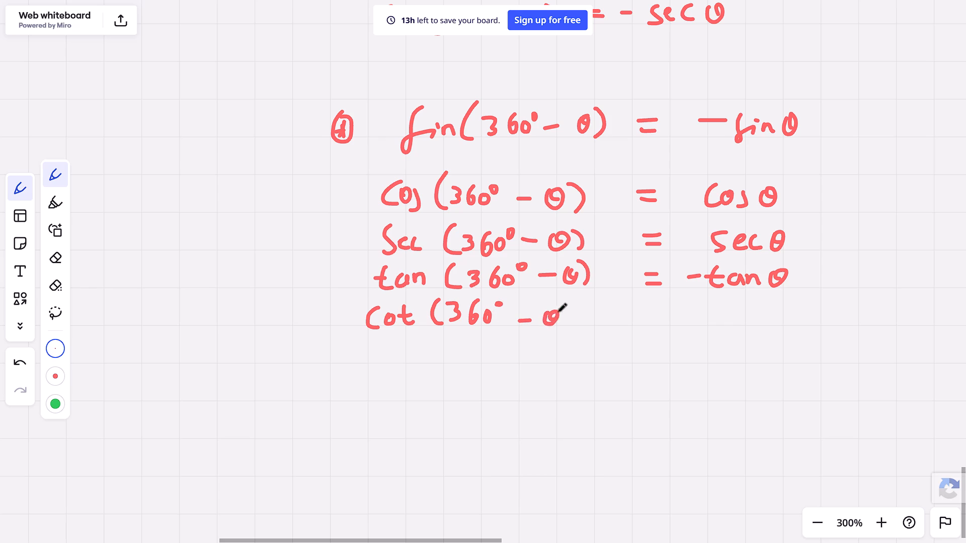
pyautogui.moveTo(561, 307); pyautogui.dragTo(566, 326)
# Complete the cot(360°−θ) line with = −cot θ.
pyautogui.moveTo(636, 313); pyautogui.dragTo(645, 314)
pyautogui.moveTo(634, 322); pyautogui.dragTo(646, 323)
pyautogui.click(684, 315)
pyautogui.moveTo(683, 315); pyautogui.dragTo(696, 315)
pyautogui.moveTo(711, 308); pyautogui.dragTo(717, 321)
pyautogui.click(721, 309)
pyautogui.moveTo(737, 302); pyautogui.dragTo(747, 317)
pyautogui.moveTo(736, 309); pyautogui.dragTo(741, 310)
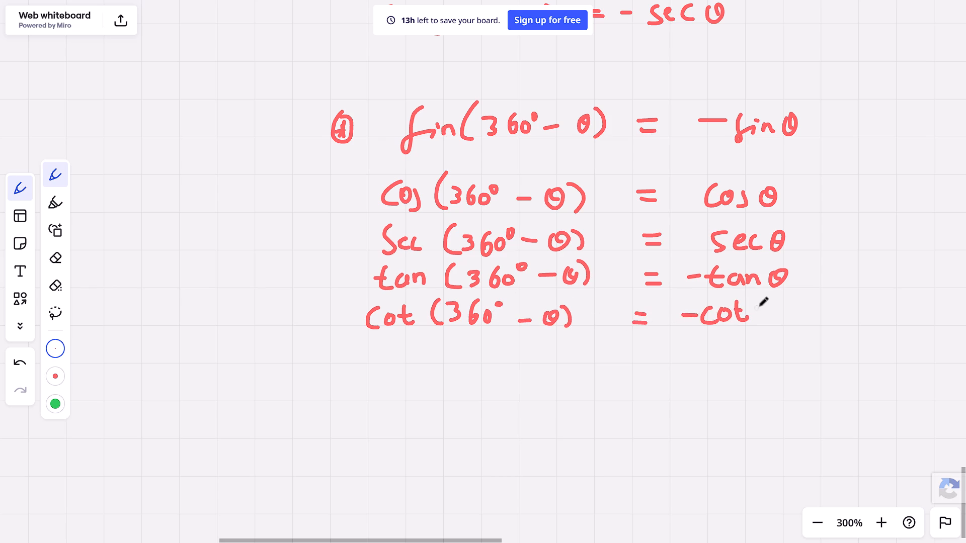
pyautogui.moveTo(760, 305); pyautogui.dragTo(764, 310)
# Handwrite cosec(360°−θ) on a new line below the cot(360°−θ) identity.
pyautogui.moveTo(682, 349); pyautogui.dragTo(686, 316, button='middle')
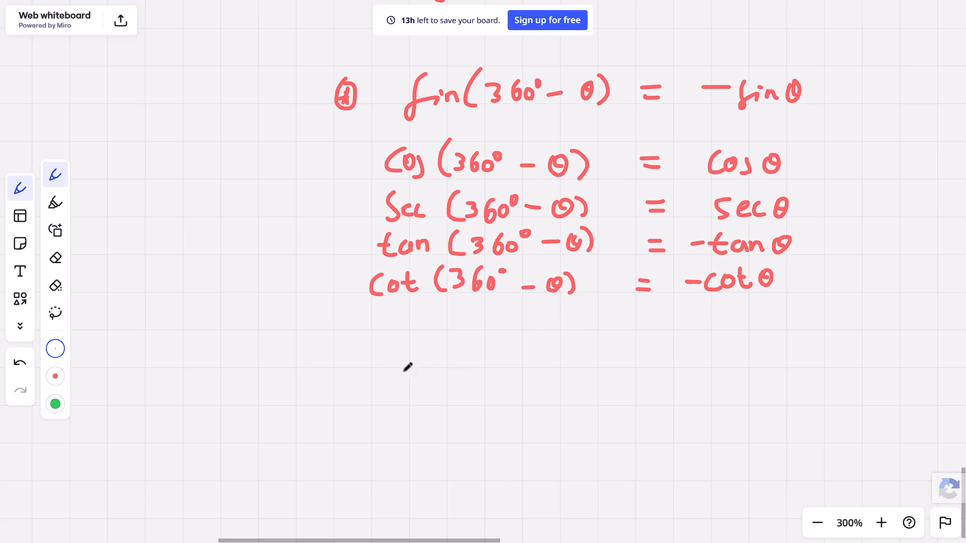
pyautogui.moveTo(379, 315); pyautogui.dragTo(374, 332)
pyautogui.moveTo(390, 318); pyautogui.dragTo(390, 323)
pyautogui.moveTo(408, 316); pyautogui.dragTo(408, 334)
pyautogui.moveTo(419, 328); pyautogui.dragTo(428, 334)
pyautogui.moveTo(435, 322); pyautogui.dragTo(438, 335)
pyautogui.moveTo(473, 311); pyautogui.dragTo(471, 332)
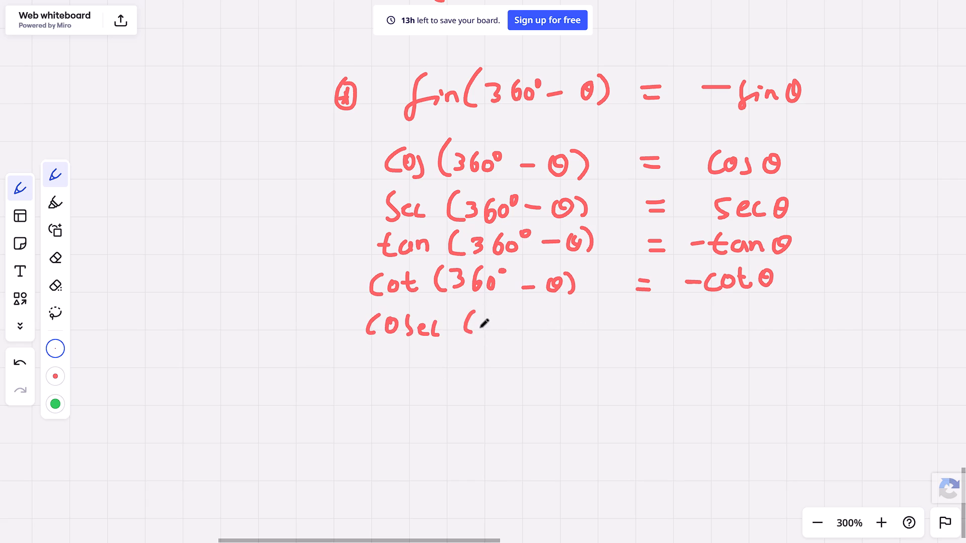
pyautogui.moveTo(481, 318); pyautogui.dragTo(488, 335)
pyautogui.moveTo(507, 315); pyautogui.dragTo(505, 324)
pyautogui.click(520, 320)
pyautogui.click(535, 313)
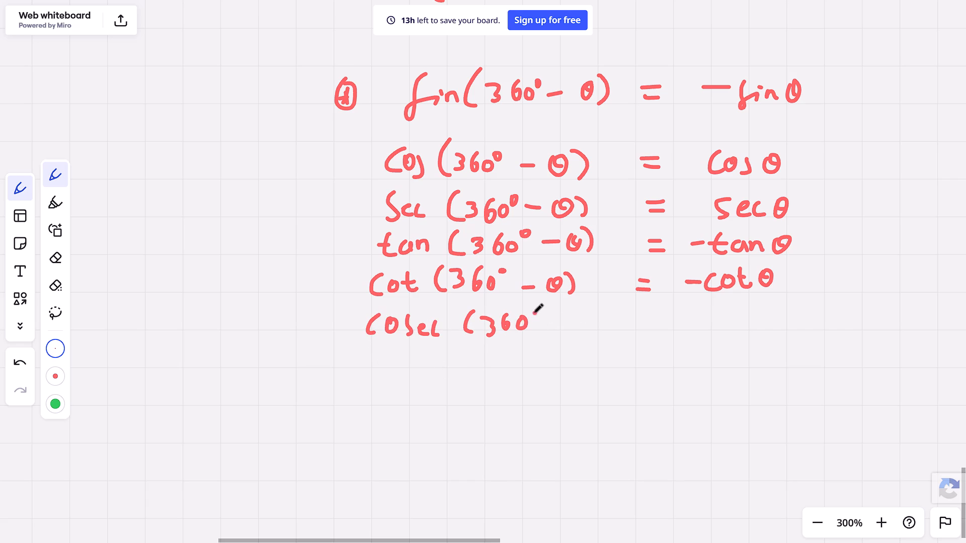
pyautogui.moveTo(544, 325); pyautogui.dragTo(561, 324)
pyautogui.click(581, 317)
pyautogui.moveTo(592, 310); pyautogui.dragTo(598, 332)
# Complete the cosec(360°−θ) line with = −cosec θ.
pyautogui.moveTo(645, 323); pyautogui.dragTo(660, 323)
pyautogui.moveTo(645, 331); pyautogui.dragTo(655, 332)
pyautogui.moveTo(687, 319); pyautogui.dragTo(699, 319)
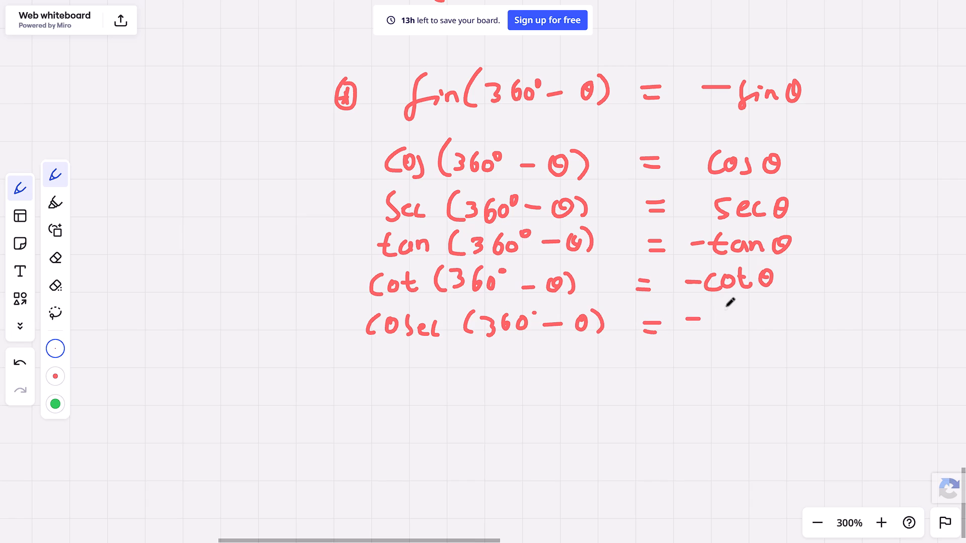
pyautogui.moveTo(722, 306); pyautogui.dragTo(725, 322)
pyautogui.moveTo(732, 310); pyautogui.dragTo(737, 314)
pyautogui.moveTo(752, 307); pyautogui.dragTo(755, 319)
pyautogui.moveTo(769, 309); pyautogui.dragTo(769, 316)
pyautogui.moveTo(780, 308); pyautogui.dragTo(785, 318)
pyautogui.moveTo(799, 311); pyautogui.dragTo(796, 314)
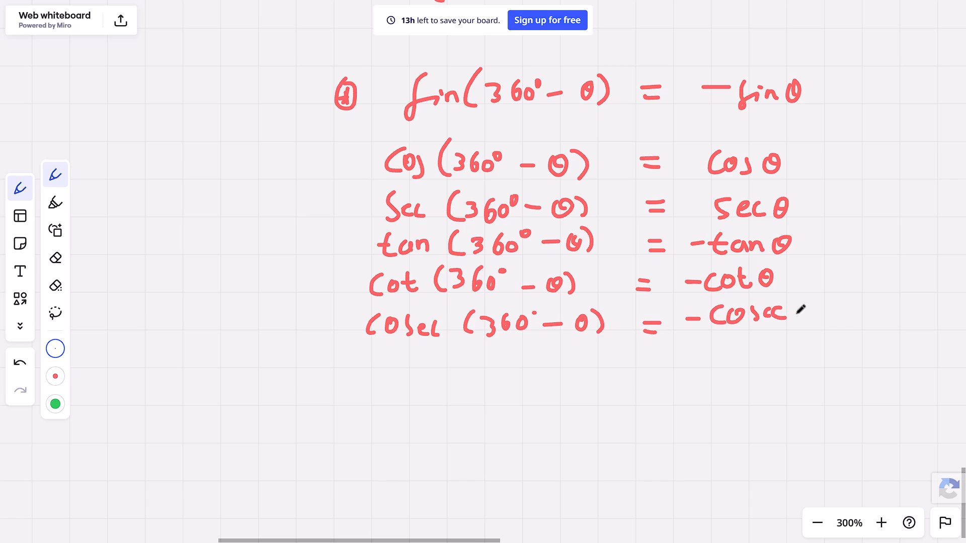
pyautogui.moveTo(796, 314); pyautogui.dragTo(810, 316)
# Start a new section heading in the blank area below the 360°−θ identities with the words "Trigno Ratios".
pyautogui.moveTo(622, 330); pyautogui.dragTo(664, 182, button='middle')
pyautogui.moveTo(399, 303); pyautogui.dragTo(444, 178, button='middle')
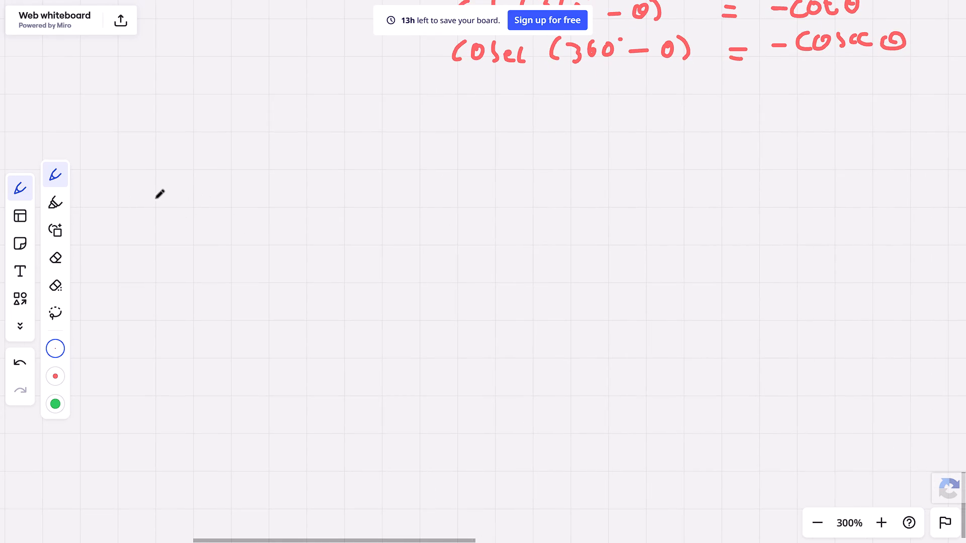
pyautogui.moveTo(163, 192); pyautogui.dragTo(158, 222)
pyautogui.moveTo(146, 194); pyautogui.dragTo(169, 192)
pyautogui.moveTo(172, 196); pyautogui.dragTo(185, 208)
pyautogui.click(184, 192)
pyautogui.moveTo(199, 198); pyautogui.dragTo(187, 218)
pyautogui.moveTo(197, 194); pyautogui.dragTo(199, 204)
pyautogui.moveTo(205, 200); pyautogui.dragTo(215, 203)
pyautogui.click(220, 198)
pyautogui.moveTo(264, 191); pyautogui.dragTo(269, 223)
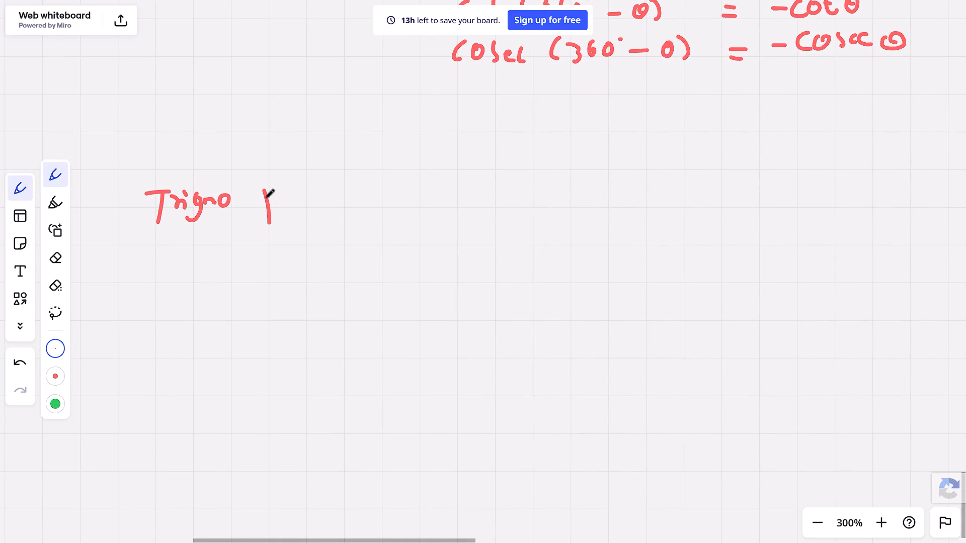
pyautogui.moveTo(266, 189); pyautogui.dragTo(283, 211)
pyautogui.moveTo(288, 198); pyautogui.dragTo(311, 200)
pyautogui.moveTo(311, 195); pyautogui.dragTo(320, 199)
pyautogui.click(321, 190)
pyautogui.moveTo(330, 195); pyautogui.dragTo(330, 199)
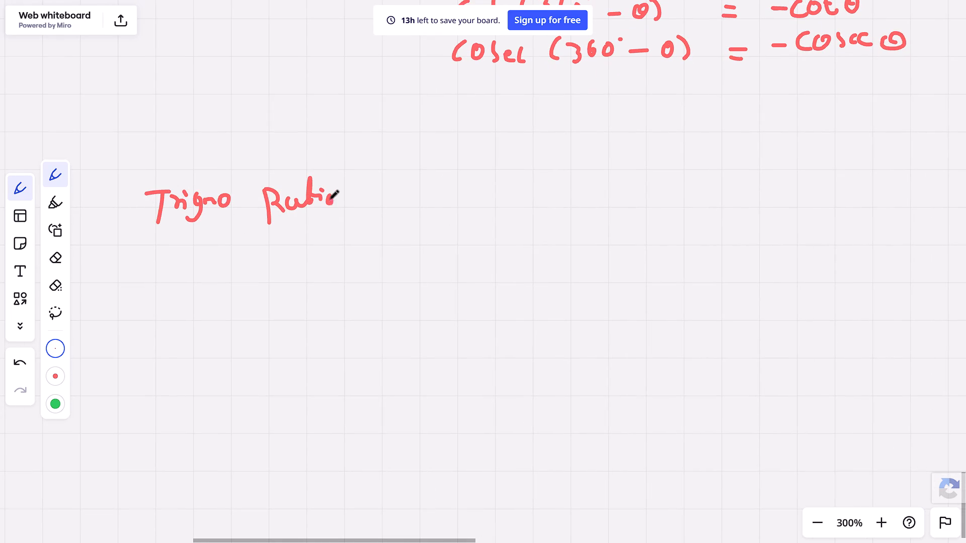
pyautogui.moveTo(330, 199); pyautogui.dragTo(333, 212)
# Continue the "Trigno Ratios" heading with "of Sum &" on the same line.
pyautogui.moveTo(393, 197); pyautogui.dragTo(401, 204)
pyautogui.moveTo(410, 204); pyautogui.dragTo(413, 177)
pyautogui.moveTo(408, 205); pyautogui.dragTo(414, 203)
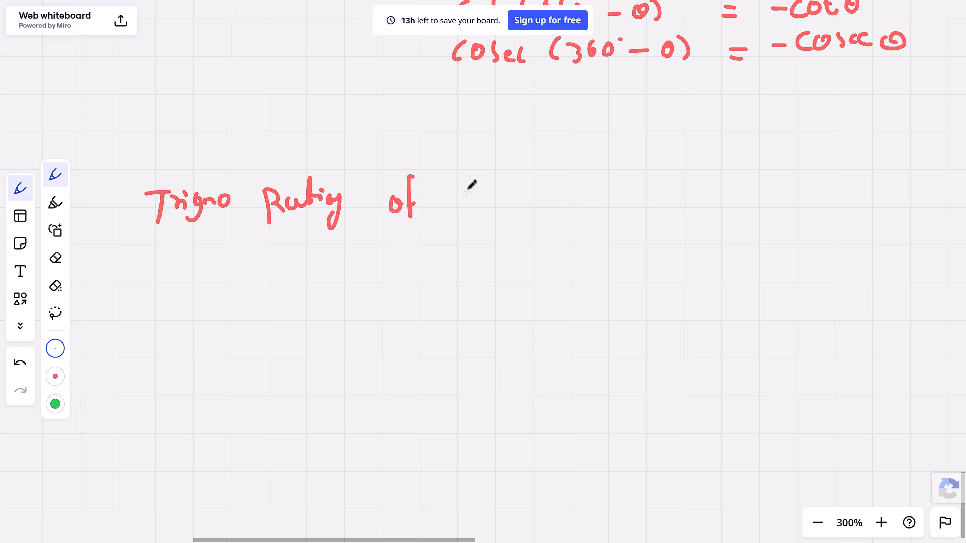
pyautogui.moveTo(470, 178); pyautogui.dragTo(461, 210)
pyautogui.moveTo(480, 200); pyautogui.dragTo(491, 208)
pyautogui.moveTo(496, 201); pyautogui.dragTo(512, 206)
pyautogui.moveTo(560, 208); pyautogui.dragTo(563, 190)
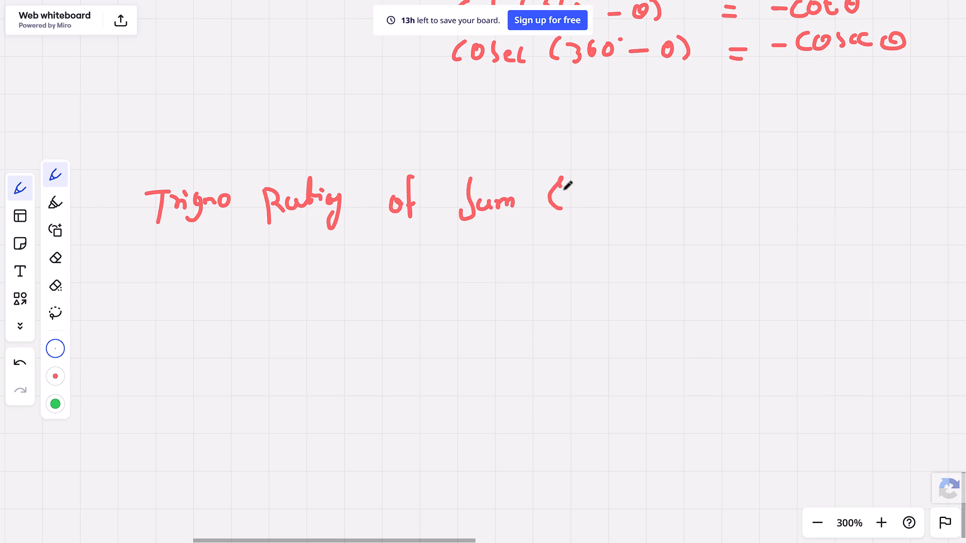
pyautogui.moveTo(563, 190); pyautogui.dragTo(569, 205)
# Complete the section heading by handwriting "Difference" on the same line after "Sum &".
pyautogui.moveTo(507, 213); pyautogui.dragTo(353, 208, button='middle')
pyautogui.moveTo(471, 183); pyautogui.dragTo(470, 205)
pyautogui.moveTo(469, 184); pyautogui.dragTo(474, 202)
pyautogui.moveTo(488, 193); pyautogui.dragTo(488, 203)
pyautogui.click(489, 183)
pyautogui.moveTo(495, 193); pyautogui.dragTo(496, 201)
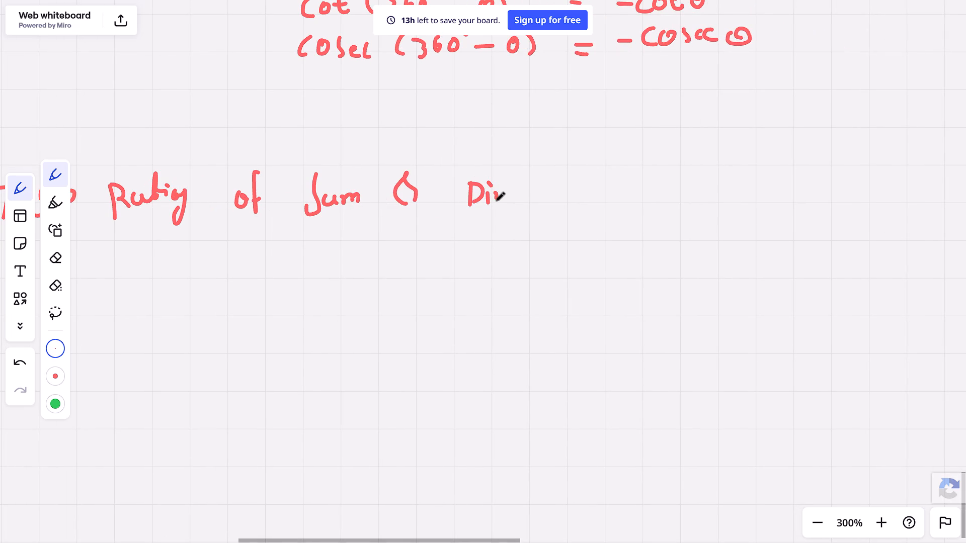
pyautogui.moveTo(496, 201); pyautogui.dragTo(499, 182)
pyautogui.moveTo(499, 195); pyautogui.dragTo(513, 181)
pyautogui.moveTo(511, 194); pyautogui.dragTo(539, 194)
pyautogui.moveTo(548, 190); pyautogui.dragTo(553, 199)
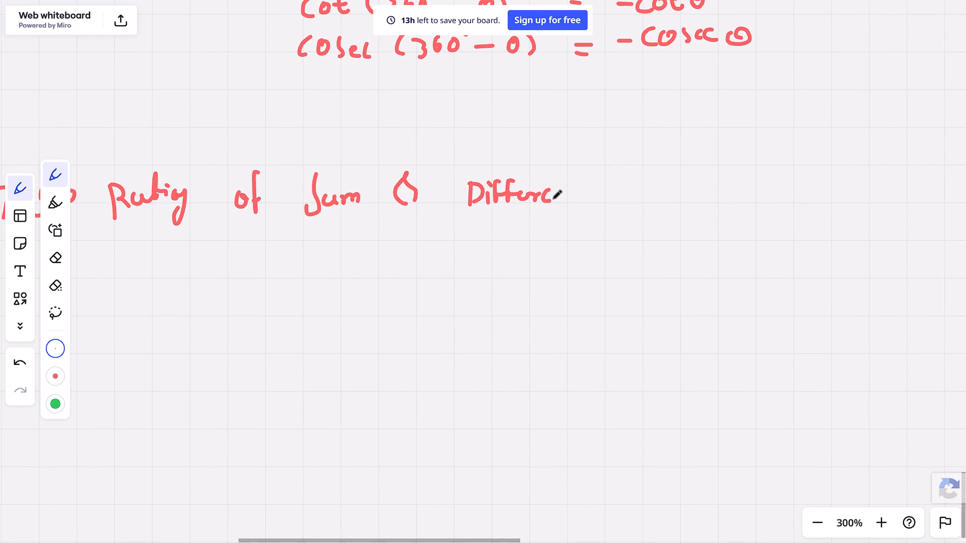
pyautogui.moveTo(553, 199); pyautogui.dragTo(549, 201)
pyautogui.moveTo(555, 194); pyautogui.dragTo(565, 203)
pyautogui.moveTo(578, 192); pyautogui.dragTo(577, 203)
pyautogui.moveTo(588, 196); pyautogui.dragTo(597, 201)
# Draw a horizontal arrow pointing right after the word "Difference" in the heading.
pyautogui.moveTo(622, 196); pyautogui.dragTo(659, 194)
pyautogui.hotkey('ctrl', 'z')
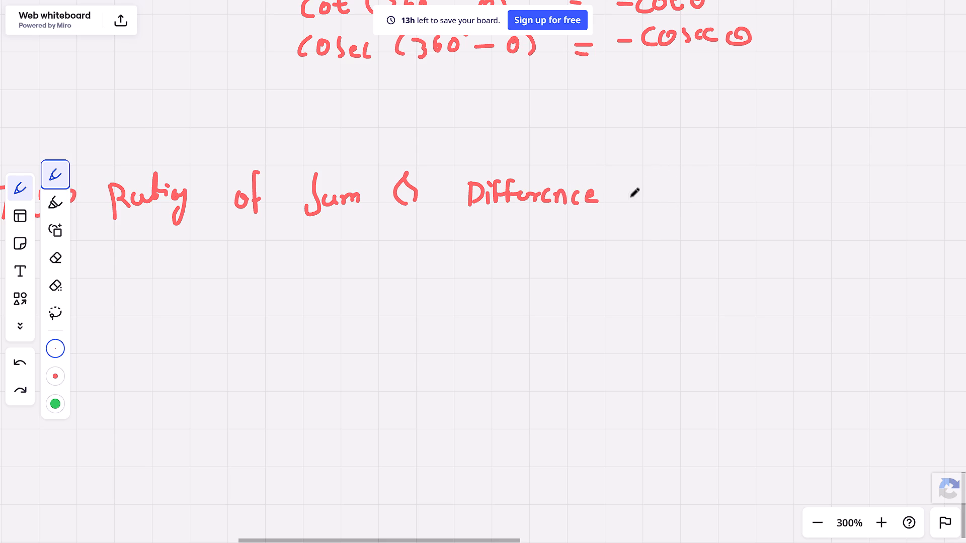
pyautogui.keyDown('shift'); pyautogui.moveTo(630, 200); pyautogui.dragTo(686, 198); pyautogui.keyUp('shift')
pyautogui.moveTo(683, 191); pyautogui.dragTo(695, 199)
pyautogui.moveTo(699, 202); pyautogui.dragTo(691, 218)
# Mark the start of the "Trigno Ratios of Sum & Difference" heading with a star and underline the heading through its arrow.
pyautogui.moveTo(635, 237); pyautogui.dragTo(769, 228, button='middle')
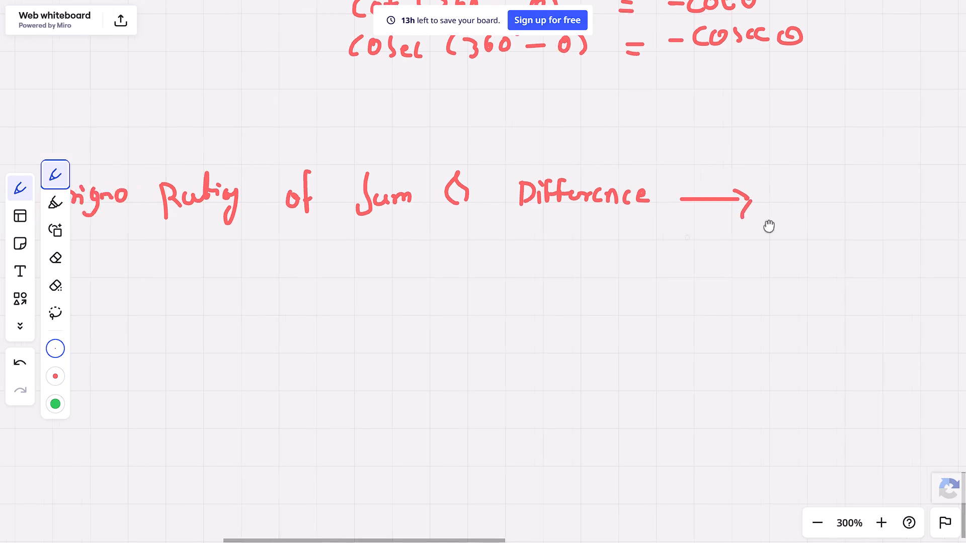
pyautogui.moveTo(769, 228); pyautogui.dragTo(788, 222, button='middle')
pyautogui.click(96, 191)
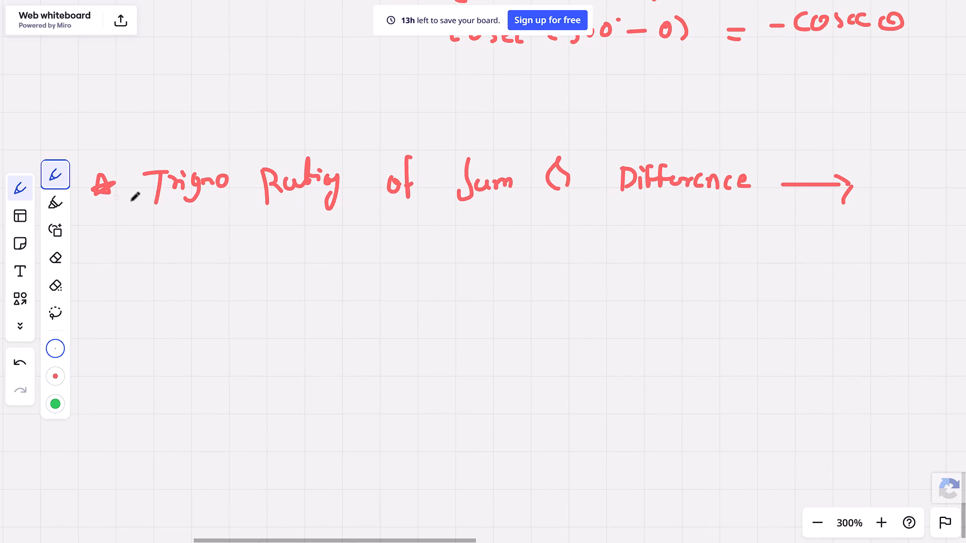
pyautogui.keyDown('shift'); pyautogui.moveTo(145, 214); pyautogui.dragTo(863, 212); pyautogui.keyUp('shift')
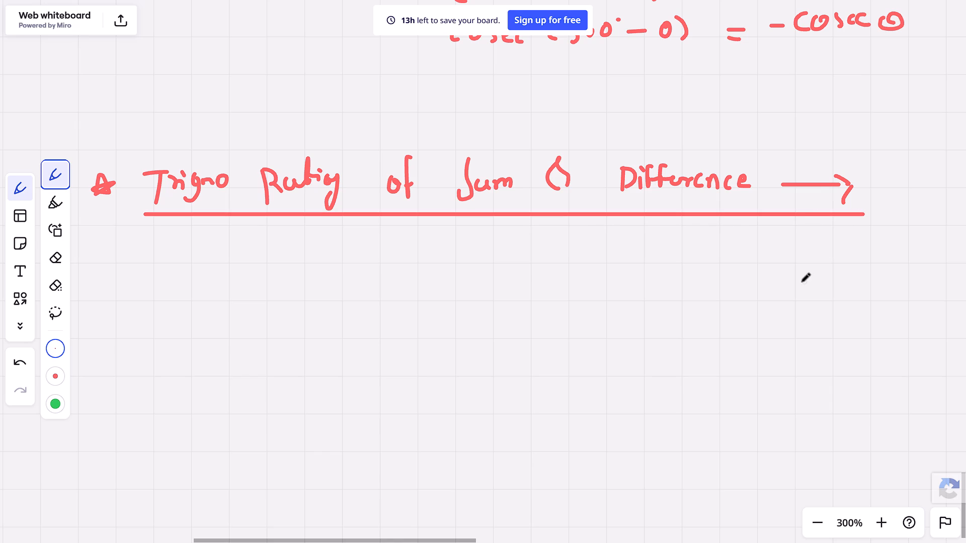
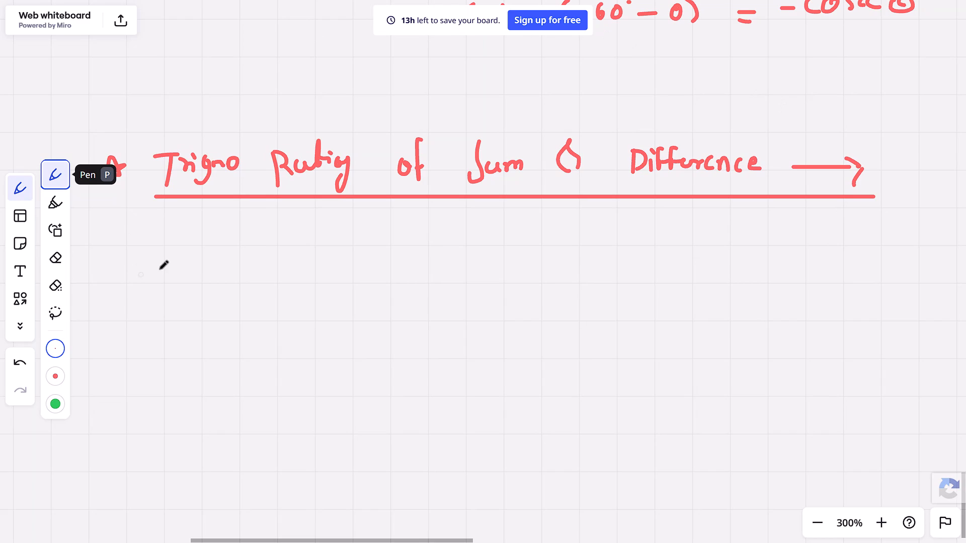
# Handwrite "Cos (A−B) =" below the underlined sum-and-difference heading to start the first formula.
pyautogui.moveTo(187, 262); pyautogui.dragTo(187, 283)
pyautogui.click(193, 271)
pyautogui.moveTo(205, 270); pyautogui.dragTo(200, 284)
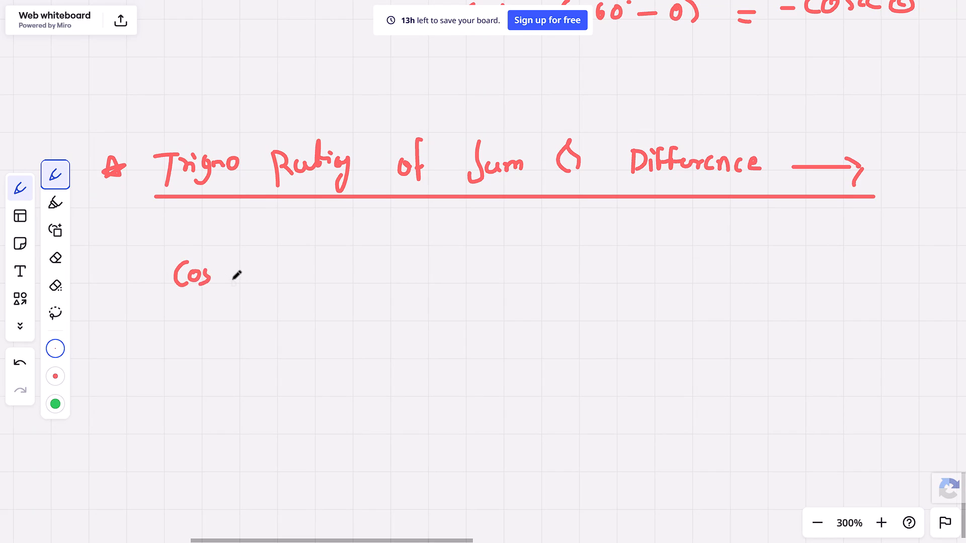
pyautogui.moveTo(236, 261); pyautogui.dragTo(233, 286)
pyautogui.moveTo(236, 280); pyautogui.dragTo(249, 284)
pyautogui.click(242, 279)
pyautogui.moveTo(262, 279); pyautogui.dragTo(275, 279)
pyautogui.moveTo(286, 271); pyautogui.dragTo(287, 280)
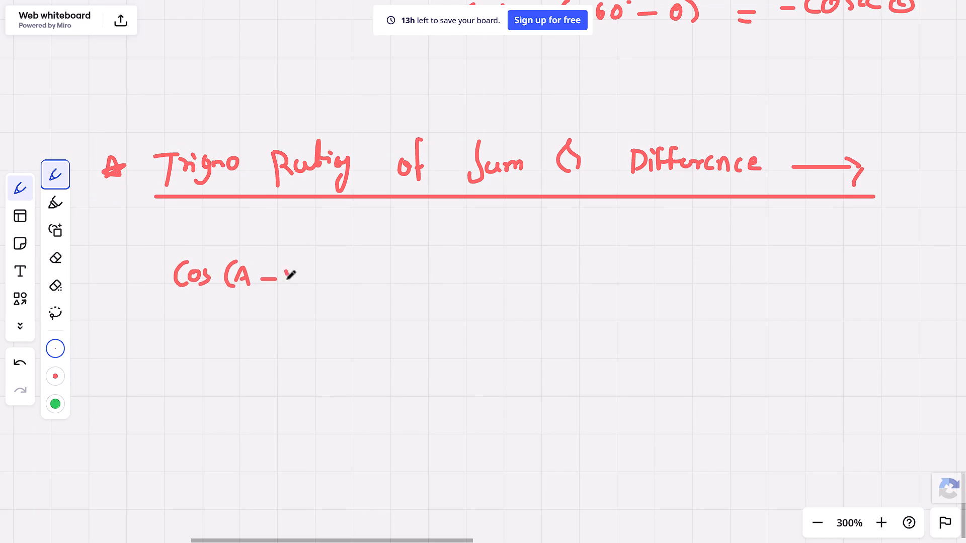
pyautogui.moveTo(287, 280); pyautogui.dragTo(288, 282)
pyautogui.moveTo(287, 269); pyautogui.dragTo(291, 283)
pyautogui.moveTo(310, 264); pyautogui.dragTo(312, 291)
pyautogui.moveTo(349, 275); pyautogui.dragTo(361, 275)
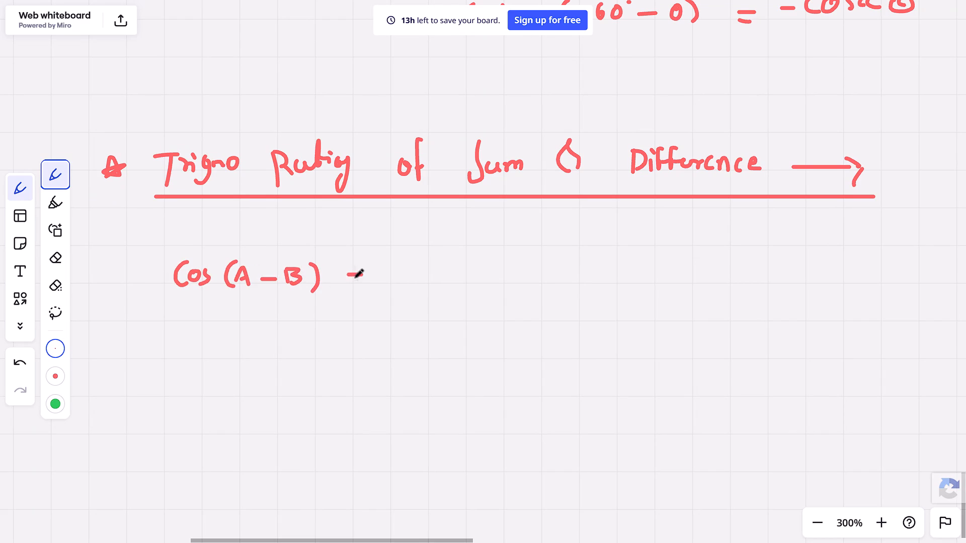
pyautogui.moveTo(350, 281); pyautogui.dragTo(364, 282)
# Write "CosA cosB" after the equals sign of the Cos (A−B) formula.
pyautogui.moveTo(427, 263); pyautogui.dragTo(425, 283)
pyautogui.moveTo(425, 283); pyautogui.dragTo(430, 283)
pyautogui.click(437, 271)
pyautogui.moveTo(451, 267); pyautogui.dragTo(448, 281)
pyautogui.moveTo(471, 278); pyautogui.dragTo(487, 279)
pyautogui.moveTo(476, 273); pyautogui.dragTo(483, 273)
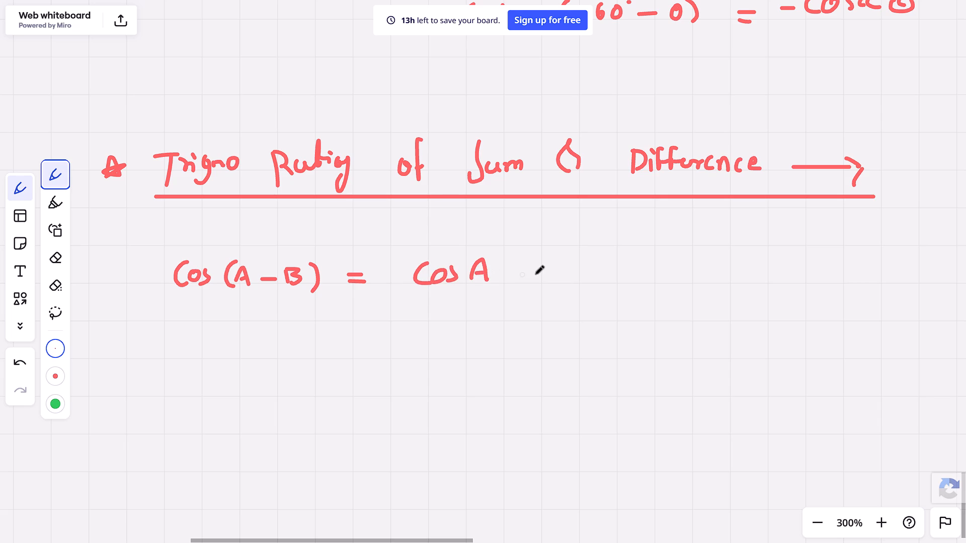
pyautogui.moveTo(528, 268); pyautogui.dragTo(529, 279)
pyautogui.click(539, 271)
pyautogui.moveTo(556, 269); pyautogui.dragTo(550, 282)
pyautogui.moveTo(562, 273); pyautogui.dragTo(563, 281)
pyautogui.moveTo(565, 270); pyautogui.dragTo(564, 285)
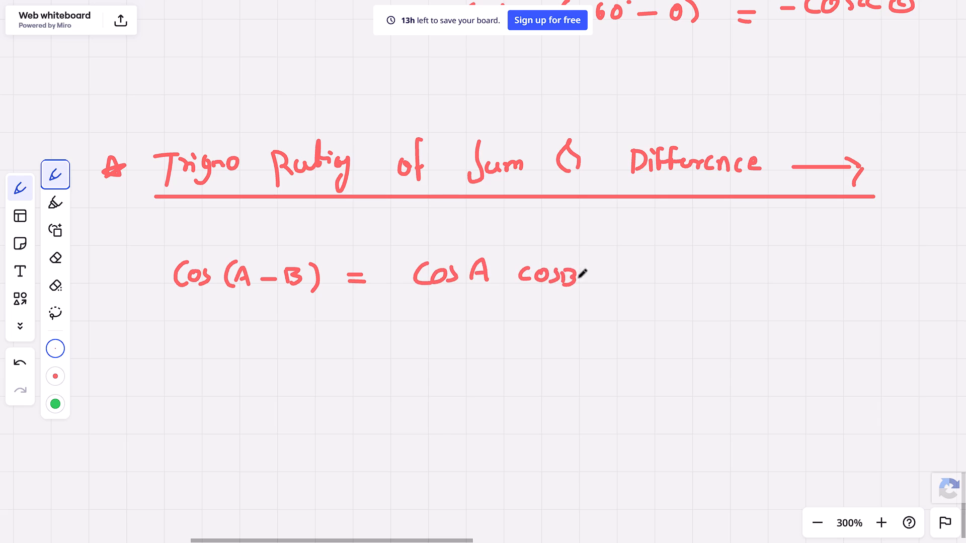
# Continue the Cos (A−B) formula with "− sinA · sinB" on the same line.
pyautogui.moveTo(606, 277); pyautogui.dragTo(621, 278)
pyautogui.moveTo(654, 269); pyautogui.dragTo(651, 284)
pyautogui.moveTo(667, 275); pyautogui.dragTo(668, 280)
pyautogui.click(669, 268)
pyautogui.moveTo(675, 275); pyautogui.dragTo(686, 280)
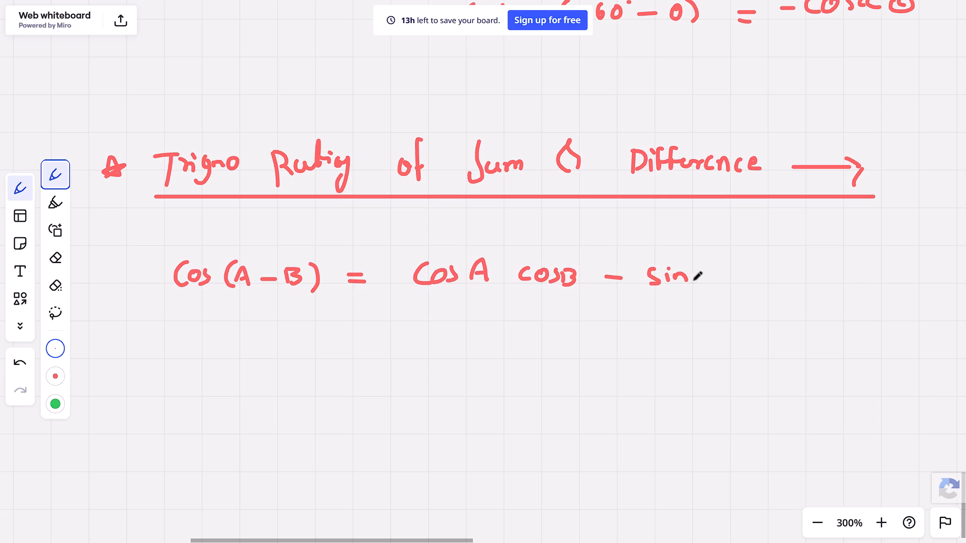
pyautogui.moveTo(694, 281); pyautogui.dragTo(703, 278)
pyautogui.click(694, 276)
pyautogui.click(708, 276)
pyautogui.moveTo(743, 267); pyautogui.dragTo(731, 282)
pyautogui.moveTo(747, 275); pyautogui.dragTo(750, 281)
pyautogui.click(747, 270)
pyautogui.moveTo(756, 277); pyautogui.dragTo(765, 282)
pyautogui.moveTo(770, 273); pyautogui.dragTo(773, 282)
pyautogui.moveTo(773, 271); pyautogui.dragTo(778, 285)
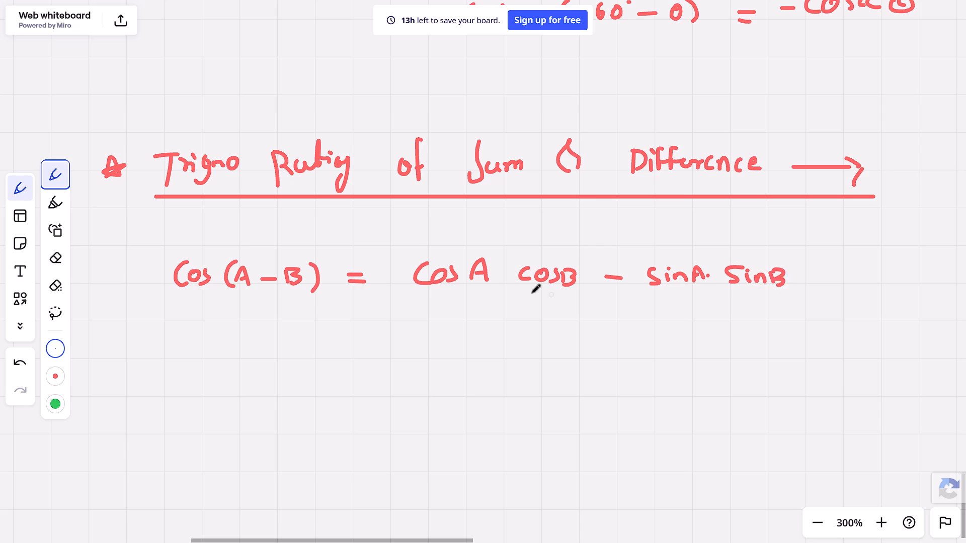
# Handwrite "Cos (A+B) =" on a new line beneath the Cos (A−B) formula.
pyautogui.moveTo(537, 290); pyautogui.dragTo(665, 229, button='middle')
pyautogui.moveTo(311, 271); pyautogui.dragTo(293, 296)
pyautogui.click(319, 282)
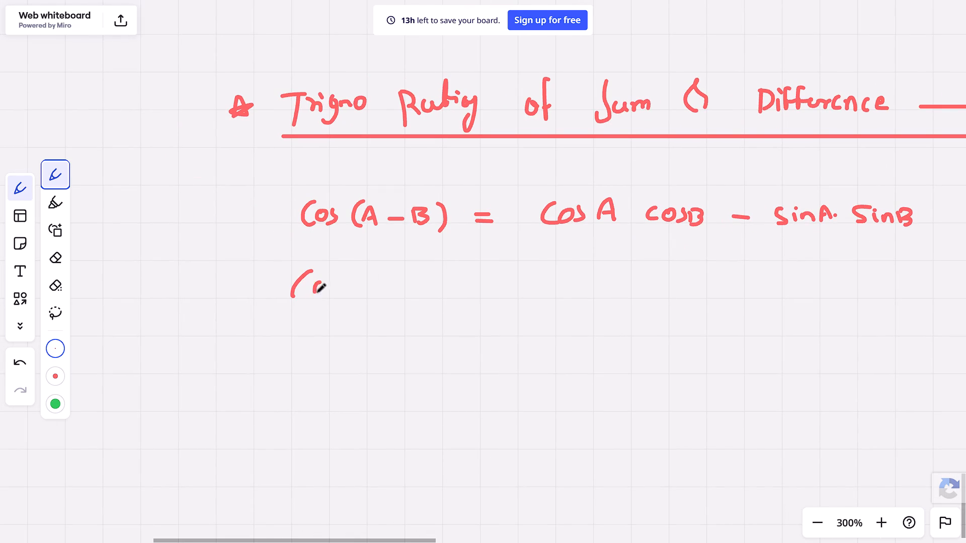
pyautogui.moveTo(333, 283); pyautogui.dragTo(334, 295)
pyautogui.moveTo(370, 271); pyautogui.dragTo(375, 298)
pyautogui.moveTo(378, 296); pyautogui.dragTo(391, 294)
pyautogui.click(385, 289)
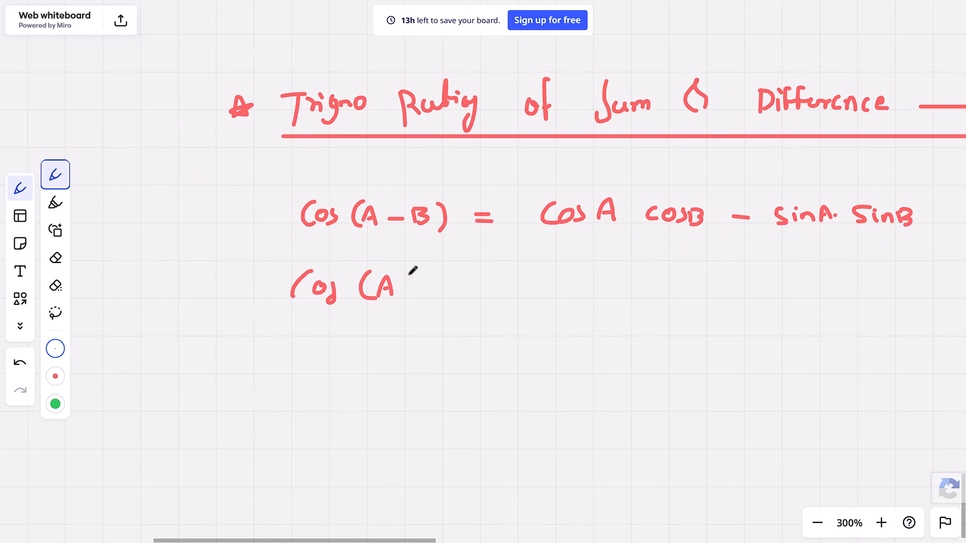
pyautogui.moveTo(409, 275); pyautogui.dragTo(410, 292)
pyautogui.moveTo(408, 283); pyautogui.dragTo(419, 283)
pyautogui.moveTo(425, 280); pyautogui.dragTo(426, 291)
pyautogui.moveTo(426, 279); pyautogui.dragTo(429, 297)
pyautogui.moveTo(440, 271); pyautogui.dragTo(448, 301)
pyautogui.moveTo(490, 287); pyautogui.dragTo(502, 289)
pyautogui.moveTo(491, 295); pyautogui.dragTo(504, 296)
# Write "CosA" after the equals sign of the Cos (A+B) formula.
pyautogui.moveTo(451, 299); pyautogui.dragTo(335, 297, button='middle')
pyautogui.moveTo(449, 276); pyautogui.dragTo(437, 284)
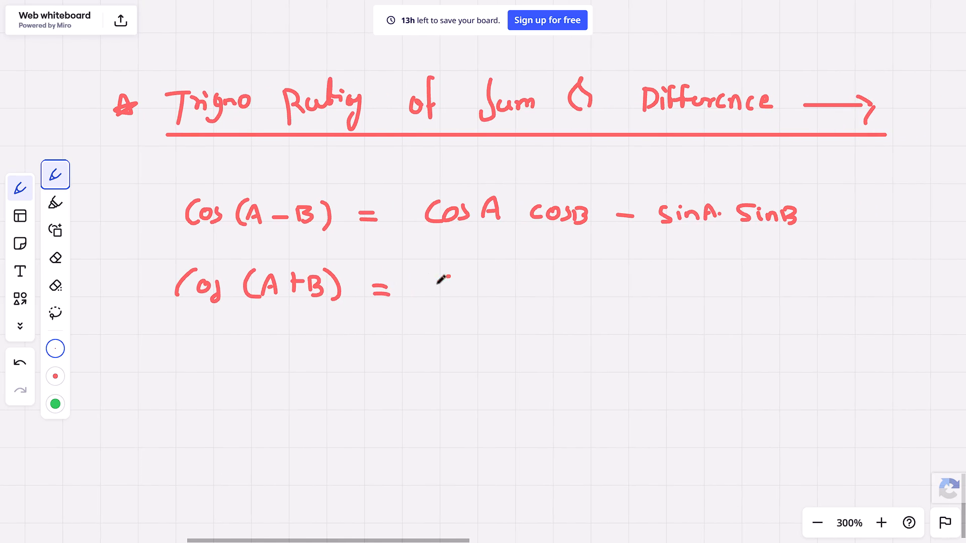
pyautogui.moveTo(437, 284); pyautogui.dragTo(451, 295)
pyautogui.moveTo(460, 283); pyautogui.dragTo(459, 288)
pyautogui.moveTo(473, 284); pyautogui.dragTo(468, 299)
pyautogui.moveTo(486, 293); pyautogui.dragTo(497, 291)
pyautogui.moveTo(487, 287); pyautogui.dragTo(499, 284)
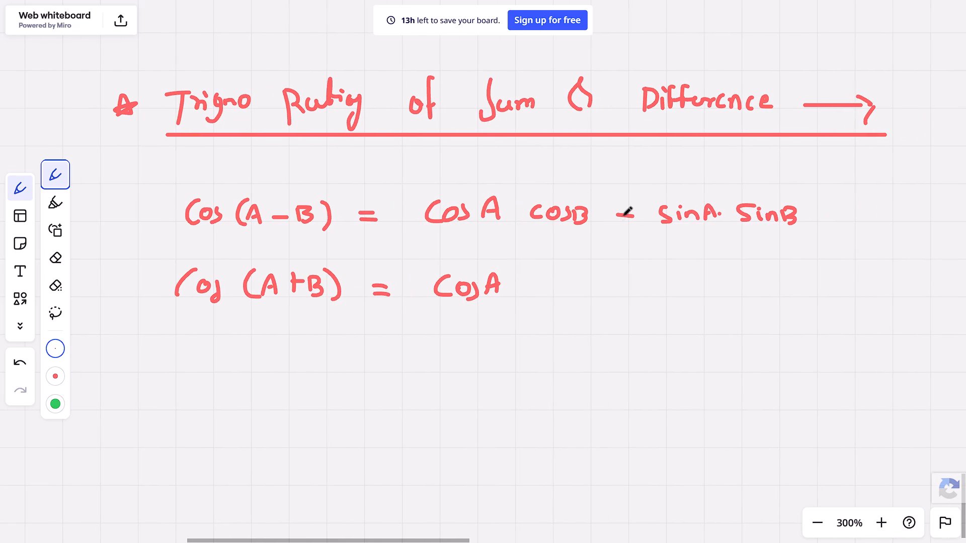
# Change the minus before "sinA · sinB" in the Cos (A−B) formula to a plus by adding a vertical stroke.
pyautogui.moveTo(622, 212); pyautogui.dragTo(622, 221)
# Add "CosB" after "CosA" in the Cos (A+B) formula.
pyautogui.moveTo(536, 277); pyautogui.dragTo(534, 290)
pyautogui.click(540, 284)
pyautogui.moveTo(556, 277); pyautogui.dragTo(553, 291)
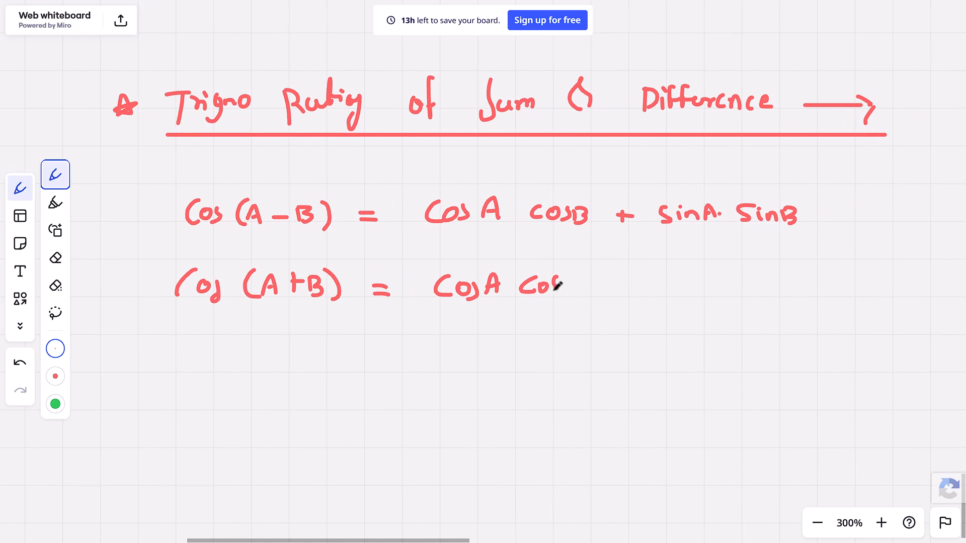
pyautogui.moveTo(553, 291); pyautogui.dragTo(549, 291)
pyautogui.moveTo(562, 281); pyautogui.dragTo(565, 289)
pyautogui.moveTo(567, 279); pyautogui.dragTo(568, 291)
# Complete the Cos (A+B) formula by handwriting "− sinA · sinB" after "CosA CosB".
pyautogui.moveTo(606, 288); pyautogui.dragTo(623, 287)
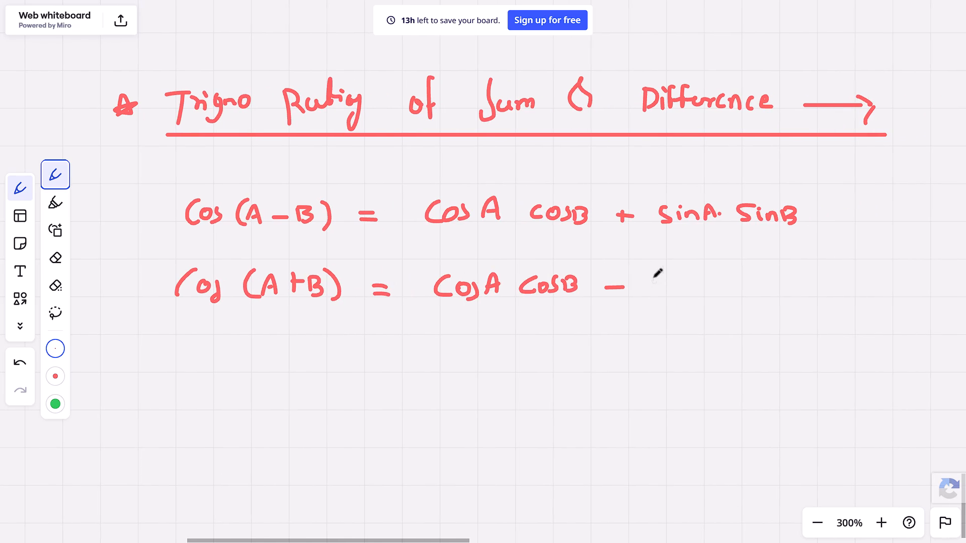
pyautogui.moveTo(654, 278); pyautogui.dragTo(649, 293)
pyautogui.moveTo(663, 288); pyautogui.dragTo(664, 294)
pyautogui.click(665, 280)
pyautogui.moveTo(673, 287); pyautogui.dragTo(684, 294)
pyautogui.moveTo(690, 293); pyautogui.dragTo(698, 292)
pyautogui.moveTo(691, 288); pyautogui.dragTo(696, 288)
pyautogui.click(705, 289)
pyautogui.moveTo(731, 275); pyautogui.dragTo(723, 293)
pyautogui.moveTo(736, 287); pyautogui.dragTo(740, 293)
pyautogui.click(741, 280)
pyautogui.moveTo(749, 290); pyautogui.dragTo(755, 293)
pyautogui.moveTo(763, 286); pyautogui.dragTo(763, 295)
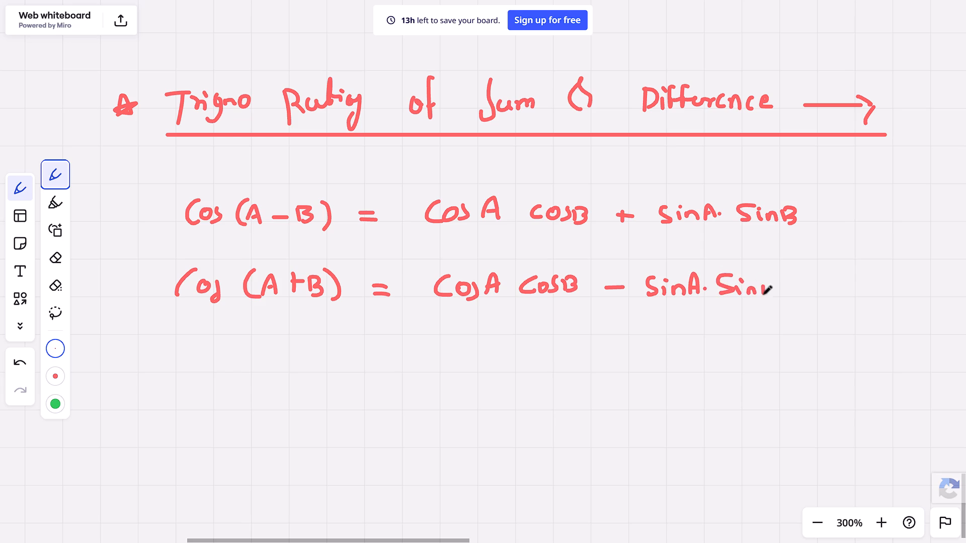
pyautogui.moveTo(764, 281); pyautogui.dragTo(759, 296)
# Handwrite "Sin (A+B) =" on a new line beneath the Cos (A+B) formula.
pyautogui.moveTo(656, 299); pyautogui.dragTo(684, 238, button='middle')
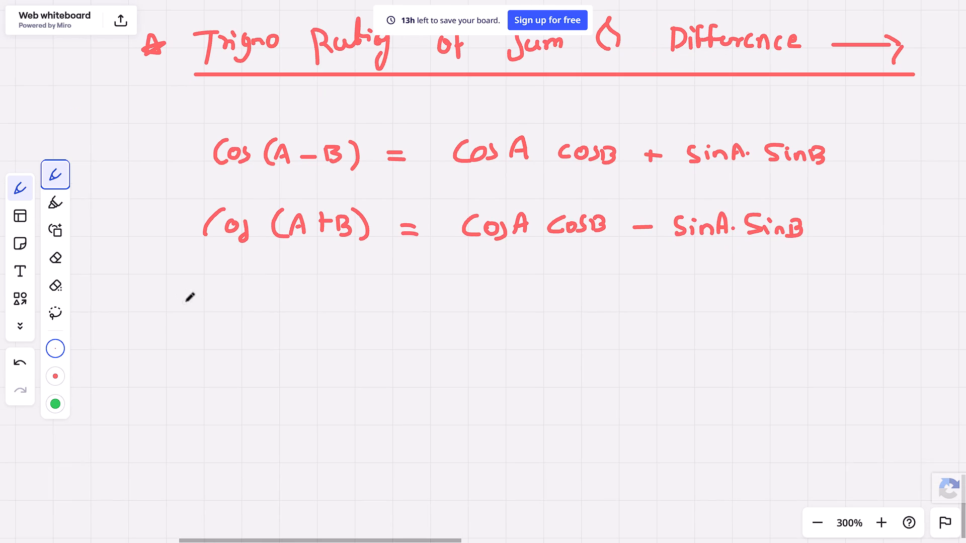
pyautogui.moveTo(208, 291); pyautogui.dragTo(186, 317)
pyautogui.moveTo(211, 300); pyautogui.dragTo(213, 309)
pyautogui.click(214, 291)
pyautogui.moveTo(225, 299); pyautogui.dragTo(236, 306)
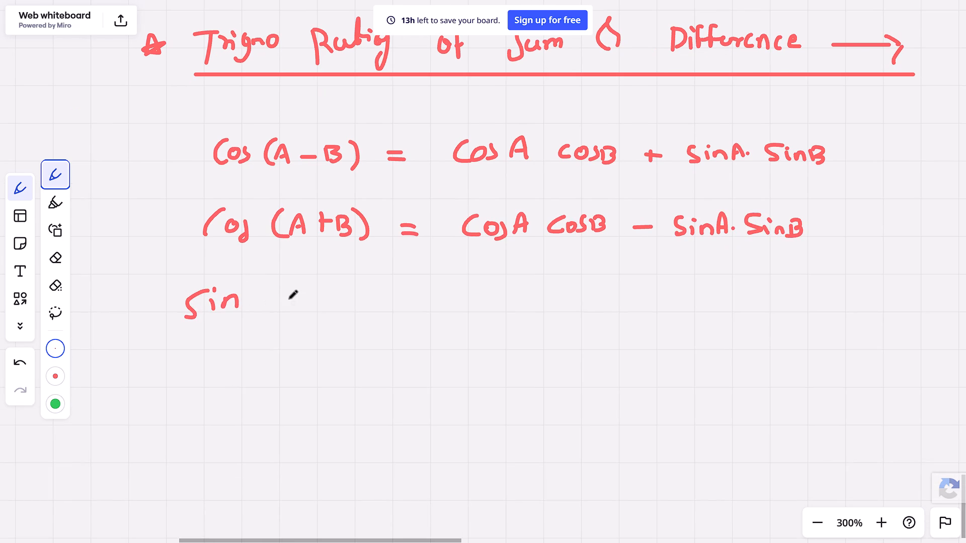
pyautogui.moveTo(287, 283); pyautogui.dragTo(287, 312)
pyautogui.moveTo(296, 307); pyautogui.dragTo(309, 305)
pyautogui.moveTo(300, 300); pyautogui.dragTo(308, 300)
pyautogui.moveTo(320, 293); pyautogui.dragTo(321, 304)
pyautogui.moveTo(316, 298); pyautogui.dragTo(329, 298)
pyautogui.moveTo(337, 295); pyautogui.dragTo(340, 302)
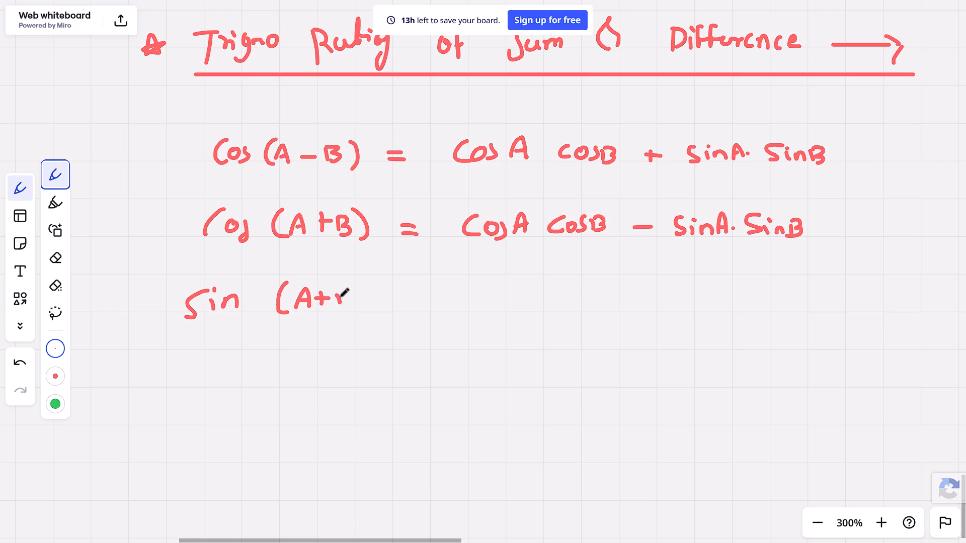
pyautogui.moveTo(340, 292); pyautogui.dragTo(343, 307)
pyautogui.moveTo(354, 287); pyautogui.dragTo(365, 309)
pyautogui.moveTo(403, 299); pyautogui.dragTo(416, 300)
pyautogui.moveTo(405, 308); pyautogui.dragTo(416, 308)
# Write "sinA cosB" after the equals sign of the Sin (A+B) formula.
pyautogui.moveTo(396, 312); pyautogui.dragTo(356, 315, button='middle')
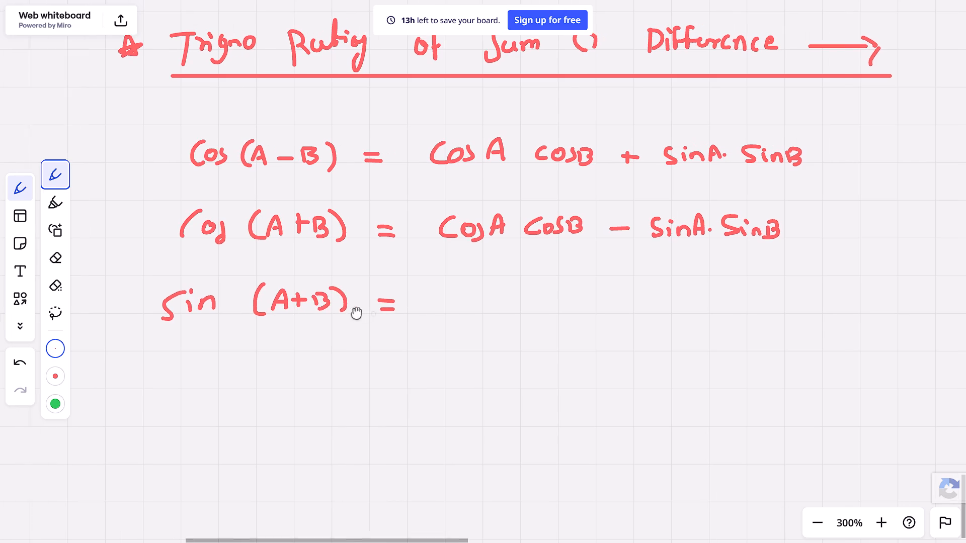
pyautogui.moveTo(356, 315); pyautogui.dragTo(357, 315, button='middle')
pyautogui.moveTo(440, 299); pyautogui.dragTo(448, 314)
pyautogui.click(449, 301)
pyautogui.moveTo(455, 308); pyautogui.dragTo(465, 309)
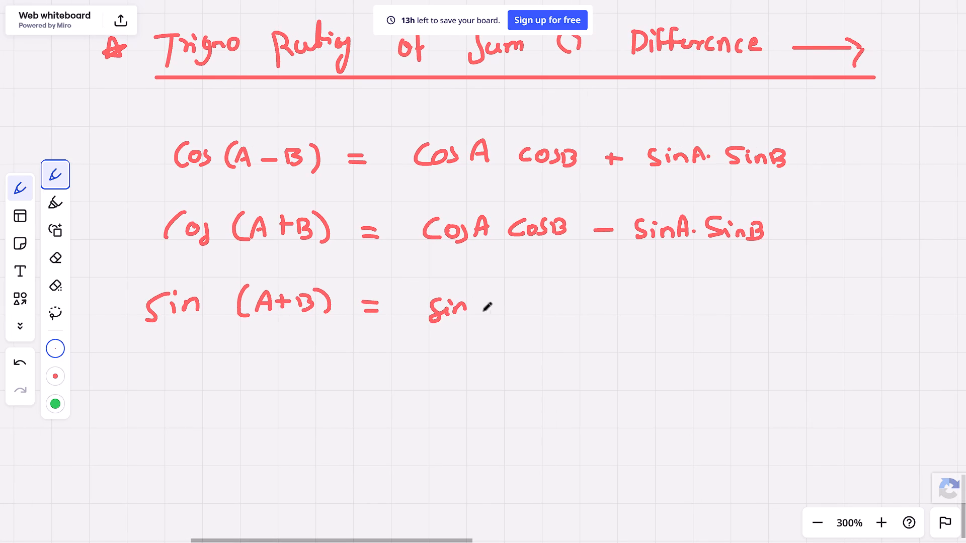
pyautogui.moveTo(476, 313); pyautogui.dragTo(489, 315)
pyautogui.moveTo(476, 308); pyautogui.dragTo(492, 308)
pyautogui.moveTo(522, 298); pyautogui.dragTo(524, 310)
pyautogui.moveTo(530, 300); pyautogui.dragTo(535, 301)
pyautogui.moveTo(548, 298); pyautogui.dragTo(546, 310)
pyautogui.moveTo(558, 301); pyautogui.dragTo(560, 309)
pyautogui.moveTo(561, 298); pyautogui.dragTo(562, 313)
# Complete the Sin (A+B) formula by handwriting "+ cosA sinB" on the same line.
pyautogui.moveTo(603, 302); pyautogui.dragTo(618, 304)
pyautogui.moveTo(607, 298); pyautogui.dragTo(610, 311)
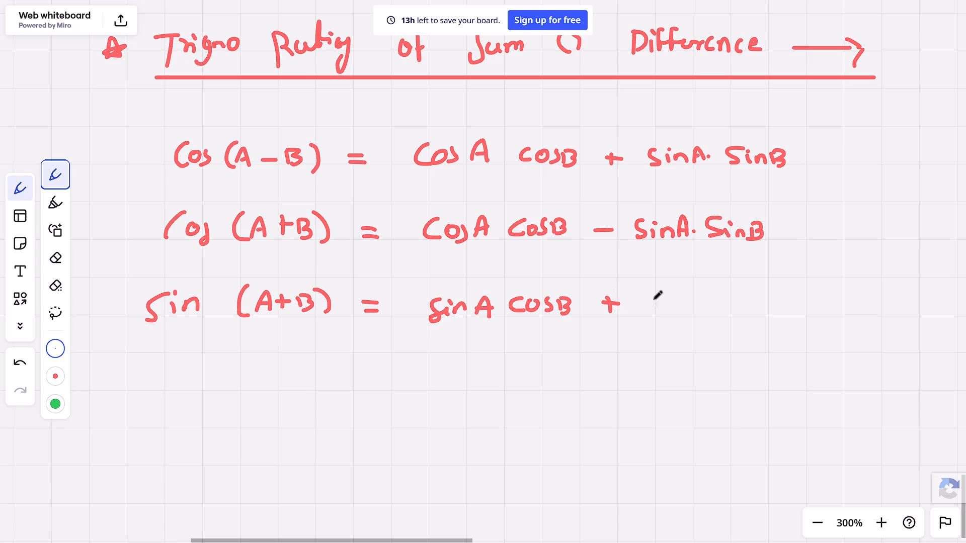
pyautogui.moveTo(654, 296); pyautogui.dragTo(654, 310)
pyautogui.click(664, 303)
pyautogui.moveTo(678, 301); pyautogui.dragTo(674, 313)
pyautogui.moveTo(687, 312); pyautogui.dragTo(701, 307)
pyautogui.moveTo(692, 304); pyautogui.dragTo(698, 304)
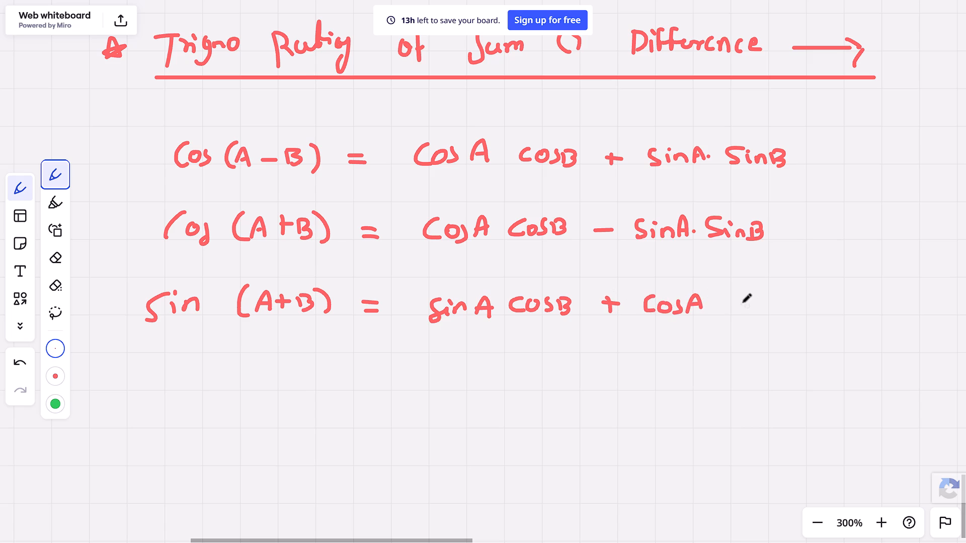
pyautogui.moveTo(740, 299); pyautogui.dragTo(734, 309)
pyautogui.moveTo(749, 305); pyautogui.dragTo(751, 311)
pyautogui.click(750, 298)
pyautogui.moveTo(757, 307); pyautogui.dragTo(771, 309)
pyautogui.moveTo(779, 300); pyautogui.dragTo(780, 310)
pyautogui.moveTo(782, 298); pyautogui.dragTo(776, 315)
# Handwrite "Sin (A−B) =" on a new line beneath the Sin (A+B) formula.
pyautogui.moveTo(621, 326); pyautogui.dragTo(709, 268, button='middle')
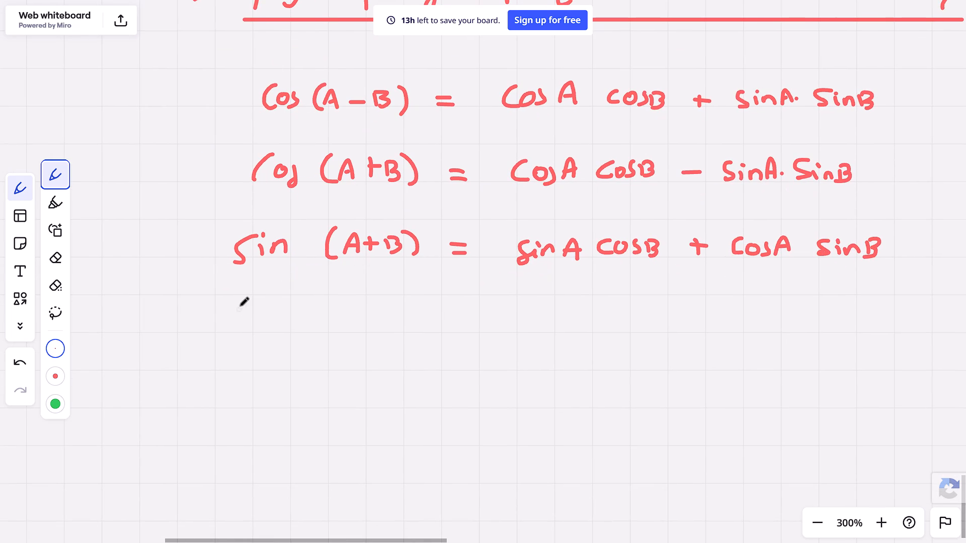
pyautogui.moveTo(236, 306); pyautogui.dragTo(248, 327)
pyautogui.click(251, 312)
pyautogui.moveTo(255, 322); pyautogui.dragTo(269, 324)
pyautogui.moveTo(315, 302); pyautogui.dragTo(320, 329)
pyautogui.moveTo(321, 327); pyautogui.dragTo(336, 322)
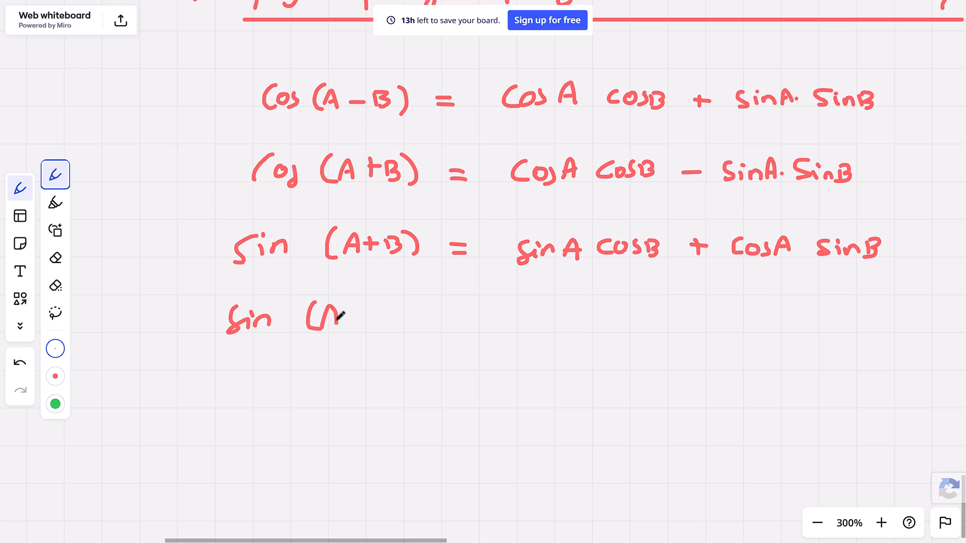
pyautogui.moveTo(325, 319); pyautogui.dragTo(334, 319)
pyautogui.moveTo(344, 317); pyautogui.dragTo(357, 318)
pyautogui.moveTo(362, 315); pyautogui.dragTo(365, 326)
pyautogui.moveTo(366, 311); pyautogui.dragTo(367, 328)
pyautogui.moveTo(375, 300); pyautogui.dragTo(389, 327)
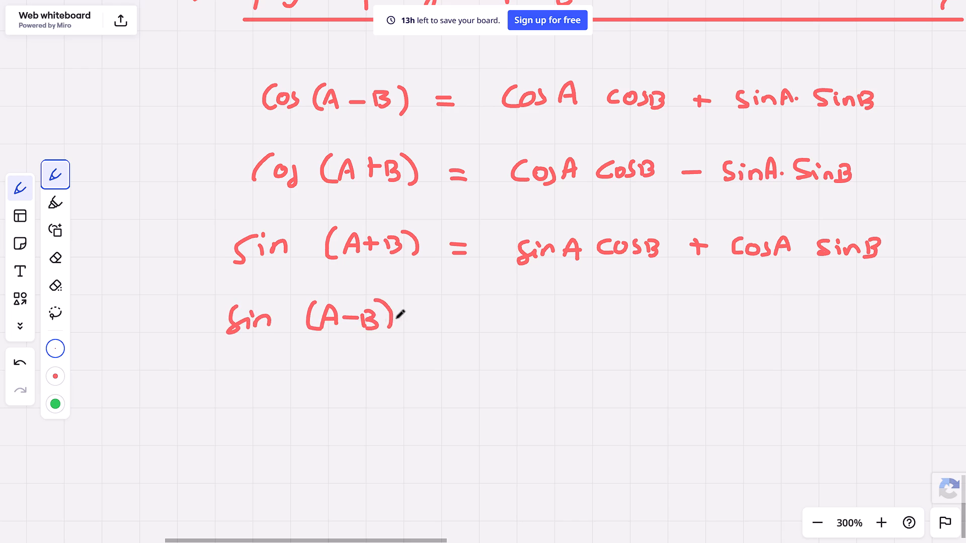
pyautogui.moveTo(438, 315); pyautogui.dragTo(449, 317)
pyautogui.moveTo(439, 322); pyautogui.dragTo(449, 322)
# Write "sinA · cosB" after the equals sign of the Sin (A−B) formula.
pyautogui.moveTo(525, 315); pyautogui.dragTo(523, 330)
pyautogui.moveTo(539, 322); pyautogui.dragTo(539, 329)
pyautogui.click(538, 316)
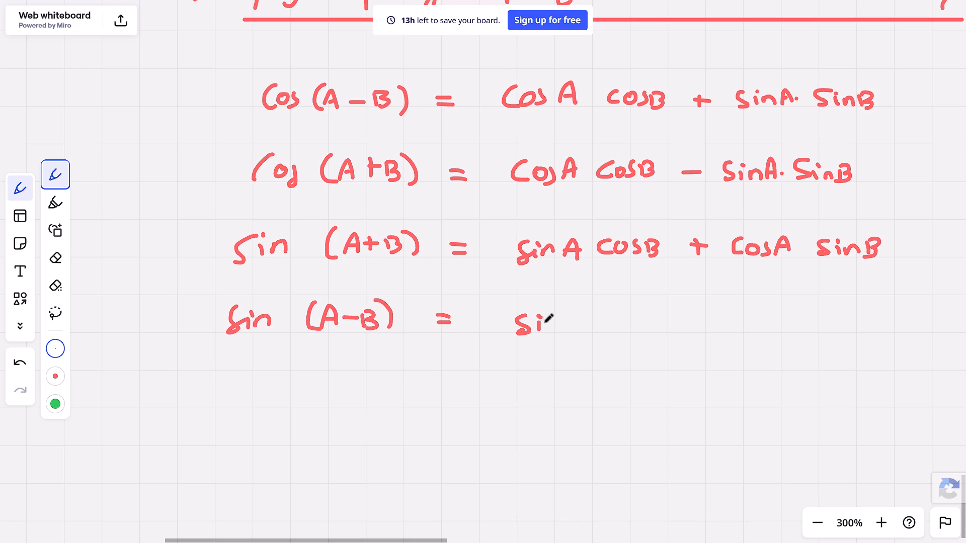
pyautogui.moveTo(548, 323); pyautogui.dragTo(558, 327)
pyautogui.moveTo(564, 327); pyautogui.dragTo(576, 324)
pyautogui.moveTo(569, 321); pyautogui.dragTo(574, 321)
pyautogui.click(590, 326)
pyautogui.moveTo(617, 316); pyautogui.dragTo(619, 329)
pyautogui.click(626, 320)
pyautogui.moveTo(640, 317); pyautogui.dragTo(640, 330)
pyautogui.moveTo(652, 317); pyautogui.dragTo(656, 325)
pyautogui.moveTo(657, 315); pyautogui.dragTo(657, 329)
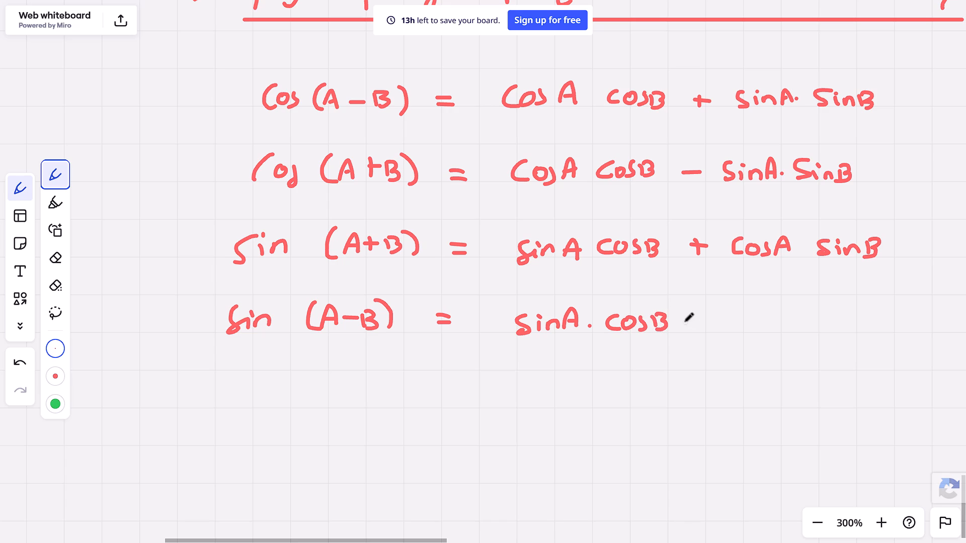
# Complete the Sin (A−B) formula by handwriting "− cosA · sinB" on the same line.
pyautogui.moveTo(685, 322); pyautogui.dragTo(695, 323)
pyautogui.moveTo(619, 320); pyautogui.dragTo(531, 321, button='middle')
pyautogui.moveTo(641, 314); pyautogui.dragTo(643, 328)
pyautogui.click(651, 317)
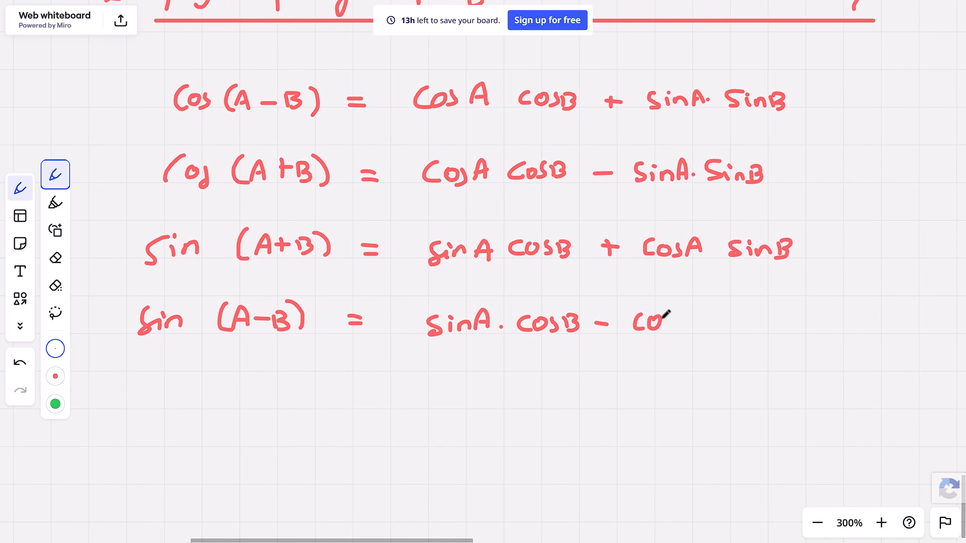
pyautogui.moveTo(667, 315); pyautogui.dragTo(662, 330)
pyautogui.moveTo(679, 328); pyautogui.dragTo(695, 331)
pyautogui.moveTo(678, 325); pyautogui.dragTo(693, 325)
pyautogui.click(705, 328)
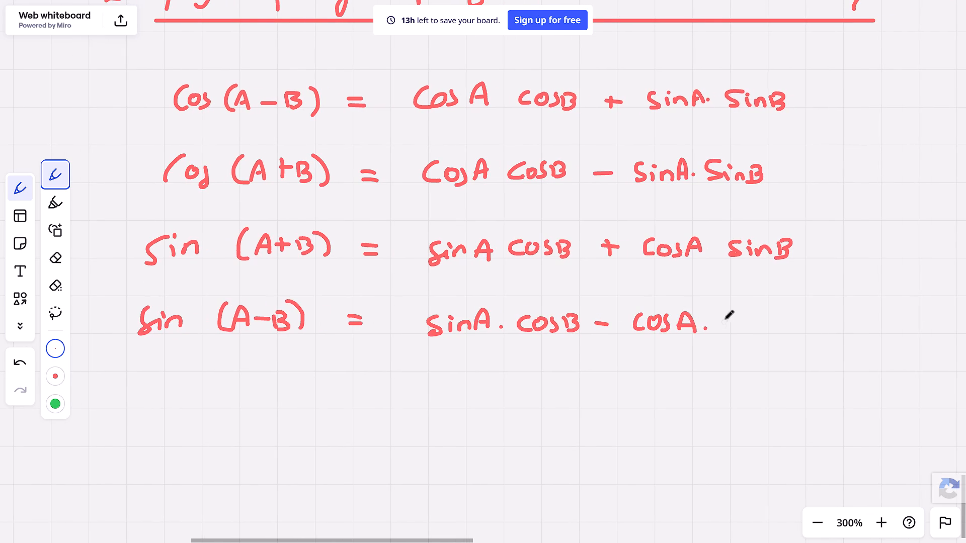
pyautogui.moveTo(728, 316); pyautogui.dragTo(720, 331)
pyautogui.moveTo(732, 324); pyautogui.dragTo(734, 330)
pyautogui.click(734, 315)
pyautogui.moveTo(743, 322); pyautogui.dragTo(751, 329)
pyautogui.moveTo(757, 321); pyautogui.dragTo(759, 331)
pyautogui.moveTo(760, 316); pyautogui.dragTo(760, 332)
pyautogui.moveTo(466, 337); pyautogui.dragTo(614, 285, button='middle')
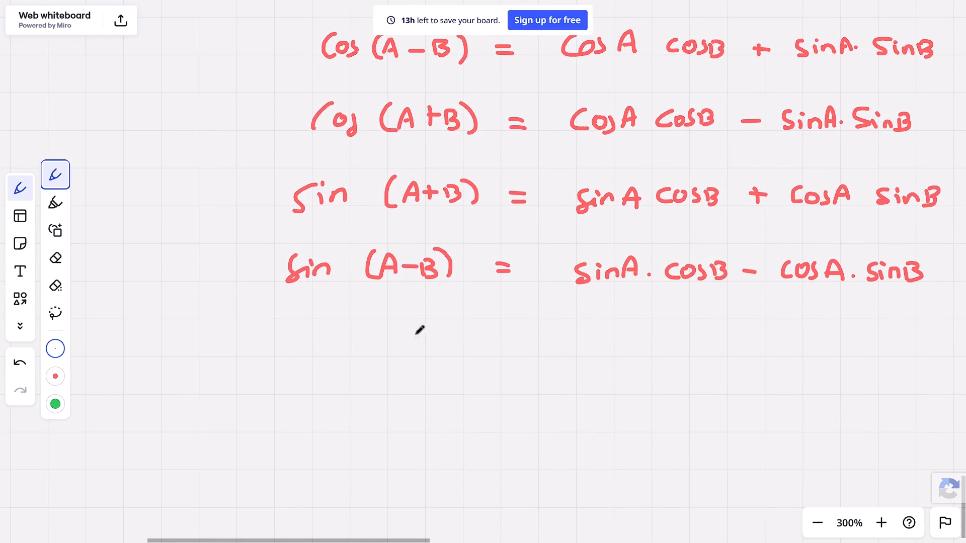
# Handwrite "tan (A−B) =" on a new line beneath the Sin (A−B) formula.
pyautogui.moveTo(294, 329); pyautogui.dragTo(298, 356)
pyautogui.moveTo(286, 344); pyautogui.dragTo(297, 344)
pyautogui.moveTo(313, 344); pyautogui.dragTo(324, 355)
pyautogui.moveTo(330, 345); pyautogui.dragTo(345, 350)
pyautogui.moveTo(374, 330); pyautogui.dragTo(376, 358)
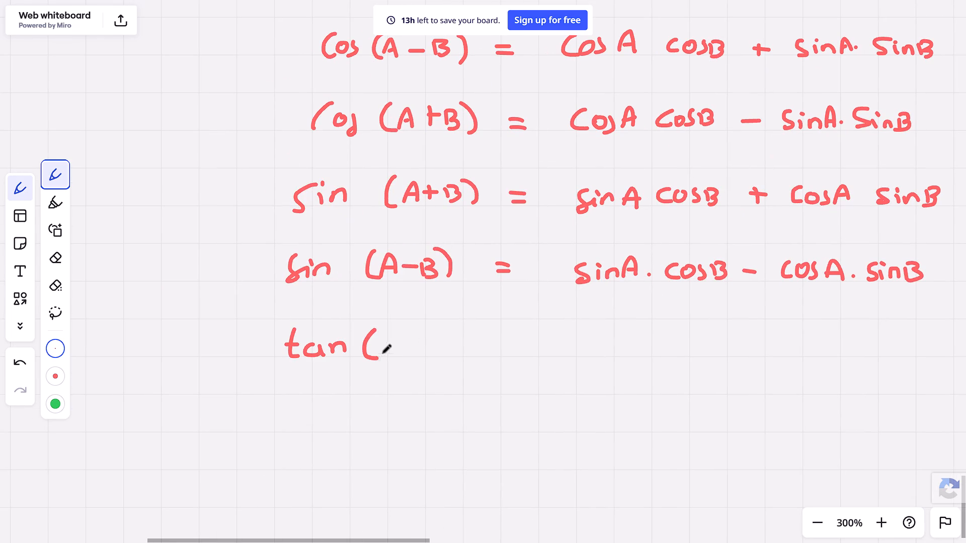
pyautogui.moveTo(383, 352); pyautogui.dragTo(397, 352)
pyautogui.moveTo(385, 346); pyautogui.dragTo(397, 344)
pyautogui.moveTo(404, 344); pyautogui.dragTo(413, 344)
pyautogui.moveTo(419, 340); pyautogui.dragTo(421, 350)
pyautogui.moveTo(423, 336); pyautogui.dragTo(424, 352)
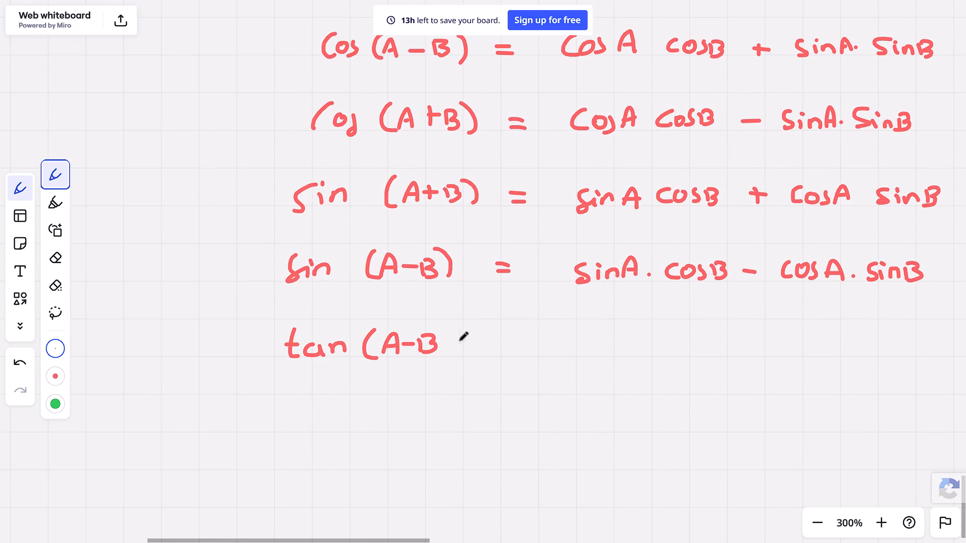
pyautogui.moveTo(445, 330); pyautogui.dragTo(447, 353)
pyautogui.moveTo(479, 338); pyautogui.dragTo(494, 337)
pyautogui.moveTo(482, 347); pyautogui.dragTo(494, 347)
# Write "tanA − tanB" after the equals sign of the tan (A−B) formula as the numerator.
pyautogui.moveTo(449, 348); pyautogui.dragTo(347, 348, button='middle')
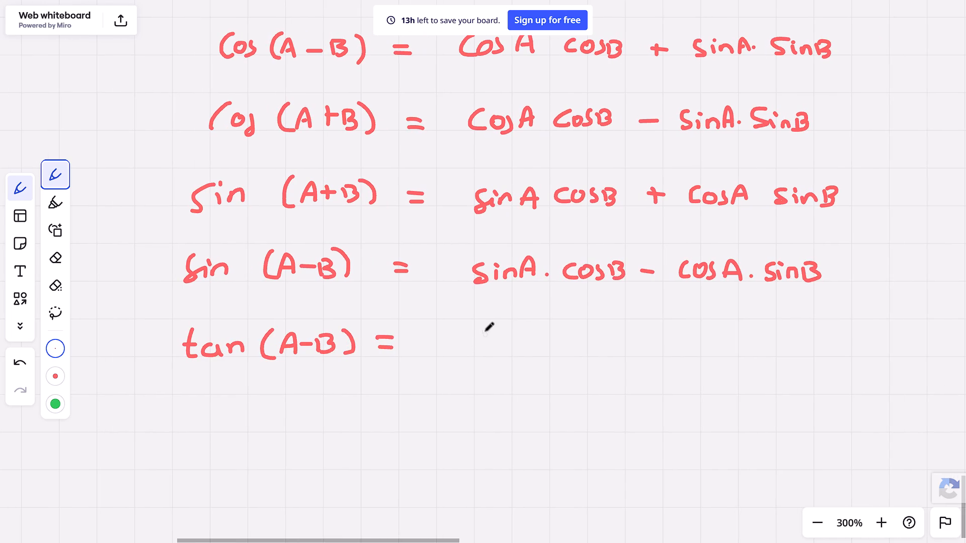
pyautogui.moveTo(485, 331); pyautogui.dragTo(491, 353)
pyautogui.moveTo(475, 346); pyautogui.dragTo(492, 346)
pyautogui.moveTo(506, 342); pyautogui.dragTo(509, 351)
pyautogui.click(513, 345)
pyautogui.moveTo(513, 347); pyautogui.dragTo(526, 353)
pyautogui.moveTo(535, 353); pyautogui.dragTo(547, 352)
pyautogui.moveTo(535, 347); pyautogui.dragTo(546, 347)
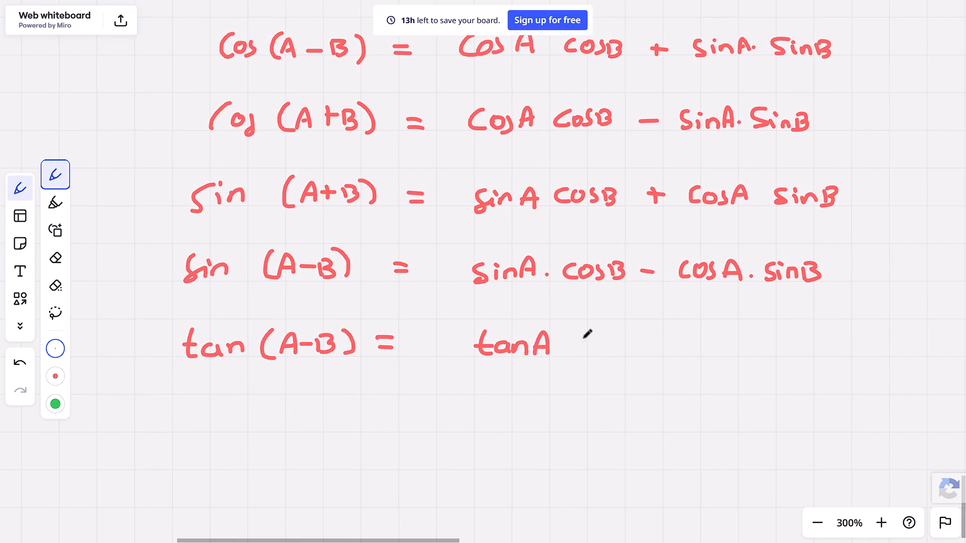
pyautogui.moveTo(571, 347); pyautogui.dragTo(591, 348)
pyautogui.moveTo(624, 325); pyautogui.dragTo(631, 350)
pyautogui.moveTo(616, 342); pyautogui.dragTo(630, 342)
pyautogui.moveTo(642, 342); pyautogui.dragTo(649, 349)
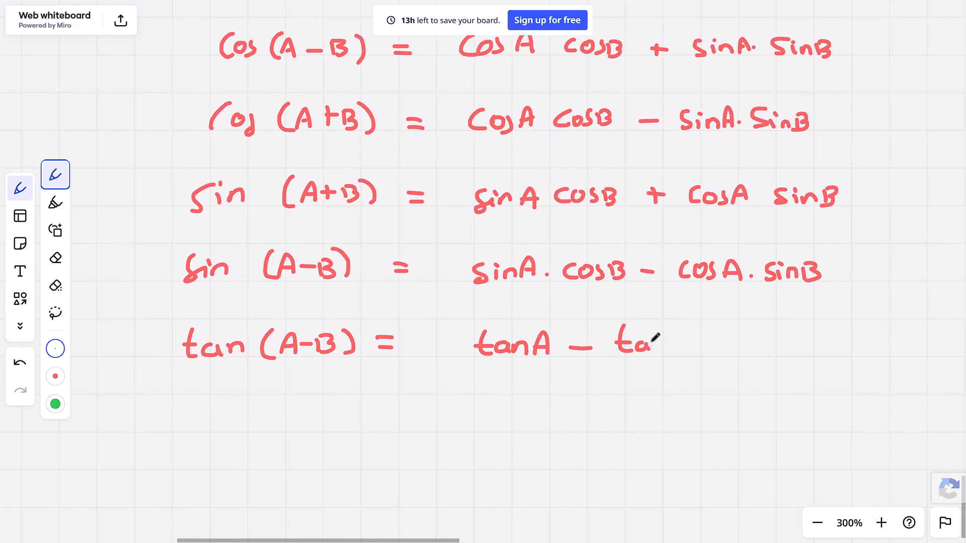
pyautogui.moveTo(653, 340); pyautogui.dragTo(666, 347)
pyautogui.moveTo(676, 336); pyautogui.dragTo(677, 347)
pyautogui.moveTo(679, 333); pyautogui.dragTo(676, 349)
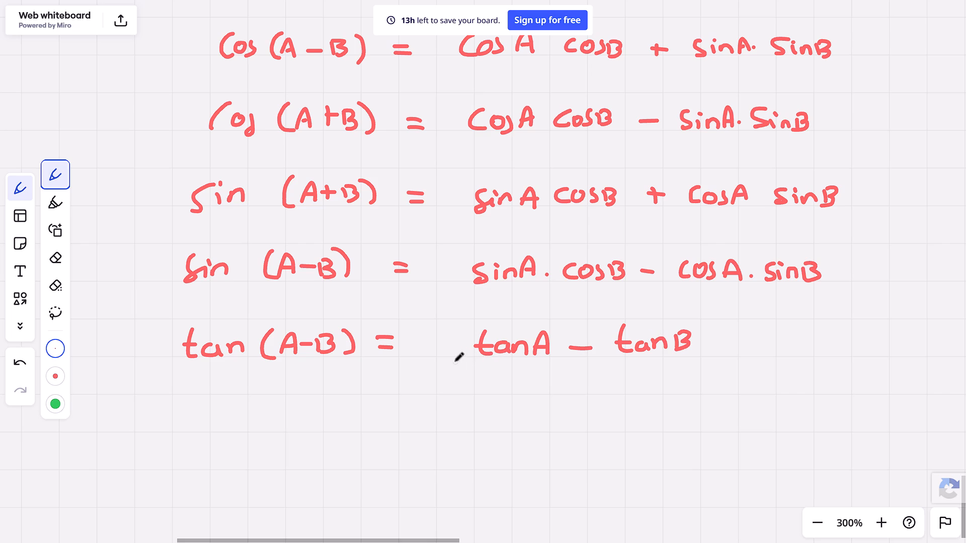
# Draw a fraction bar under "tanA − tanB" and begin the denominator with "1 + tan A".
pyautogui.keyDown('shift'); pyautogui.moveTo(455, 361); pyautogui.dragTo(694, 366); pyautogui.keyUp('shift')
pyautogui.moveTo(464, 377); pyautogui.dragTo(469, 399)
pyautogui.moveTo(481, 379); pyautogui.dragTo(486, 396)
pyautogui.moveTo(480, 386); pyautogui.dragTo(498, 384)
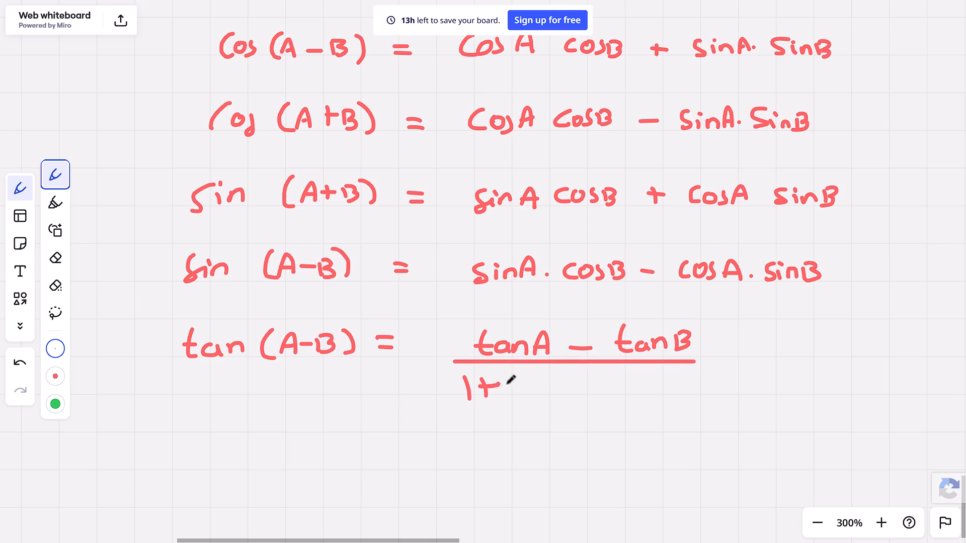
pyautogui.moveTo(530, 374); pyautogui.dragTo(538, 394)
pyautogui.moveTo(523, 386); pyautogui.dragTo(539, 388)
pyautogui.moveTo(549, 387); pyautogui.dragTo(557, 392)
pyautogui.moveTo(565, 387); pyautogui.dragTo(576, 389)
pyautogui.moveTo(594, 390); pyautogui.dragTo(606, 391)
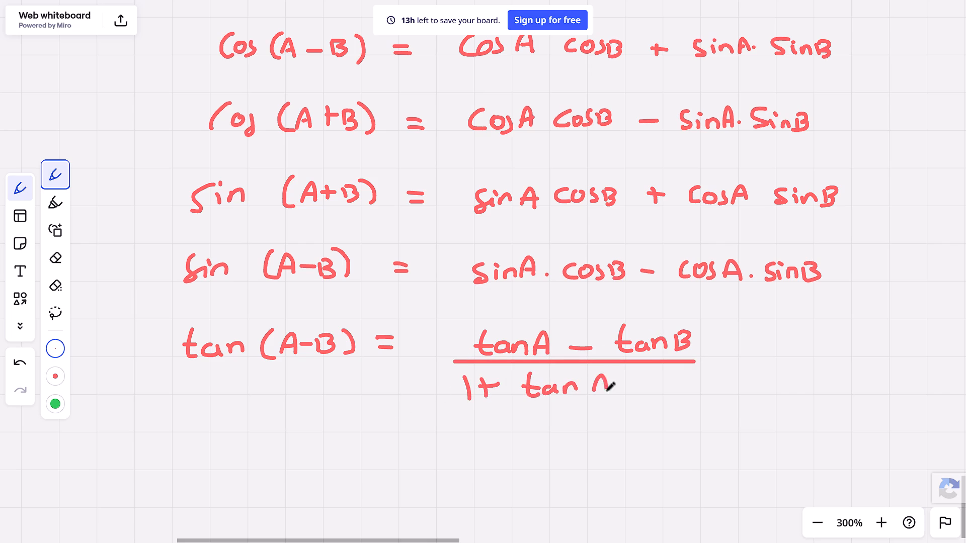
pyautogui.moveTo(606, 391); pyautogui.dragTo(606, 391)
pyautogui.moveTo(594, 386); pyautogui.dragTo(606, 385)
# Complete the denominator of the tan (A−B) formula by handwriting "· tanB".
pyautogui.click(617, 386)
pyautogui.moveTo(644, 367); pyautogui.dragTo(647, 391)
pyautogui.moveTo(636, 383); pyautogui.dragTo(647, 383)
pyautogui.moveTo(660, 382); pyautogui.dragTo(665, 389)
pyautogui.moveTo(669, 384); pyautogui.dragTo(678, 386)
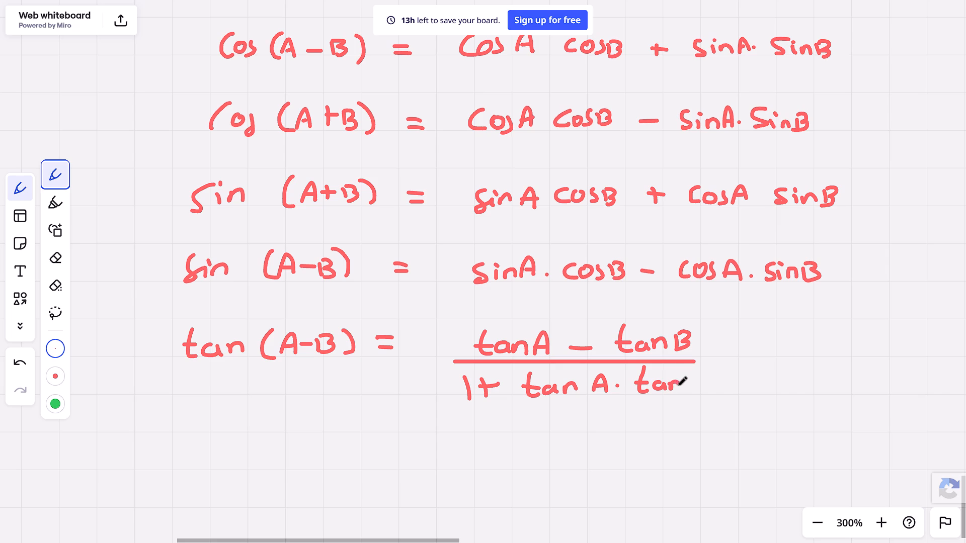
pyautogui.moveTo(678, 386); pyautogui.dragTo(678, 388)
pyautogui.moveTo(685, 382); pyautogui.dragTo(686, 392)
pyautogui.moveTo(688, 379); pyautogui.dragTo(686, 398)
# Handwrite "tan (A+B) =" on a new line beneath the tan (A−B) formula.
pyautogui.moveTo(660, 372); pyautogui.dragTo(741, 303, button='middle')
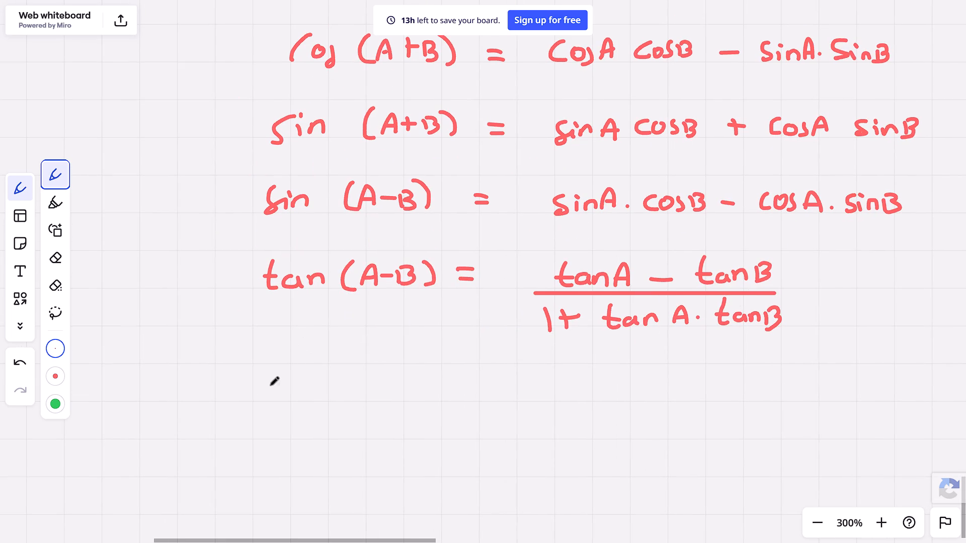
pyautogui.moveTo(261, 370); pyautogui.dragTo(265, 396)
pyautogui.moveTo(253, 386); pyautogui.dragTo(265, 384)
pyautogui.moveTo(281, 385); pyautogui.dragTo(287, 393)
pyautogui.moveTo(292, 386); pyautogui.dragTo(306, 388)
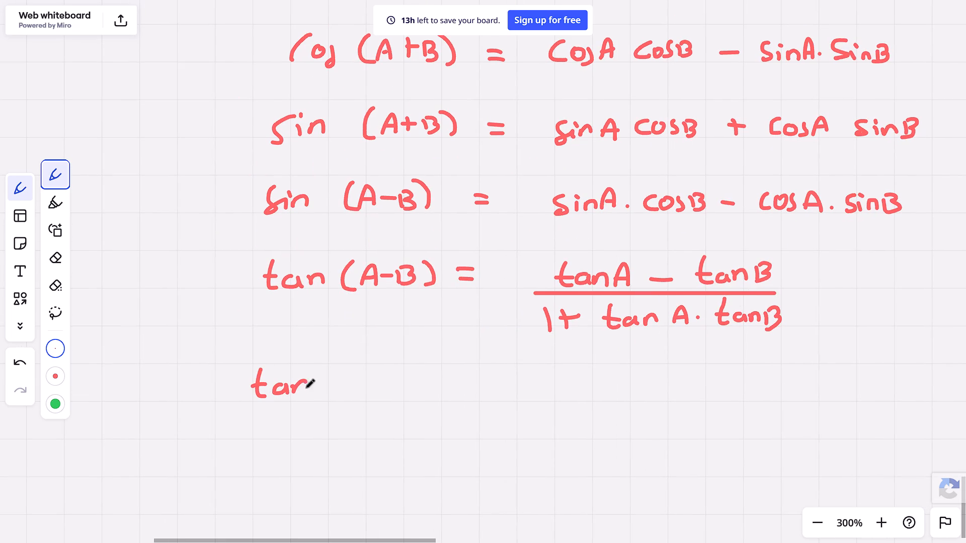
pyautogui.moveTo(306, 388); pyautogui.dragTo(303, 392)
pyautogui.moveTo(331, 372); pyautogui.dragTo(332, 400)
pyautogui.moveTo(344, 399); pyautogui.dragTo(357, 396)
pyautogui.moveTo(346, 393); pyautogui.dragTo(359, 392)
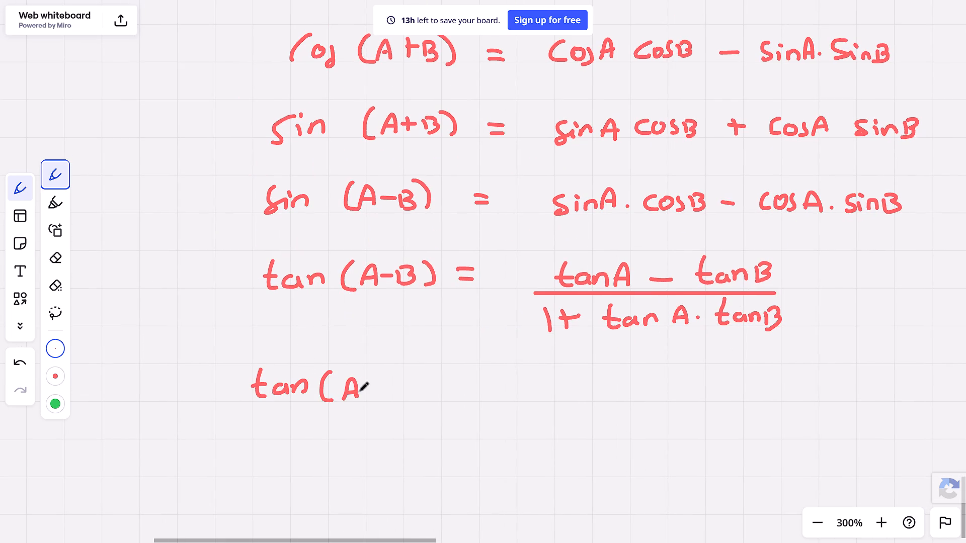
pyautogui.moveTo(366, 389); pyautogui.dragTo(380, 389)
pyautogui.moveTo(373, 380); pyautogui.dragTo(373, 395)
pyautogui.moveTo(391, 384); pyautogui.dragTo(392, 394)
pyautogui.moveTo(392, 383); pyautogui.dragTo(392, 397)
pyautogui.moveTo(409, 374); pyautogui.dragTo(418, 395)
pyautogui.moveTo(459, 382); pyautogui.dragTo(467, 382)
pyautogui.moveTo(456, 389); pyautogui.dragTo(465, 390)
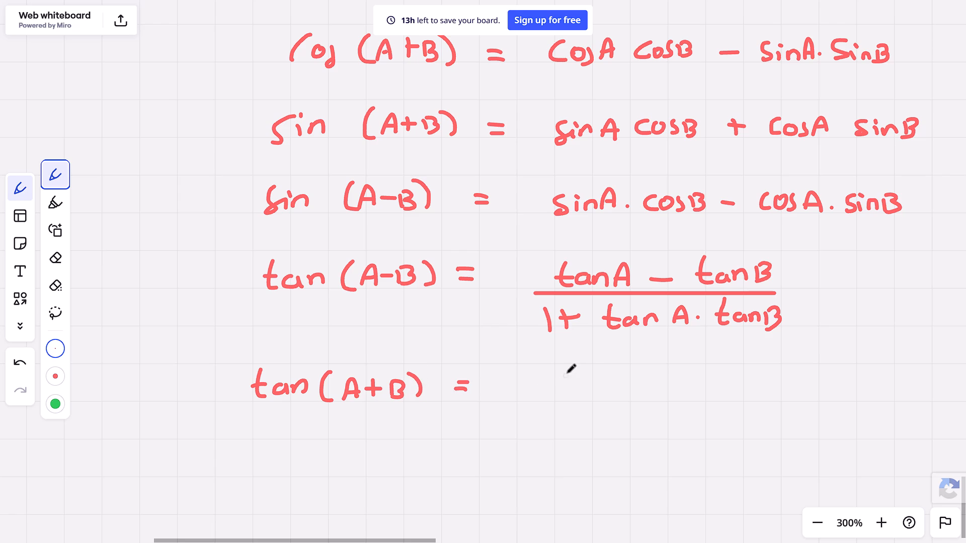
# Write "tanA + tanB" after the equals sign of the tan (A+B) formula as the numerator.
pyautogui.moveTo(567, 373); pyautogui.dragTo(572, 394)
pyautogui.moveTo(552, 385); pyautogui.dragTo(574, 387)
pyautogui.moveTo(587, 387); pyautogui.dragTo(593, 395)
pyautogui.moveTo(597, 386); pyautogui.dragTo(613, 395)
pyautogui.moveTo(619, 396); pyautogui.dragTo(628, 377)
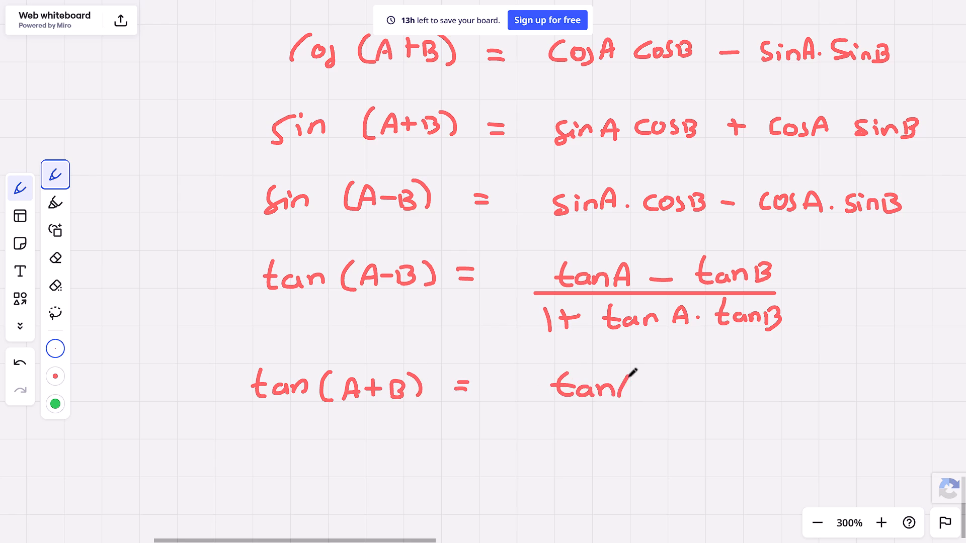
pyautogui.moveTo(628, 377); pyautogui.dragTo(633, 395)
pyautogui.moveTo(621, 388); pyautogui.dragTo(630, 387)
pyautogui.moveTo(683, 377); pyautogui.dragTo(684, 394)
pyautogui.moveTo(677, 388); pyautogui.dragTo(693, 387)
pyautogui.moveTo(735, 377); pyautogui.dragTo(736, 398)
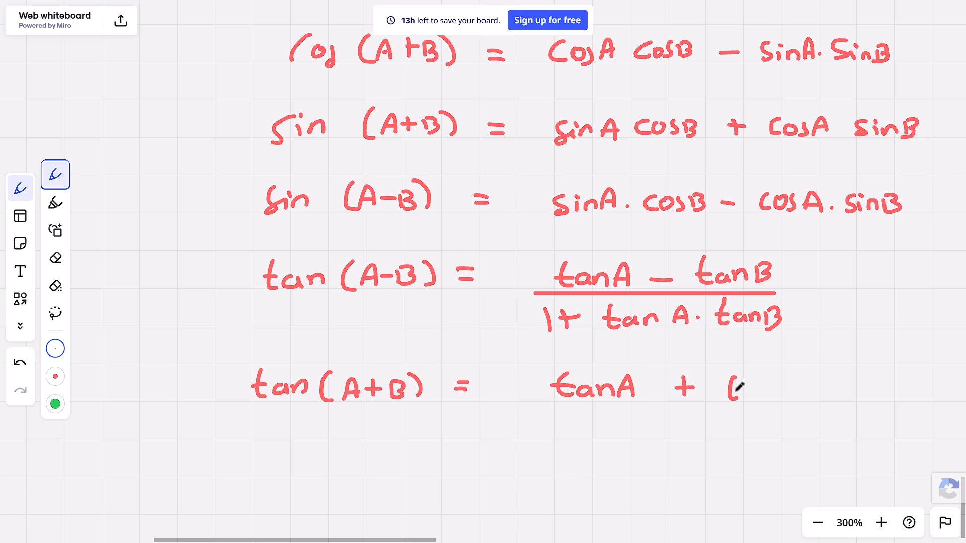
pyautogui.moveTo(727, 389); pyautogui.dragTo(739, 389)
pyautogui.moveTo(752, 389); pyautogui.dragTo(757, 397)
pyautogui.moveTo(764, 388); pyautogui.dragTo(773, 399)
pyautogui.moveTo(778, 385); pyautogui.dragTo(780, 396)
pyautogui.moveTo(780, 386); pyautogui.dragTo(779, 400)
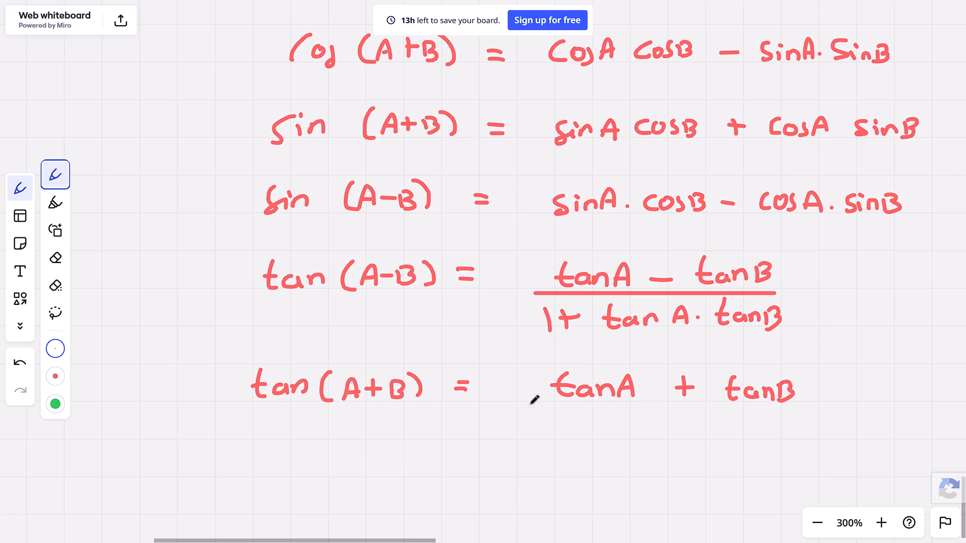
# Draw a fraction bar under "tanA + tanB" and begin the denominator with "1 − tanA".
pyautogui.keyDown('shift'); pyautogui.moveTo(528, 404); pyautogui.dragTo(801, 399); pyautogui.keyUp('shift')
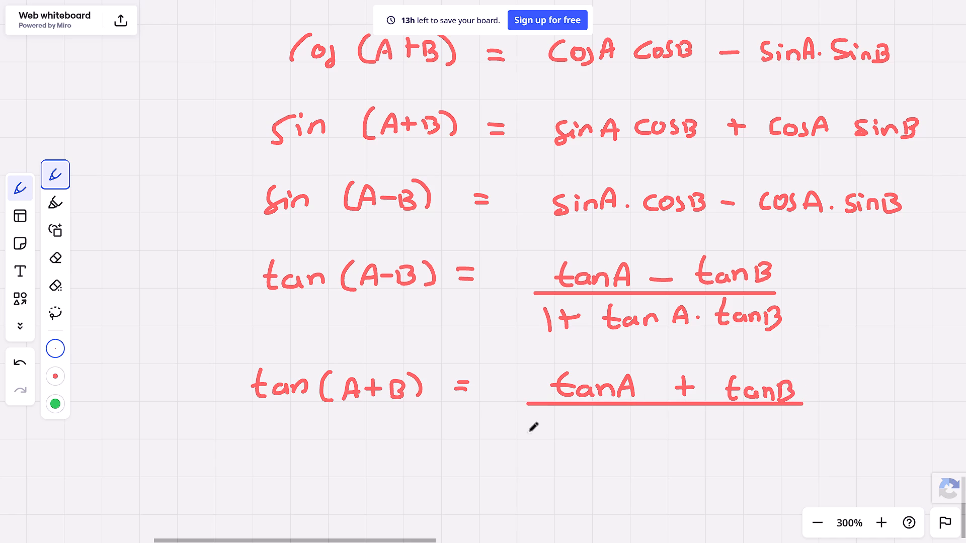
pyautogui.moveTo(555, 419); pyautogui.dragTo(556, 432)
pyautogui.moveTo(567, 428); pyautogui.dragTo(575, 427)
pyautogui.moveTo(610, 416); pyautogui.dragTo(608, 435)
pyautogui.moveTo(608, 435); pyautogui.dragTo(613, 435)
pyautogui.moveTo(598, 427); pyautogui.dragTo(614, 427)
pyautogui.moveTo(621, 425); pyautogui.dragTo(629, 432)
pyautogui.moveTo(634, 427); pyautogui.dragTo(647, 431)
pyautogui.moveTo(655, 432); pyautogui.dragTo(671, 431)
pyautogui.moveTo(659, 427); pyautogui.dragTo(673, 427)
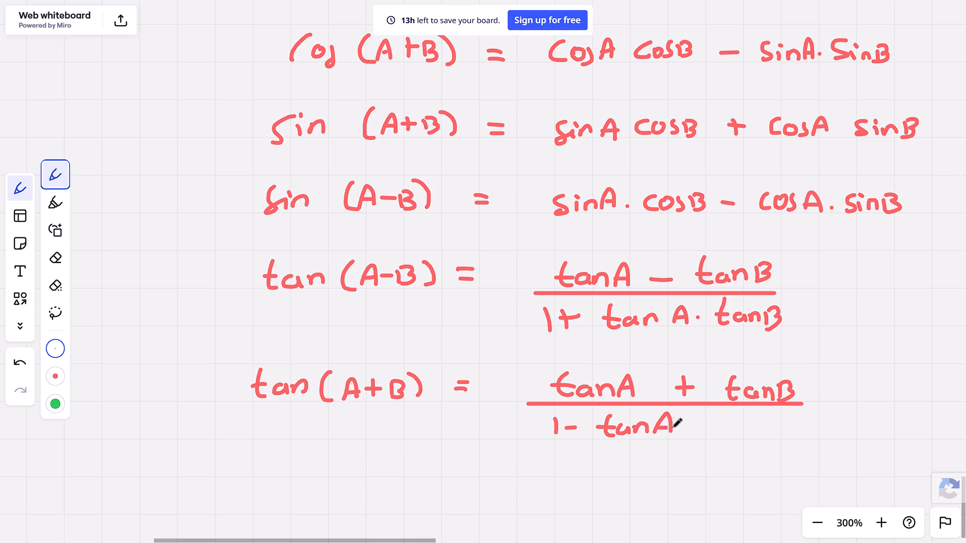
pyautogui.moveTo(673, 427); pyautogui.dragTo(668, 427)
# Complete the denominator of the tan (A+B) formula by handwriting "· tanB".
pyautogui.click(681, 428)
pyautogui.moveTo(705, 415); pyautogui.dragTo(709, 438)
pyautogui.moveTo(693, 425); pyautogui.dragTo(710, 425)
pyautogui.moveTo(722, 424); pyautogui.dragTo(730, 434)
pyautogui.moveTo(736, 425); pyautogui.dragTo(747, 431)
pyautogui.moveTo(752, 423); pyautogui.dragTo(753, 433)
pyautogui.moveTo(755, 420); pyautogui.dragTo(753, 436)
pyautogui.moveTo(648, 443); pyautogui.dragTo(707, 359, button='middle')
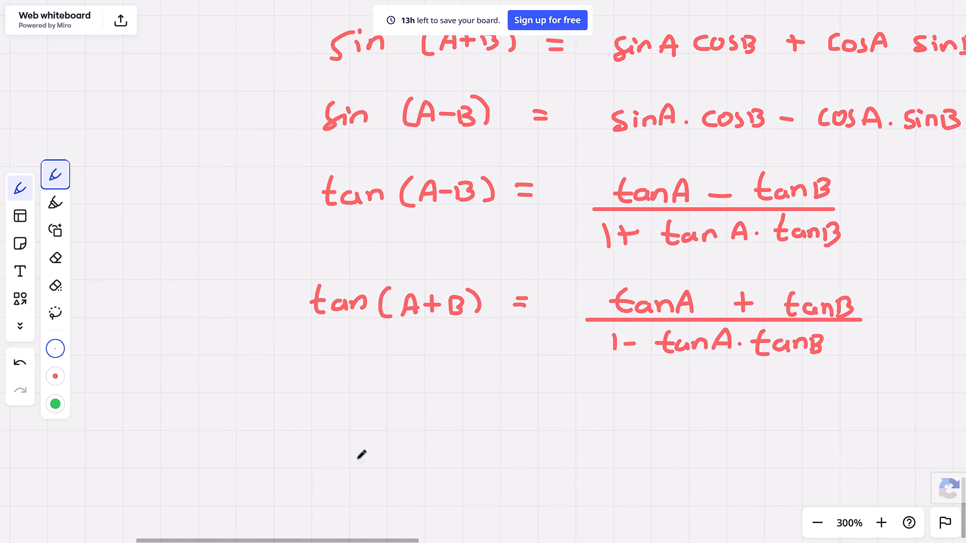
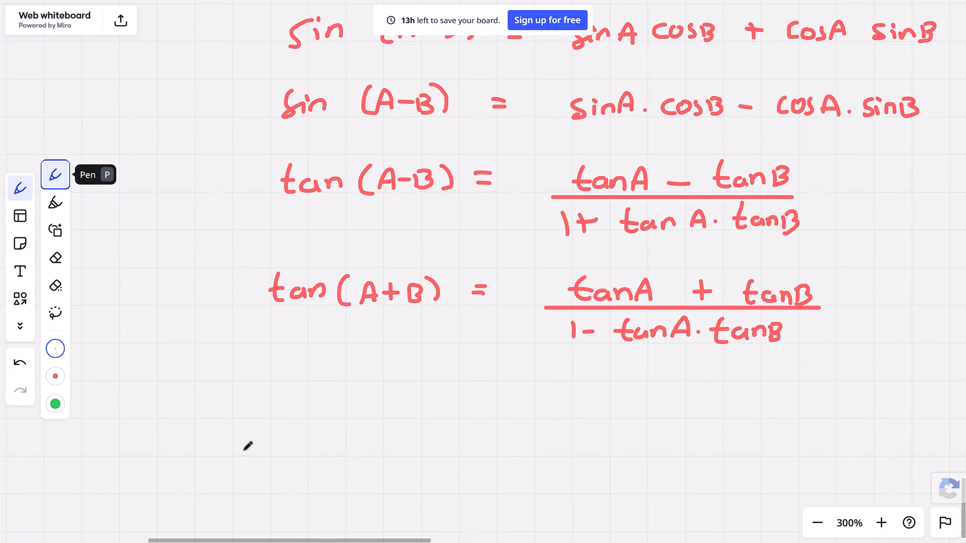
# Handwrite "tan (A+B+C) =" on a new line beneath the tan (A+B) formula.
pyautogui.moveTo(276, 392); pyautogui.dragTo(277, 419)
pyautogui.moveTo(259, 410); pyautogui.dragTo(278, 409)
pyautogui.moveTo(288, 407); pyautogui.dragTo(293, 415)
pyautogui.moveTo(299, 407); pyautogui.dragTo(309, 415)
pyautogui.moveTo(336, 381); pyautogui.dragTo(332, 417)
pyautogui.moveTo(339, 414); pyautogui.dragTo(353, 412)
pyautogui.moveTo(346, 405); pyautogui.dragTo(351, 404)
pyautogui.moveTo(369, 395); pyautogui.dragTo(369, 411)
pyautogui.moveTo(363, 401); pyautogui.dragTo(375, 401)
pyautogui.moveTo(385, 399); pyautogui.dragTo(386, 408)
pyautogui.moveTo(386, 397); pyautogui.dragTo(386, 411)
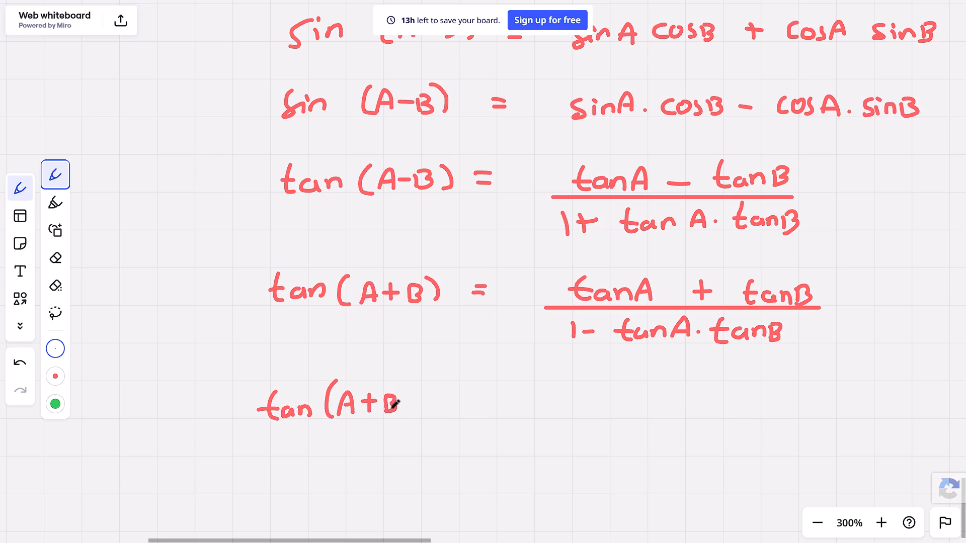
pyautogui.moveTo(406, 393); pyautogui.dragTo(406, 410)
pyautogui.moveTo(404, 402); pyautogui.dragTo(415, 401)
pyautogui.moveTo(427, 398); pyautogui.dragTo(433, 412)
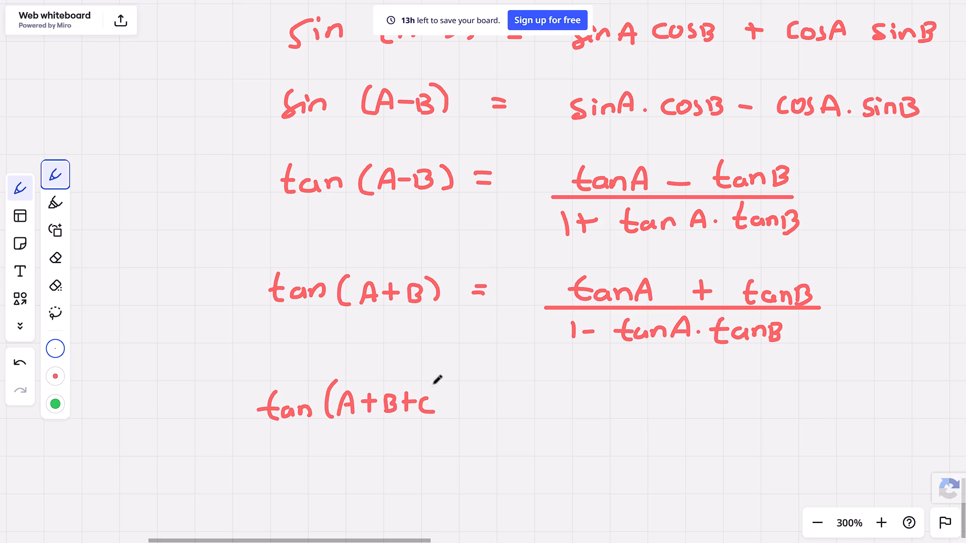
pyautogui.moveTo(436, 385); pyautogui.dragTo(439, 425)
pyautogui.moveTo(467, 402); pyautogui.dragTo(480, 402)
pyautogui.moveTo(470, 409); pyautogui.dragTo(486, 410)
# Write "tanA + tanB" after the equals sign of the tan (A+B+C) formula to start its numerator.
pyautogui.moveTo(572, 393); pyautogui.dragTo(572, 421)
pyautogui.moveTo(557, 411); pyautogui.dragTo(573, 410)
pyautogui.moveTo(580, 408); pyautogui.dragTo(588, 417)
pyautogui.moveTo(595, 410); pyautogui.dragTo(605, 416)
pyautogui.moveTo(610, 416); pyautogui.dragTo(620, 414)
pyautogui.click(611, 410)
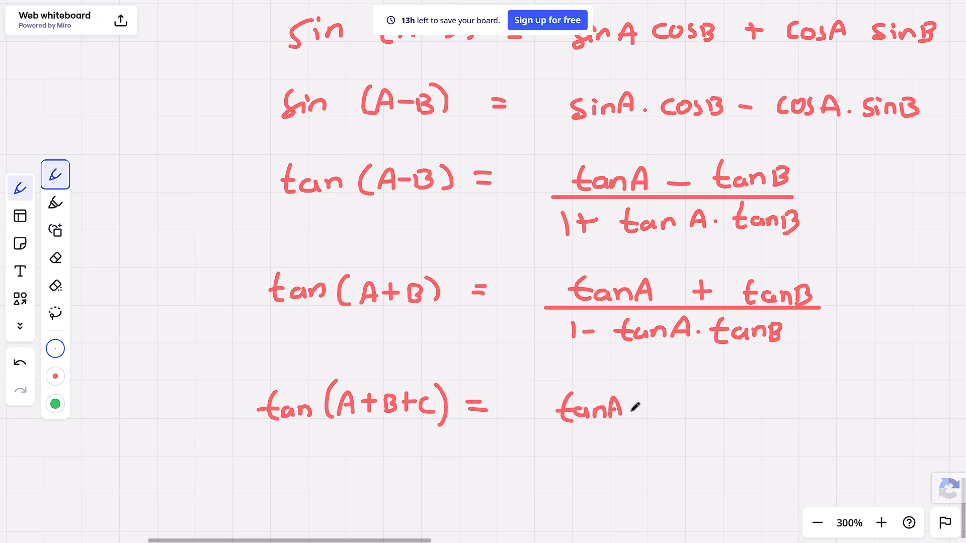
pyautogui.moveTo(635, 400); pyautogui.dragTo(635, 416)
pyautogui.moveTo(630, 408); pyautogui.dragTo(641, 407)
pyautogui.moveTo(656, 398); pyautogui.dragTo(663, 419)
pyautogui.moveTo(653, 413); pyautogui.dragTo(661, 412)
pyautogui.moveTo(671, 408); pyautogui.dragTo(666, 411)
pyautogui.moveTo(666, 411); pyautogui.dragTo(675, 414)
pyautogui.moveTo(678, 410); pyautogui.dragTo(688, 414)
pyautogui.moveTo(695, 406); pyautogui.dragTo(695, 418)
pyautogui.moveTo(696, 405); pyautogui.dragTo(697, 420)
# Continue the tan (A+B+C) numerator by handwriting "+ tanC".
pyautogui.moveTo(725, 401); pyautogui.dragTo(725, 418)
pyautogui.moveTo(720, 409); pyautogui.dragTo(732, 409)
pyautogui.moveTo(758, 396); pyautogui.dragTo(764, 415)
pyautogui.moveTo(754, 409); pyautogui.dragTo(761, 408)
pyautogui.moveTo(775, 405); pyautogui.dragTo(779, 415)
pyautogui.moveTo(784, 405); pyautogui.dragTo(786, 411)
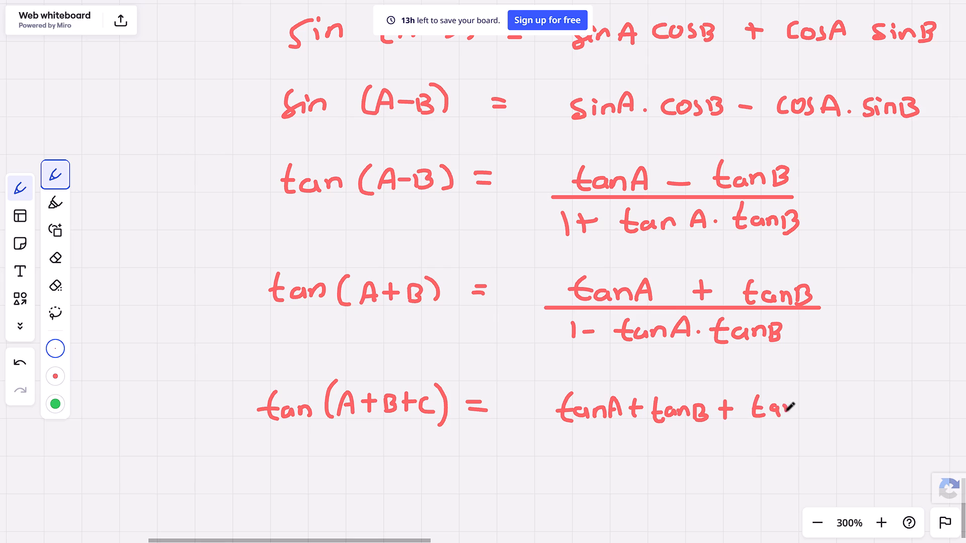
pyautogui.moveTo(786, 411); pyautogui.dragTo(795, 412)
pyautogui.moveTo(812, 400); pyautogui.dragTo(814, 411)
# Add "− tanA ·" after tanC in the numerator of the tan (A+B+C) formula.
pyautogui.moveTo(704, 400); pyautogui.dragTo(490, 353, button='middle')
pyautogui.moveTo(620, 358); pyautogui.dragTo(634, 358)
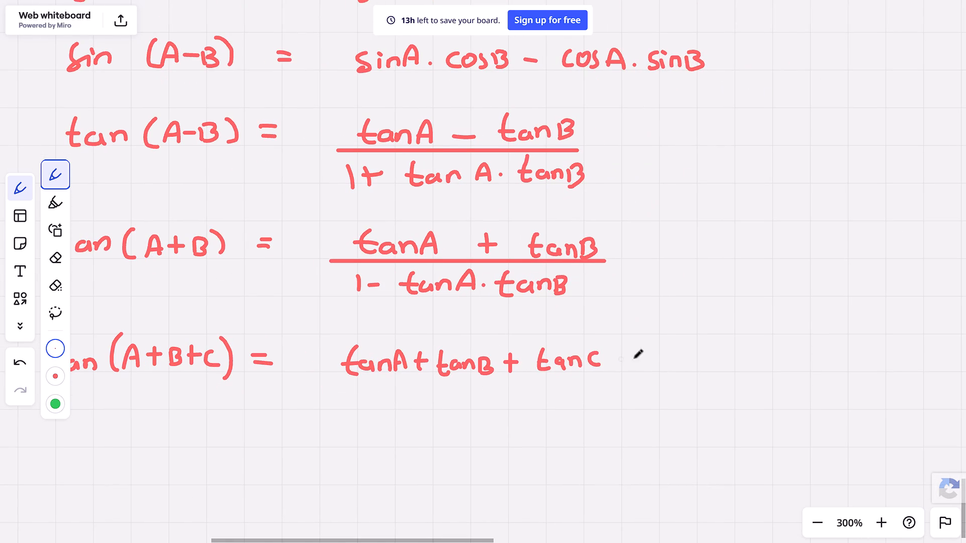
pyautogui.moveTo(634, 358); pyautogui.dragTo(645, 358)
pyautogui.moveTo(678, 350); pyautogui.dragTo(685, 370)
pyautogui.moveTo(670, 361); pyautogui.dragTo(680, 361)
pyautogui.moveTo(698, 359); pyautogui.dragTo(704, 369)
pyautogui.moveTo(710, 361); pyautogui.dragTo(718, 368)
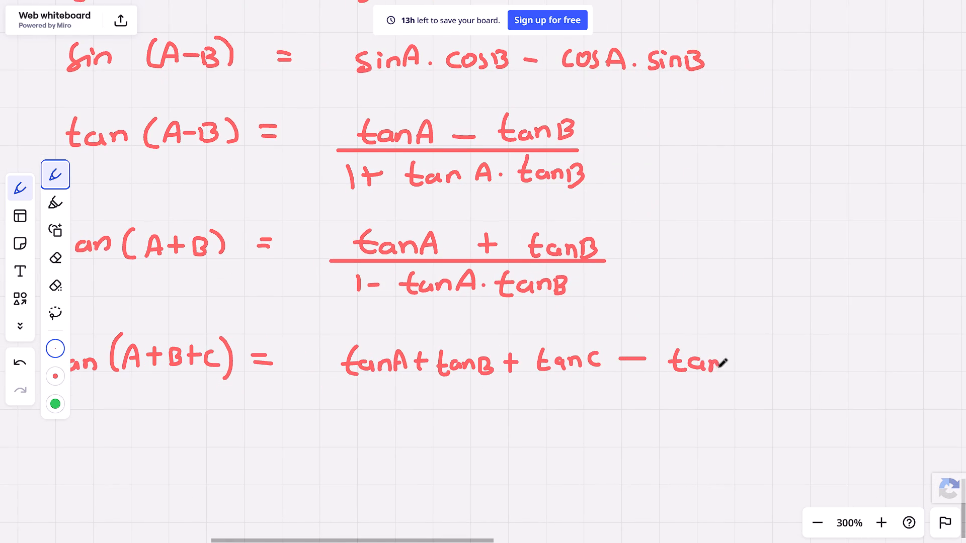
pyautogui.moveTo(718, 368); pyautogui.dragTo(719, 370)
pyautogui.moveTo(727, 370); pyautogui.dragTo(738, 367)
pyautogui.moveTo(731, 362); pyautogui.dragTo(738, 361)
pyautogui.click(743, 361)
# Complete the product term of the tan (A+B+C) numerator by handwriting "tanB · tanC".
pyautogui.moveTo(775, 345); pyautogui.dragTo(789, 363)
pyautogui.moveTo(771, 358); pyautogui.dragTo(778, 358)
pyautogui.moveTo(800, 355); pyautogui.dragTo(805, 368)
pyautogui.moveTo(812, 356); pyautogui.dragTo(821, 369)
pyautogui.moveTo(827, 357); pyautogui.dragTo(828, 367)
pyautogui.moveTo(831, 353); pyautogui.dragTo(839, 363)
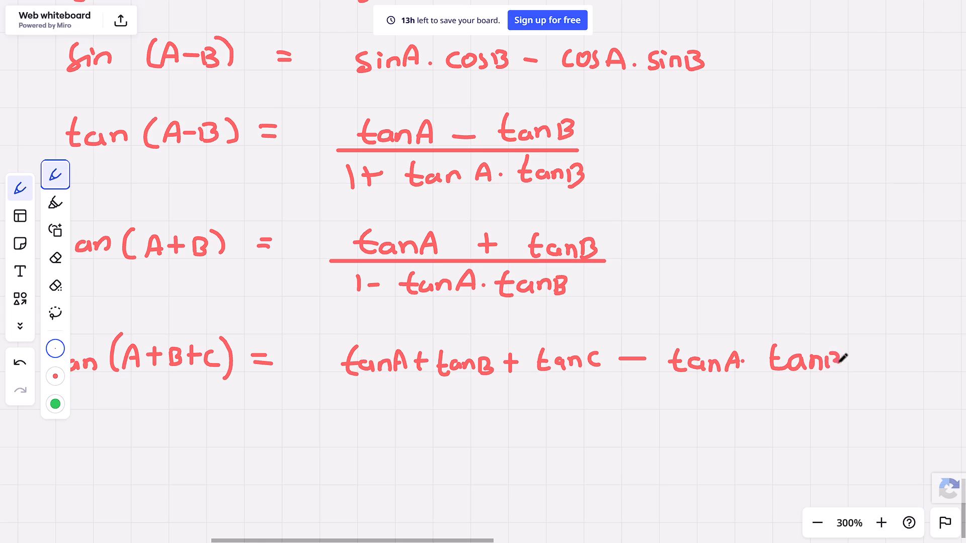
pyautogui.moveTo(839, 363); pyautogui.dragTo(827, 369)
pyautogui.click(856, 366)
pyautogui.moveTo(873, 345); pyautogui.dragTo(881, 368)
pyautogui.moveTo(870, 361); pyautogui.dragTo(875, 361)
pyautogui.moveTo(892, 359); pyautogui.dragTo(895, 366)
pyautogui.moveTo(900, 360); pyautogui.dragTo(907, 358)
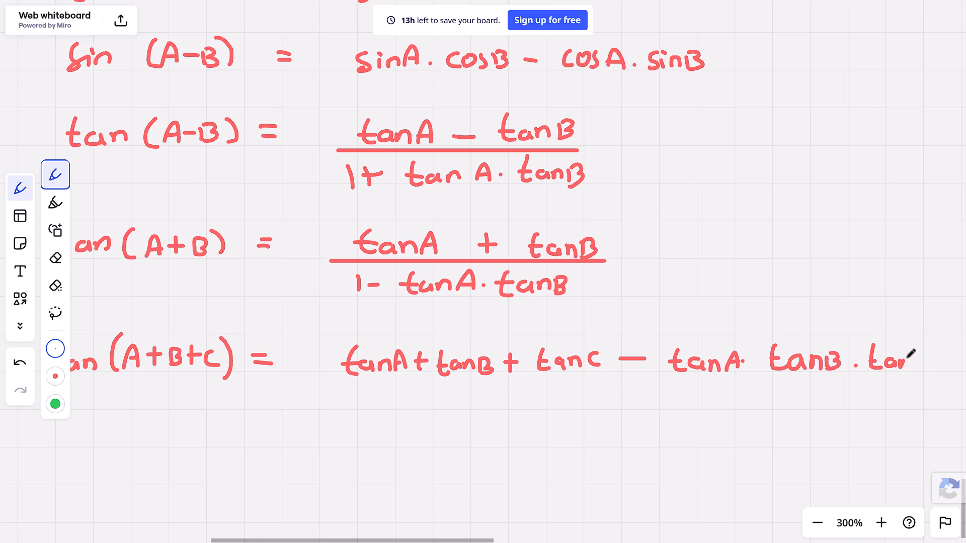
pyautogui.moveTo(907, 358); pyautogui.dragTo(910, 367)
pyautogui.moveTo(923, 354); pyautogui.dragTo(926, 364)
# Draw a fraction bar under the whole tan (A+B+C) numerator and begin the denominator with "1 −".
pyautogui.keyDown('shift'); pyautogui.moveTo(336, 375); pyautogui.dragTo(942, 380); pyautogui.keyUp('shift')
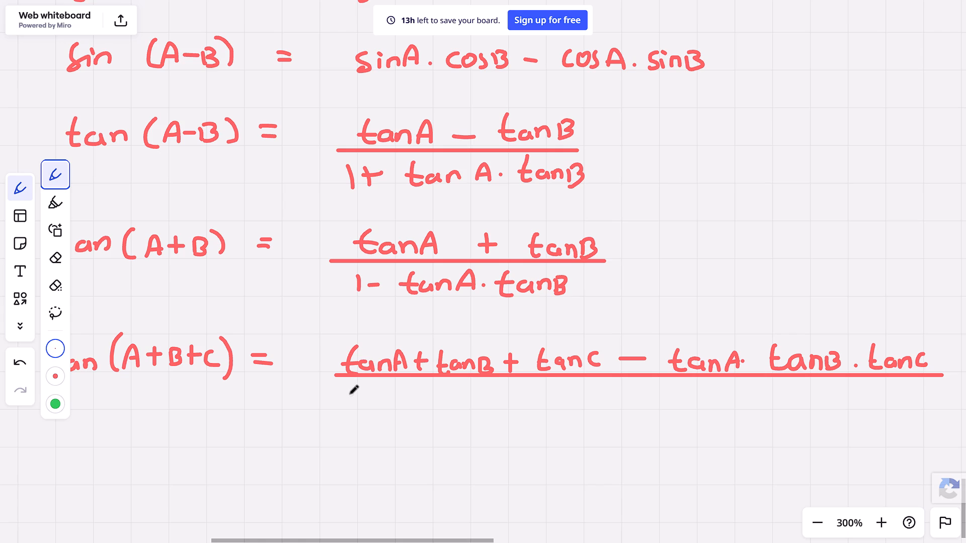
pyautogui.moveTo(355, 389); pyautogui.dragTo(353, 410)
pyautogui.moveTo(378, 399); pyautogui.dragTo(391, 397)
pyautogui.hotkey('ctrl', 'z')
pyautogui.keyDown('shift'); pyautogui.moveTo(379, 403); pyautogui.dragTo(399, 402); pyautogui.keyUp('shift')
# Write "tanA · tanB" after "1 −" in the denominator of the tan (A+B+C) formula.
pyautogui.moveTo(440, 395); pyautogui.dragTo(440, 413)
pyautogui.moveTo(428, 403); pyautogui.dragTo(436, 403)
pyautogui.moveTo(451, 402); pyautogui.dragTo(449, 407)
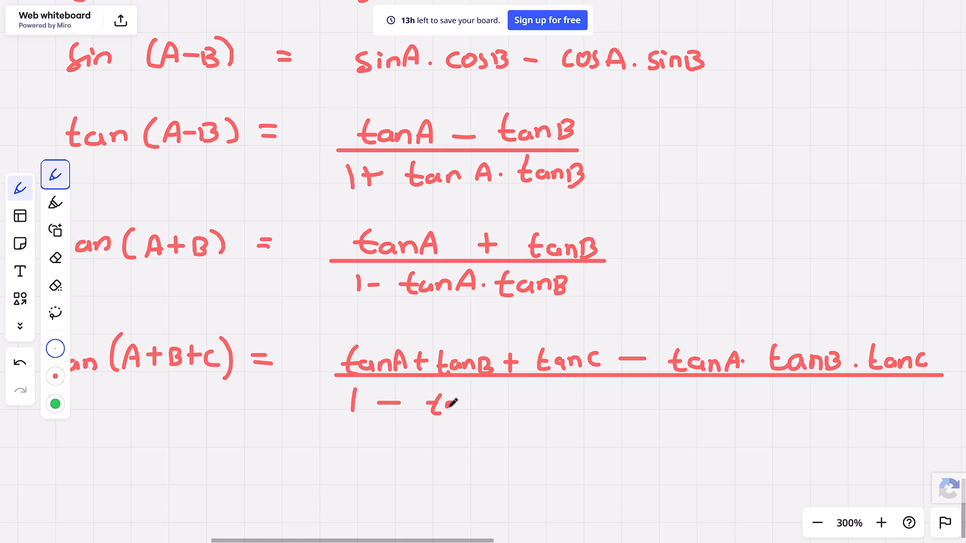
pyautogui.moveTo(449, 407); pyautogui.dragTo(457, 407)
pyautogui.moveTo(463, 401); pyautogui.dragTo(476, 406)
pyautogui.moveTo(480, 408); pyautogui.dragTo(492, 406)
pyautogui.moveTo(483, 402); pyautogui.dragTo(491, 402)
pyautogui.click(497, 402)
pyautogui.moveTo(514, 393); pyautogui.dragTo(514, 413)
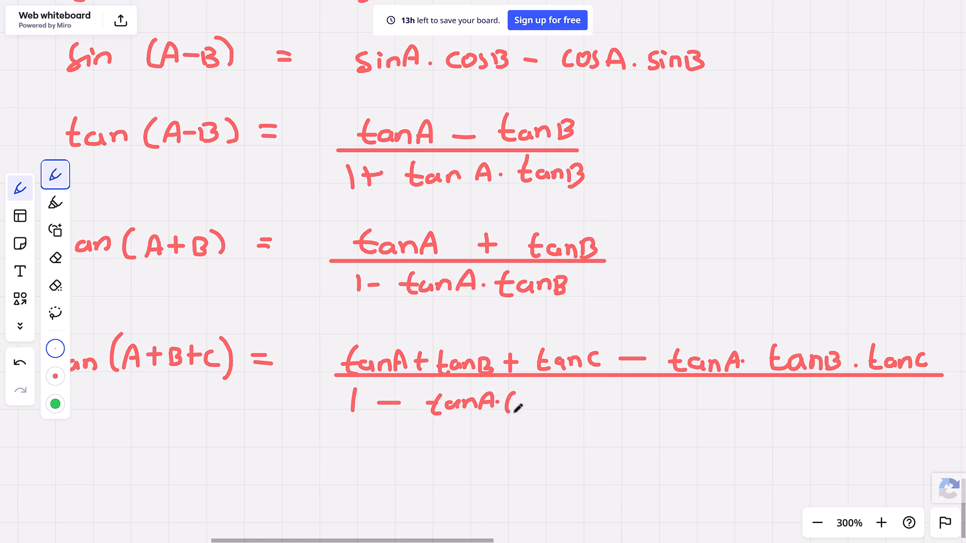
pyautogui.moveTo(514, 413); pyautogui.dragTo(518, 411)
pyautogui.moveTo(506, 402); pyautogui.dragTo(514, 402)
pyautogui.moveTo(525, 402); pyautogui.dragTo(530, 406)
pyautogui.moveTo(535, 402); pyautogui.dragTo(536, 407)
pyautogui.moveTo(540, 401); pyautogui.dragTo(544, 407)
pyautogui.moveTo(550, 398); pyautogui.dragTo(551, 400)
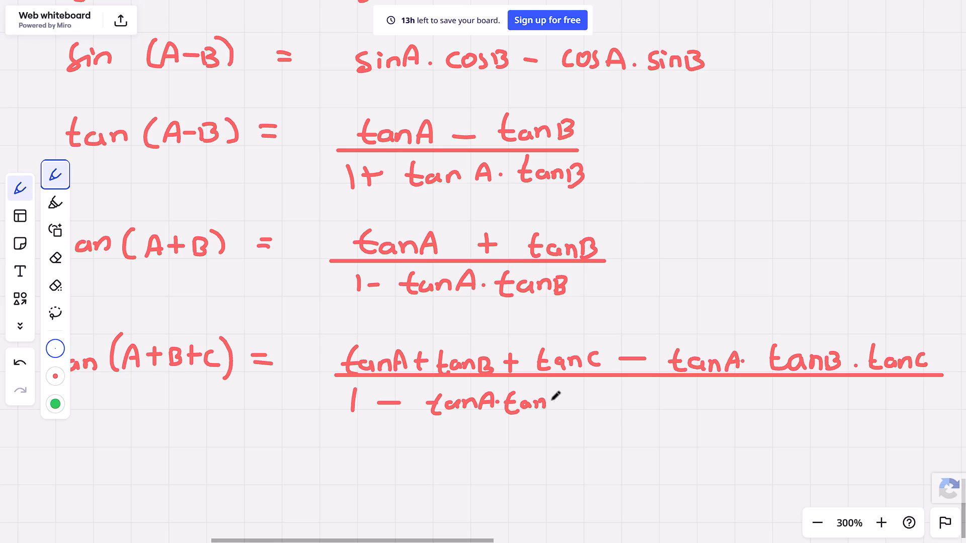
pyautogui.moveTo(551, 400); pyautogui.dragTo(551, 406)
pyautogui.moveTo(552, 397); pyautogui.dragTo(551, 411)
# Continue the tan (A+B+C) denominator by handwriting "− tanB tanC".
pyautogui.moveTo(579, 404); pyautogui.dragTo(592, 404)
pyautogui.moveTo(623, 396); pyautogui.dragTo(632, 410)
pyautogui.moveTo(617, 401); pyautogui.dragTo(638, 401)
pyautogui.moveTo(646, 399); pyautogui.dragTo(656, 409)
pyautogui.moveTo(660, 402); pyautogui.dragTo(674, 410)
pyautogui.moveTo(681, 400); pyautogui.dragTo(682, 407)
pyautogui.moveTo(683, 397); pyautogui.dragTo(686, 397)
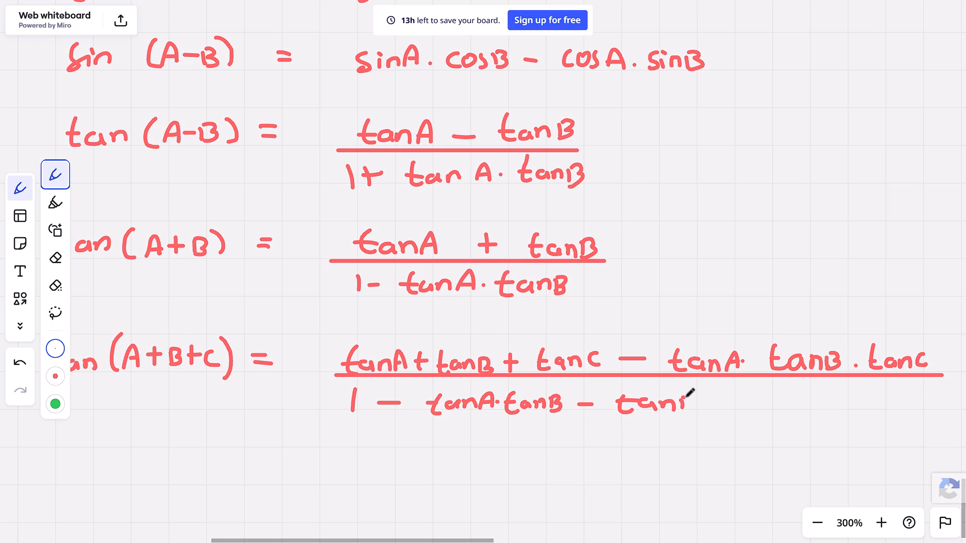
pyautogui.moveTo(686, 397); pyautogui.dragTo(686, 412)
pyautogui.click(693, 407)
pyautogui.moveTo(712, 395); pyautogui.dragTo(716, 411)
pyautogui.moveTo(708, 405); pyautogui.dragTo(715, 404)
pyautogui.moveTo(725, 403); pyautogui.dragTo(734, 408)
pyautogui.moveTo(738, 402); pyautogui.dragTo(750, 407)
pyautogui.moveTo(764, 396); pyautogui.dragTo(766, 405)
# Complete the tan (A+B+C) denominator by handwriting "− tanA · tanC".
pyautogui.moveTo(700, 402); pyautogui.dragTo(573, 396, button='middle')
pyautogui.moveTo(666, 397); pyautogui.dragTo(681, 396)
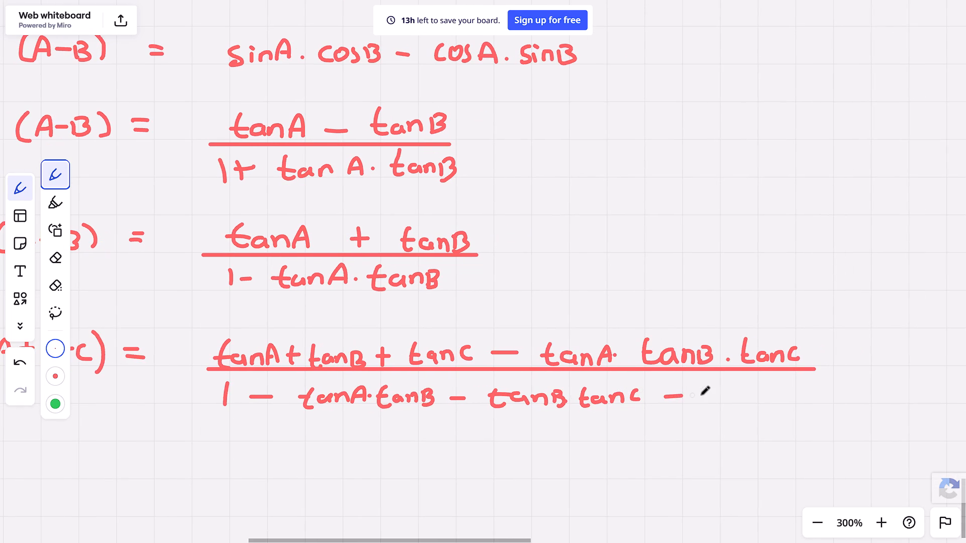
pyautogui.moveTo(714, 383); pyautogui.dragTo(726, 400)
pyautogui.moveTo(709, 392); pyautogui.dragTo(716, 391)
pyautogui.moveTo(739, 388); pyautogui.dragTo(744, 398)
pyautogui.moveTo(752, 391); pyautogui.dragTo(764, 397)
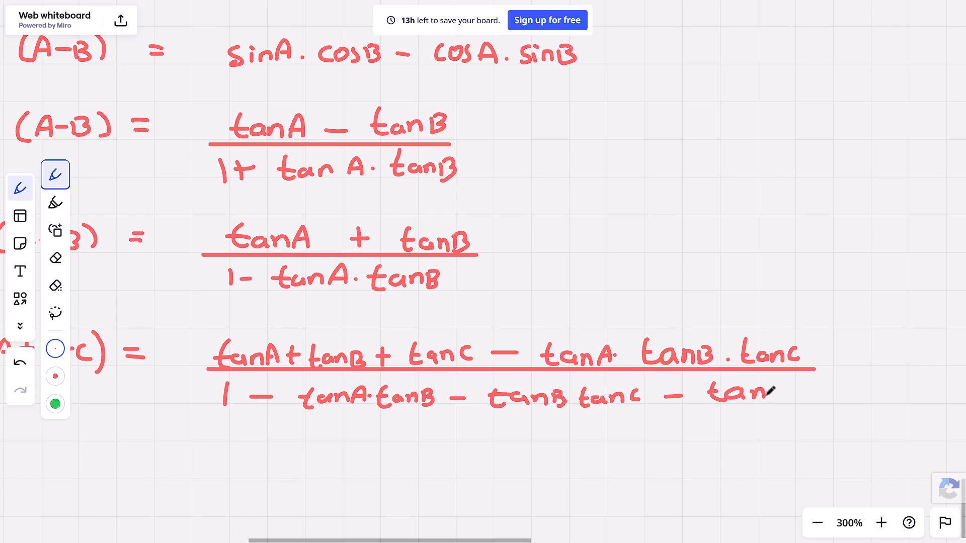
pyautogui.moveTo(771, 399); pyautogui.dragTo(780, 400)
pyautogui.moveTo(773, 395); pyautogui.dragTo(778, 395)
pyautogui.click(789, 396)
pyautogui.moveTo(805, 382); pyautogui.dragTo(808, 402)
pyautogui.moveTo(798, 393); pyautogui.dragTo(806, 393)
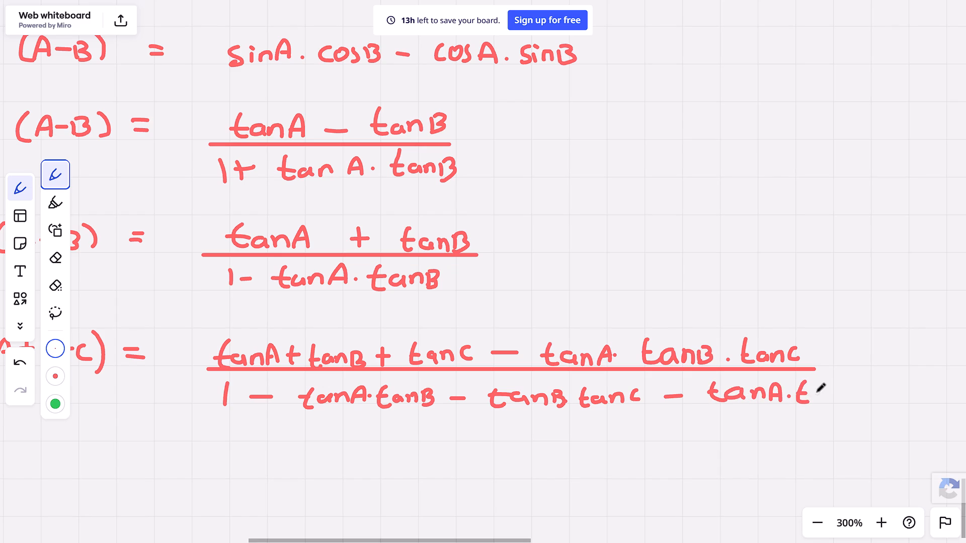
pyautogui.moveTo(813, 392); pyautogui.dragTo(821, 400)
pyautogui.moveTo(828, 392); pyautogui.dragTo(837, 399)
pyautogui.moveTo(847, 392); pyautogui.dragTo(851, 399)
# Extend the fraction bar of the tan (A+B+C) formula so it spans the full denominator.
pyautogui.keyDown('shift'); pyautogui.moveTo(812, 369); pyautogui.dragTo(877, 369); pyautogui.keyUp('shift')
# Handwrite "sin (A−B) =" on a new line below the tan (A+B+C) formula, leaving a gap between them.
pyautogui.moveTo(775, 392); pyautogui.dragTo(796, 382, button='middle')
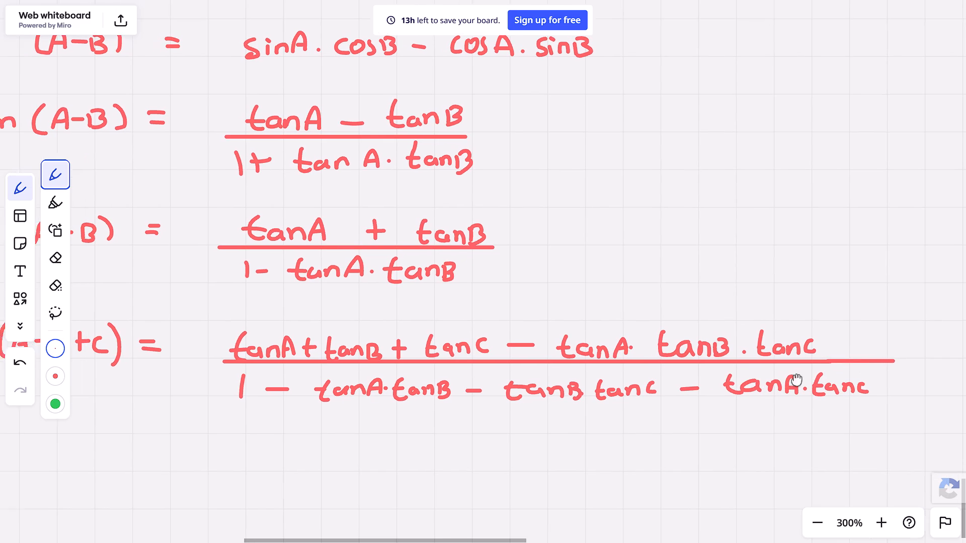
pyautogui.moveTo(796, 382); pyautogui.dragTo(799, 381, button='middle')
pyautogui.moveTo(675, 390); pyautogui.dragTo(812, 334, button='middle')
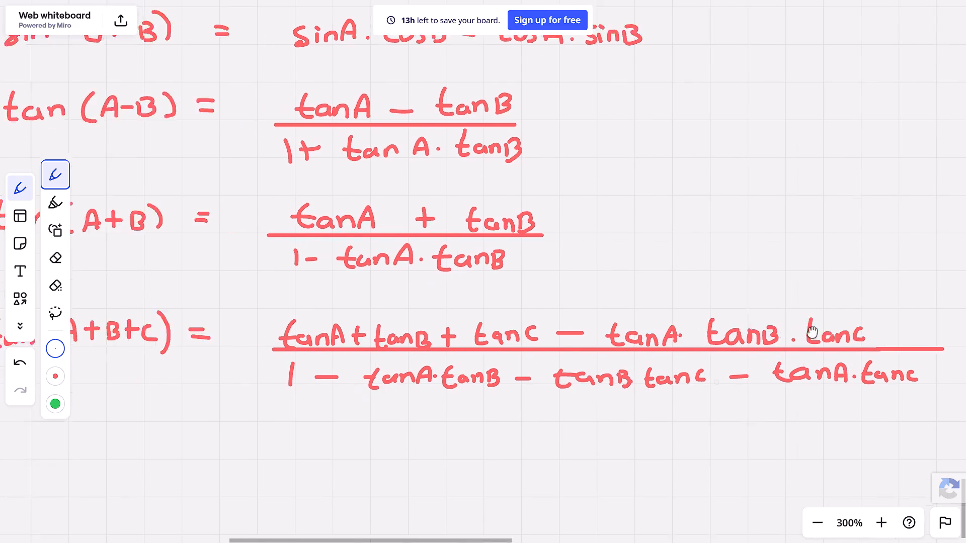
pyautogui.moveTo(812, 334); pyautogui.dragTo(829, 315, button='middle')
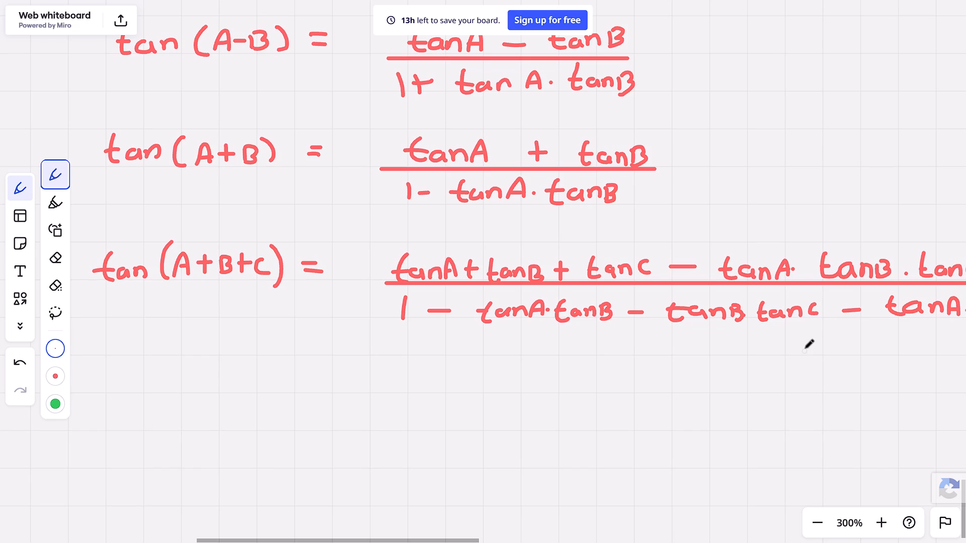
pyautogui.moveTo(646, 472); pyautogui.dragTo(760, 414, button='middle')
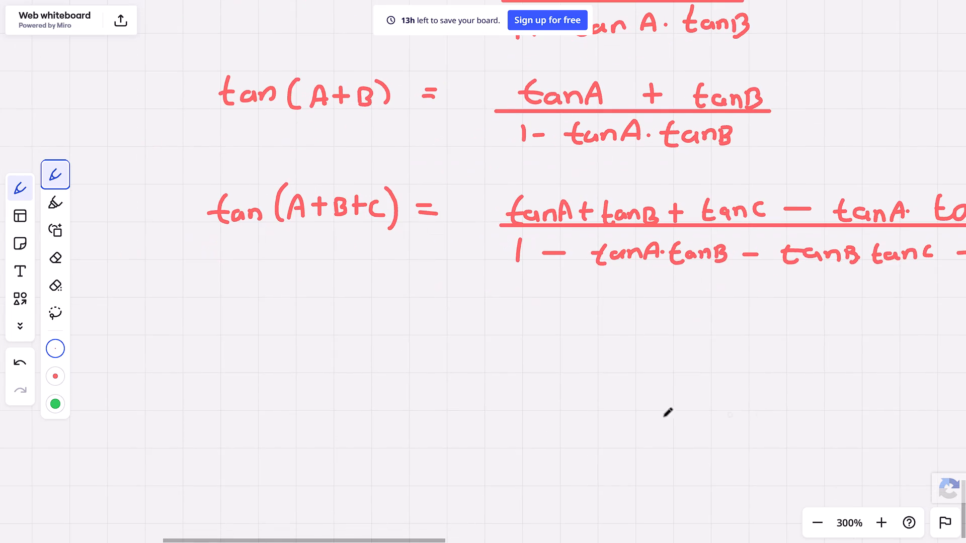
pyautogui.moveTo(202, 372); pyautogui.dragTo(193, 407)
pyautogui.moveTo(193, 407); pyautogui.dragTo(197, 400)
pyautogui.moveTo(216, 390); pyautogui.dragTo(215, 399)
pyautogui.click(219, 382)
pyautogui.moveTo(223, 391); pyautogui.dragTo(234, 400)
pyautogui.moveTo(268, 374); pyautogui.dragTo(267, 414)
pyautogui.moveTo(279, 406); pyautogui.dragTo(295, 407)
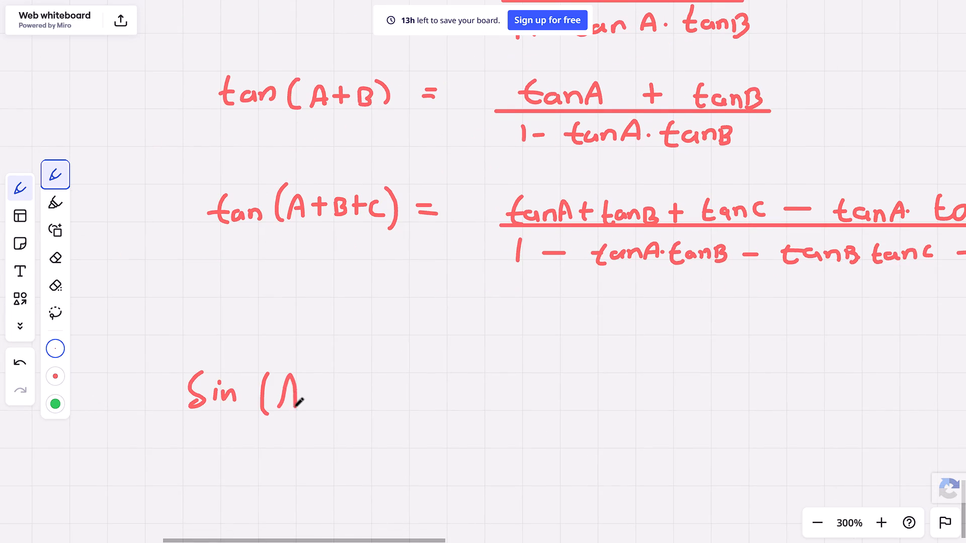
pyautogui.moveTo(295, 407); pyautogui.dragTo(295, 403)
pyautogui.moveTo(287, 395); pyautogui.dragTo(294, 394)
pyautogui.moveTo(308, 392); pyautogui.dragTo(325, 390)
pyautogui.moveTo(330, 382); pyautogui.dragTo(333, 402)
pyautogui.moveTo(333, 382); pyautogui.dragTo(337, 407)
pyautogui.moveTo(348, 371); pyautogui.dragTo(355, 413)
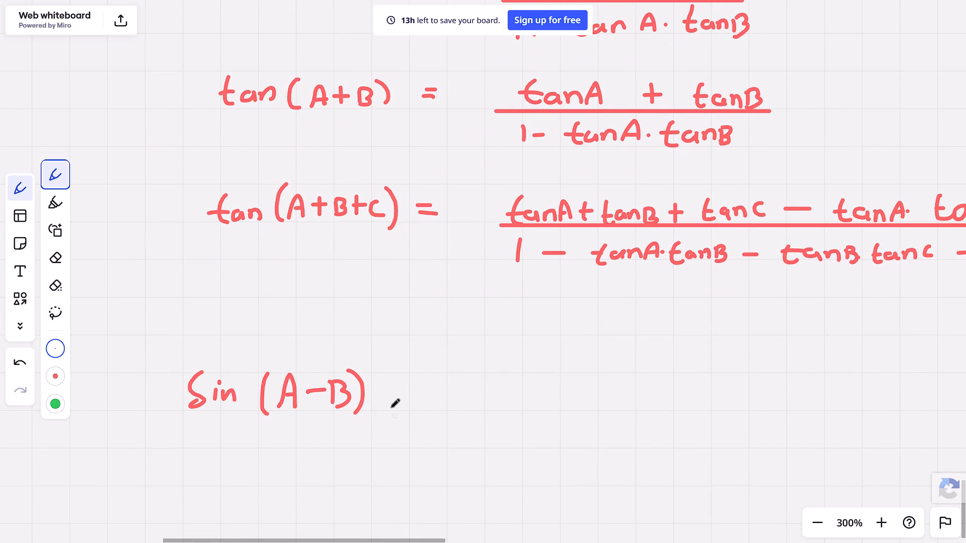
pyautogui.moveTo(388, 389); pyautogui.dragTo(404, 392)
pyautogui.moveTo(401, 399); pyautogui.dragTo(410, 400)
# Begin the right-hand side of the sin (A−B) line by handwriting "cos (90 −" after the equals sign.
pyautogui.moveTo(397, 223); pyautogui.dragTo(392, 440, button='middle')
pyautogui.moveTo(407, 343); pyautogui.dragTo(380, 501, button='middle')
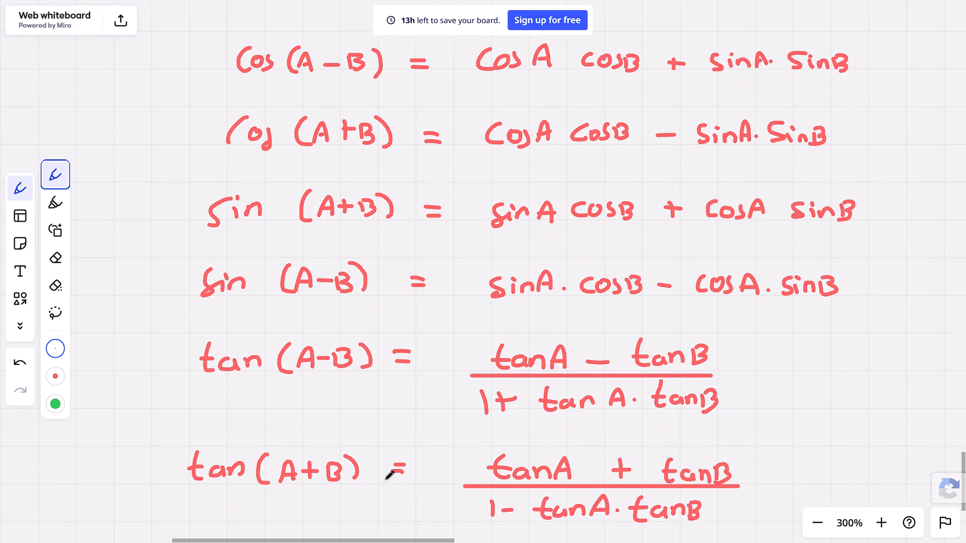
pyautogui.moveTo(429, 501); pyautogui.dragTo(418, 268, button='middle')
pyautogui.moveTo(427, 460); pyautogui.dragTo(423, 372, button='middle')
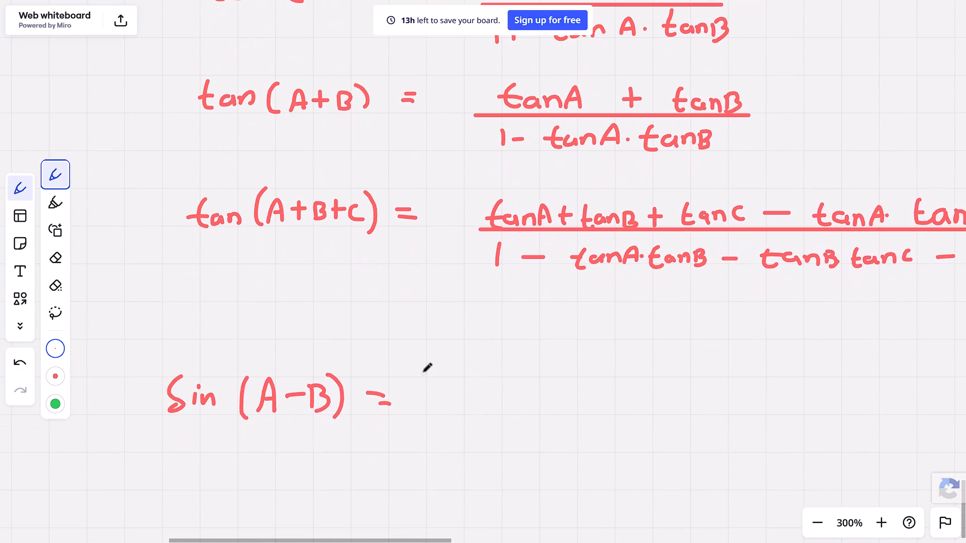
pyautogui.moveTo(423, 394); pyautogui.dragTo(422, 473, button='middle')
pyautogui.moveTo(422, 399); pyautogui.dragTo(459, 293, button='middle')
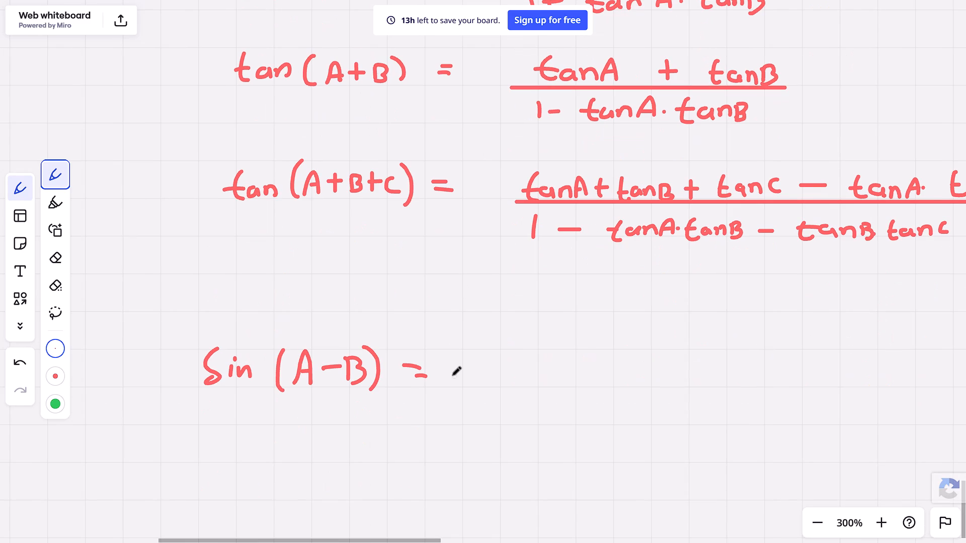
pyautogui.moveTo(497, 355); pyautogui.dragTo(489, 388)
pyautogui.click(507, 370)
pyautogui.moveTo(526, 364); pyautogui.dragTo(526, 381)
pyautogui.moveTo(495, 392); pyautogui.dragTo(441, 409, button='middle')
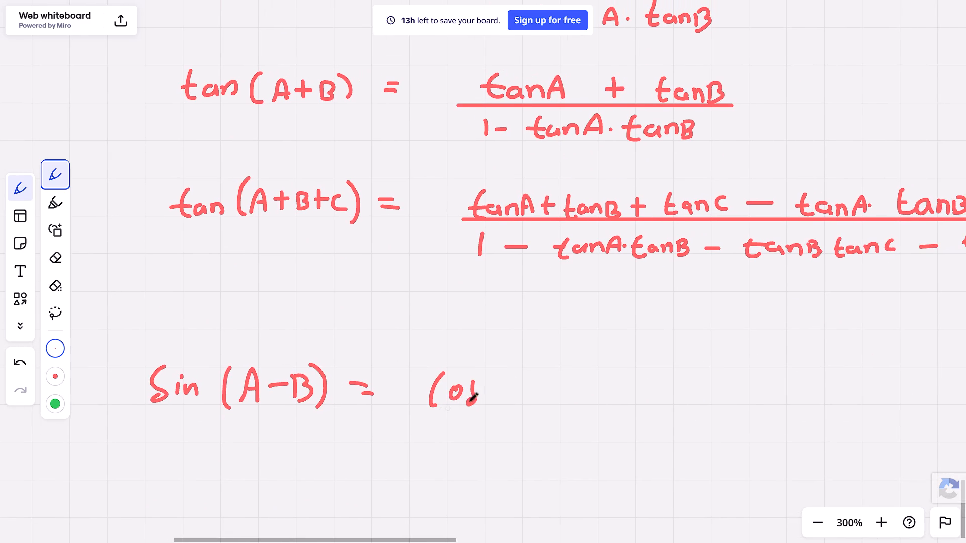
pyautogui.moveTo(503, 367); pyautogui.dragTo(499, 405)
pyautogui.moveTo(525, 382); pyautogui.dragTo(519, 412)
pyautogui.moveTo(521, 383); pyautogui.dragTo(518, 397)
pyautogui.click(537, 388)
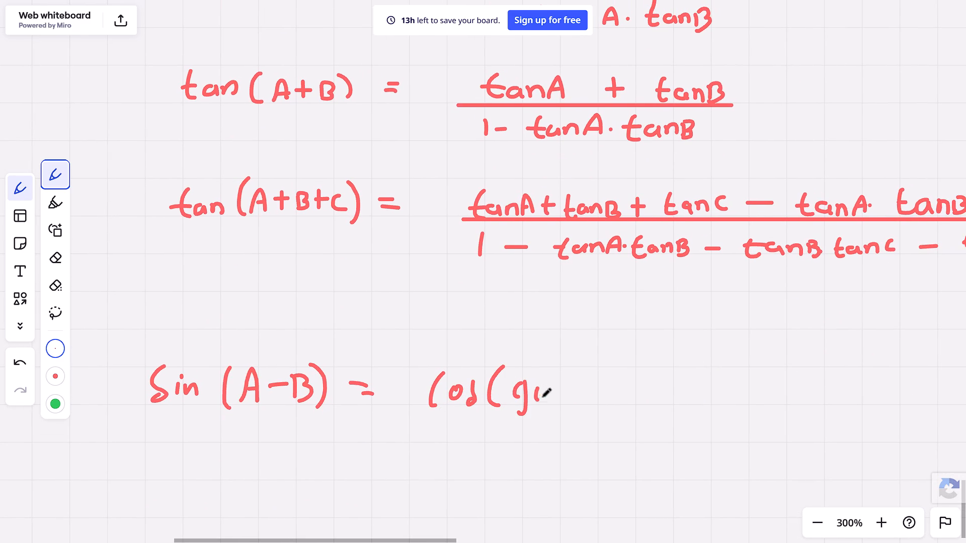
pyautogui.moveTo(554, 390); pyautogui.dragTo(563, 391)
# Complete the right-hand side by handwriting "(A−B))" after "cos (90 −".
pyautogui.moveTo(539, 391); pyautogui.dragTo(471, 391, button='middle')
pyautogui.moveTo(517, 375); pyautogui.dragTo(509, 390)
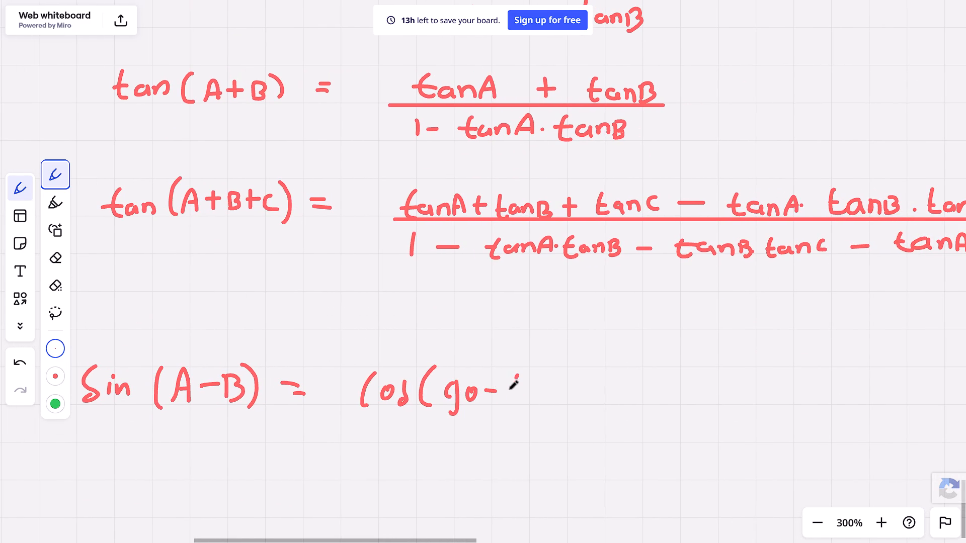
pyautogui.moveTo(509, 390); pyautogui.dragTo(520, 402)
pyautogui.moveTo(528, 399); pyautogui.dragTo(537, 398)
pyautogui.moveTo(530, 390); pyautogui.dragTo(535, 390)
pyautogui.moveTo(544, 390); pyautogui.dragTo(555, 389)
pyautogui.moveTo(559, 385); pyautogui.dragTo(560, 396)
pyautogui.moveTo(562, 384); pyautogui.dragTo(563, 396)
pyautogui.moveTo(574, 373); pyautogui.dragTo(576, 398)
pyautogui.moveTo(590, 367); pyautogui.dragTo(592, 408)
# Start a second derivation line below by handwriting "= cos" followed by a tall opening square bracket.
pyautogui.moveTo(586, 395); pyautogui.dragTo(622, 340, button='middle')
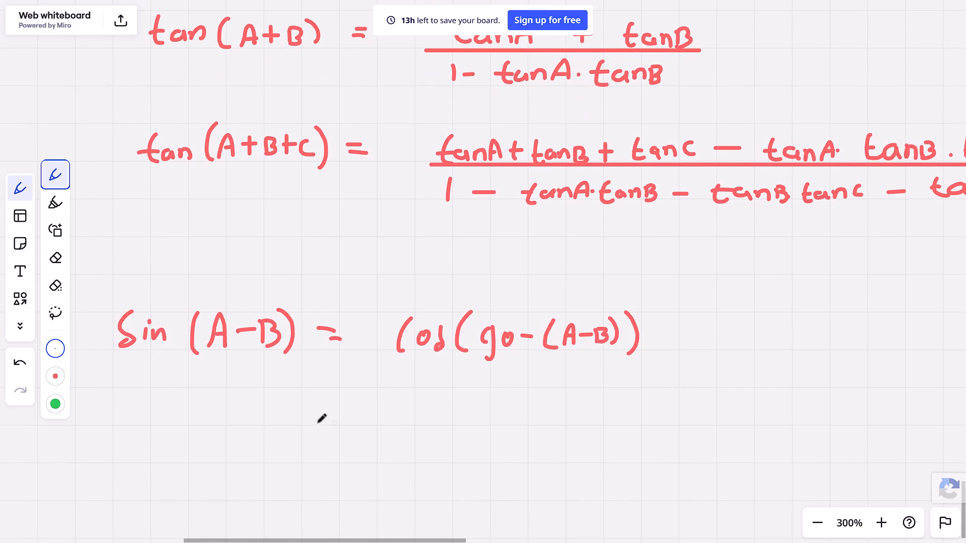
pyautogui.moveTo(312, 413); pyautogui.dragTo(328, 412)
pyautogui.moveTo(311, 425); pyautogui.dragTo(326, 425)
pyautogui.moveTo(388, 405); pyautogui.dragTo(383, 427)
pyautogui.moveTo(397, 411); pyautogui.dragTo(396, 416)
pyautogui.moveTo(414, 408); pyautogui.dragTo(404, 428)
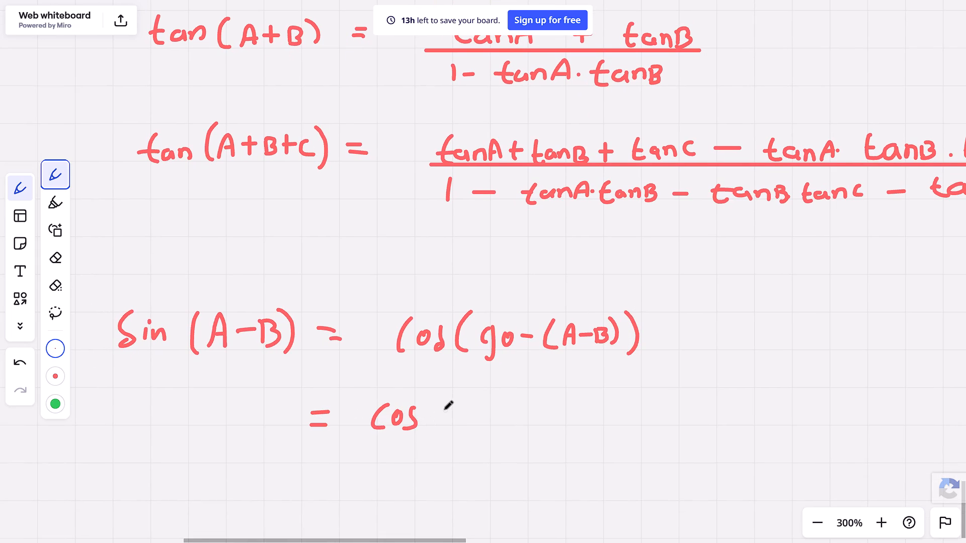
pyautogui.moveTo(443, 386); pyautogui.dragTo(433, 386)
pyautogui.keyDown('shift'); pyautogui.moveTo(433, 387); pyautogui.dragTo(432, 472); pyautogui.keyUp('shift')
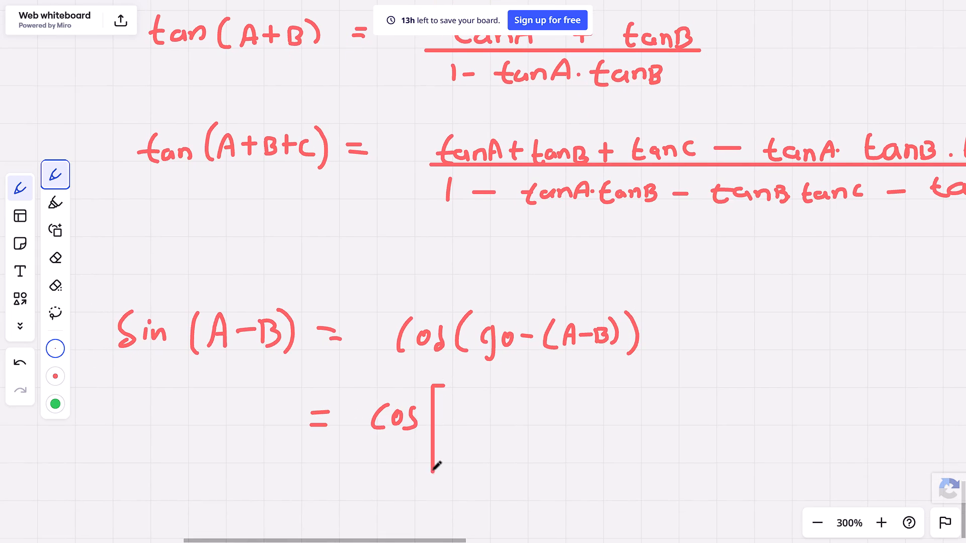
pyautogui.keyDown('shift'); pyautogui.moveTo(431, 468); pyautogui.dragTo(453, 468); pyautogui.keyUp('shift')
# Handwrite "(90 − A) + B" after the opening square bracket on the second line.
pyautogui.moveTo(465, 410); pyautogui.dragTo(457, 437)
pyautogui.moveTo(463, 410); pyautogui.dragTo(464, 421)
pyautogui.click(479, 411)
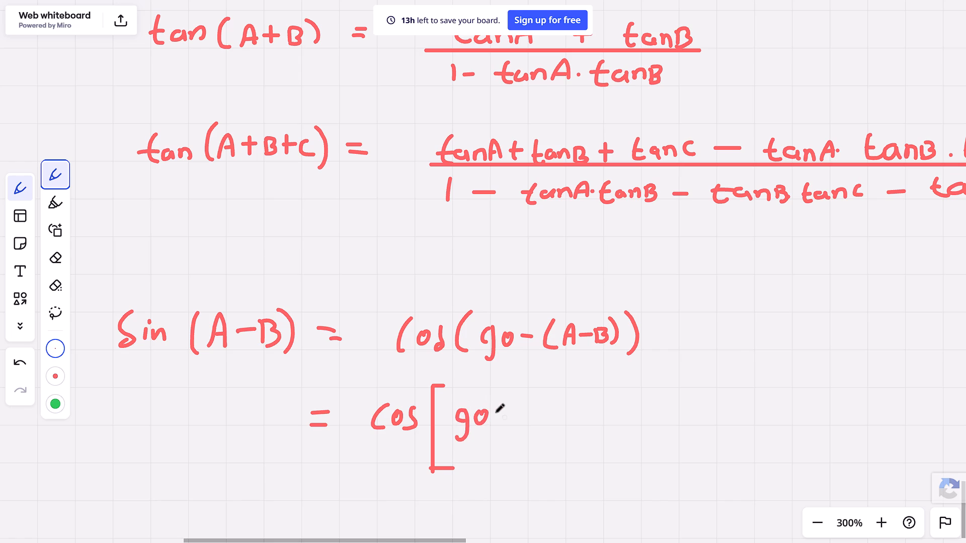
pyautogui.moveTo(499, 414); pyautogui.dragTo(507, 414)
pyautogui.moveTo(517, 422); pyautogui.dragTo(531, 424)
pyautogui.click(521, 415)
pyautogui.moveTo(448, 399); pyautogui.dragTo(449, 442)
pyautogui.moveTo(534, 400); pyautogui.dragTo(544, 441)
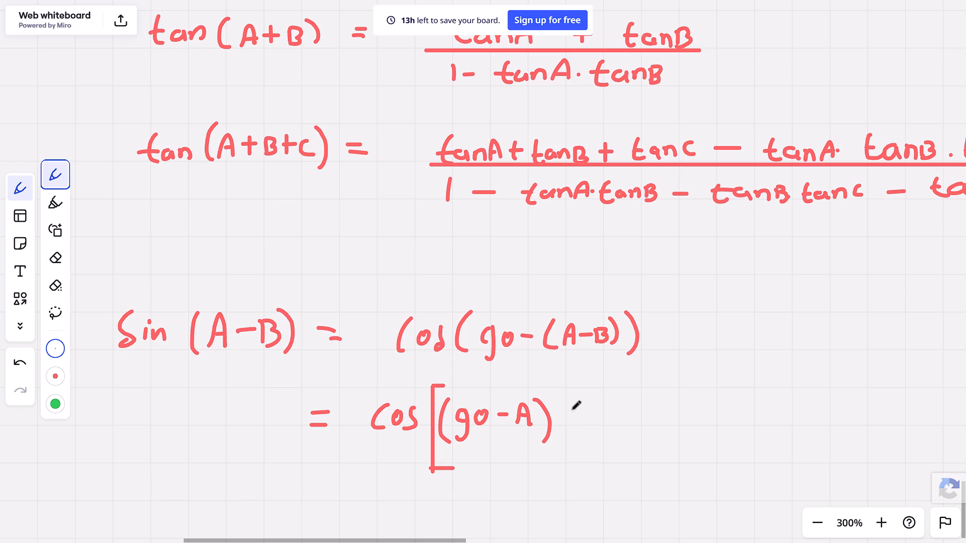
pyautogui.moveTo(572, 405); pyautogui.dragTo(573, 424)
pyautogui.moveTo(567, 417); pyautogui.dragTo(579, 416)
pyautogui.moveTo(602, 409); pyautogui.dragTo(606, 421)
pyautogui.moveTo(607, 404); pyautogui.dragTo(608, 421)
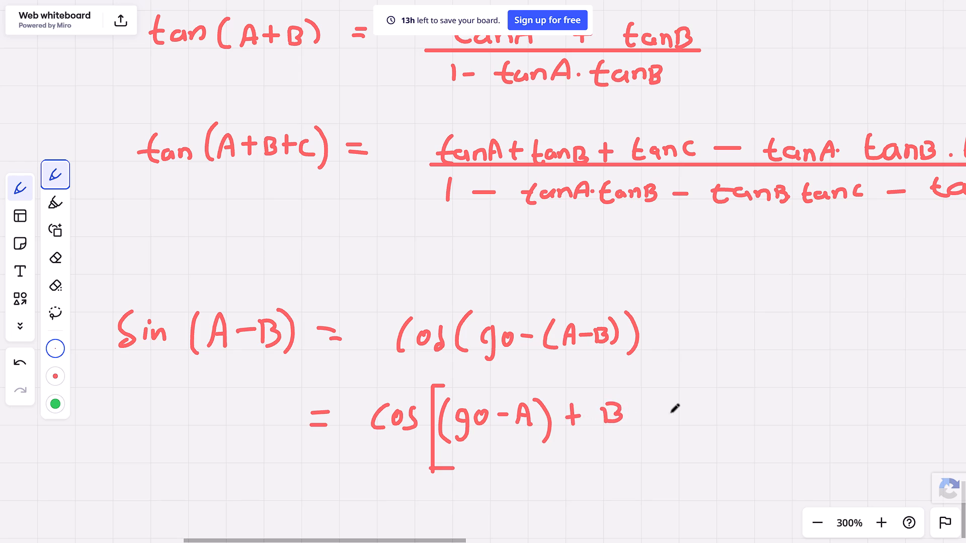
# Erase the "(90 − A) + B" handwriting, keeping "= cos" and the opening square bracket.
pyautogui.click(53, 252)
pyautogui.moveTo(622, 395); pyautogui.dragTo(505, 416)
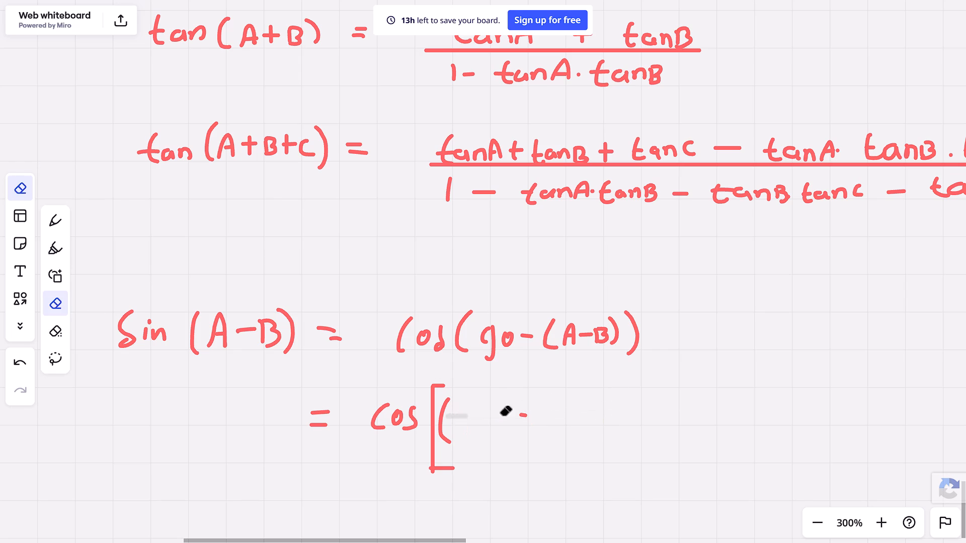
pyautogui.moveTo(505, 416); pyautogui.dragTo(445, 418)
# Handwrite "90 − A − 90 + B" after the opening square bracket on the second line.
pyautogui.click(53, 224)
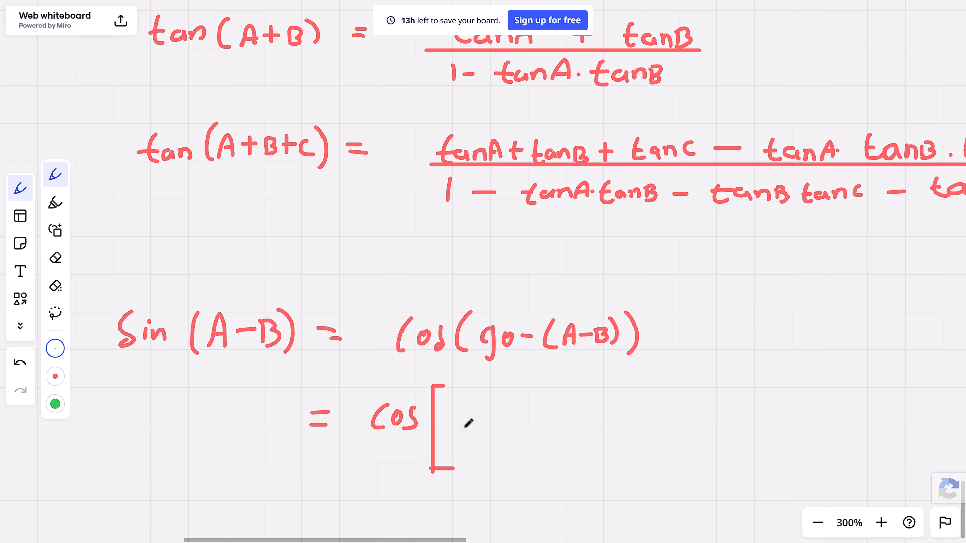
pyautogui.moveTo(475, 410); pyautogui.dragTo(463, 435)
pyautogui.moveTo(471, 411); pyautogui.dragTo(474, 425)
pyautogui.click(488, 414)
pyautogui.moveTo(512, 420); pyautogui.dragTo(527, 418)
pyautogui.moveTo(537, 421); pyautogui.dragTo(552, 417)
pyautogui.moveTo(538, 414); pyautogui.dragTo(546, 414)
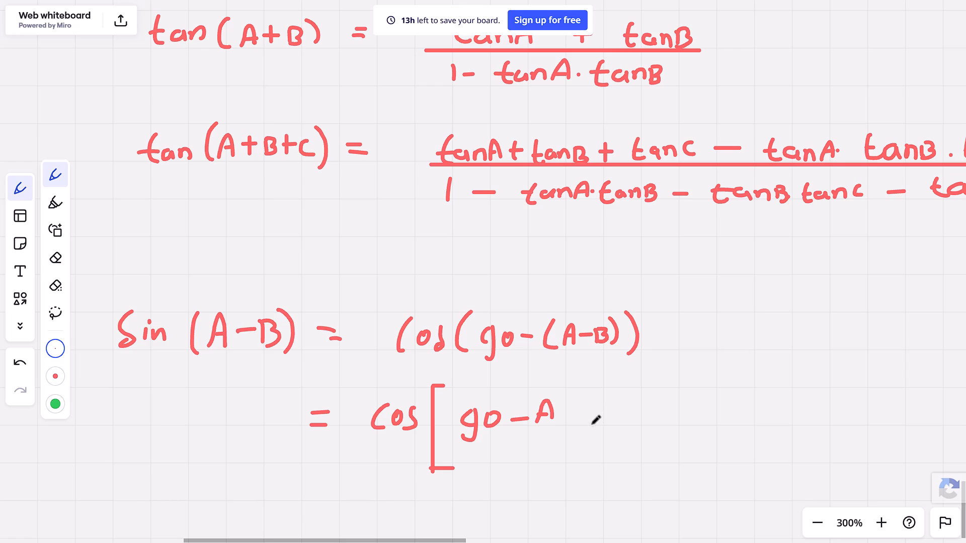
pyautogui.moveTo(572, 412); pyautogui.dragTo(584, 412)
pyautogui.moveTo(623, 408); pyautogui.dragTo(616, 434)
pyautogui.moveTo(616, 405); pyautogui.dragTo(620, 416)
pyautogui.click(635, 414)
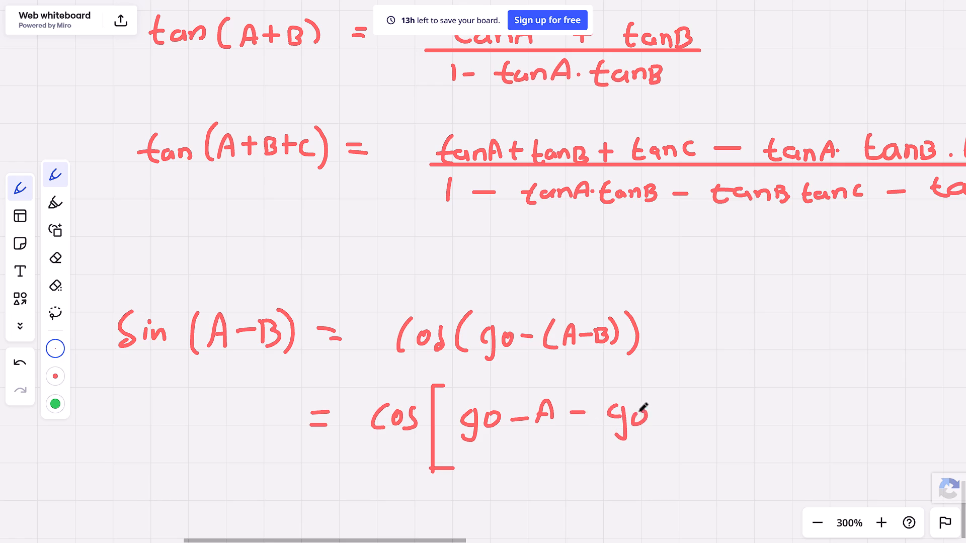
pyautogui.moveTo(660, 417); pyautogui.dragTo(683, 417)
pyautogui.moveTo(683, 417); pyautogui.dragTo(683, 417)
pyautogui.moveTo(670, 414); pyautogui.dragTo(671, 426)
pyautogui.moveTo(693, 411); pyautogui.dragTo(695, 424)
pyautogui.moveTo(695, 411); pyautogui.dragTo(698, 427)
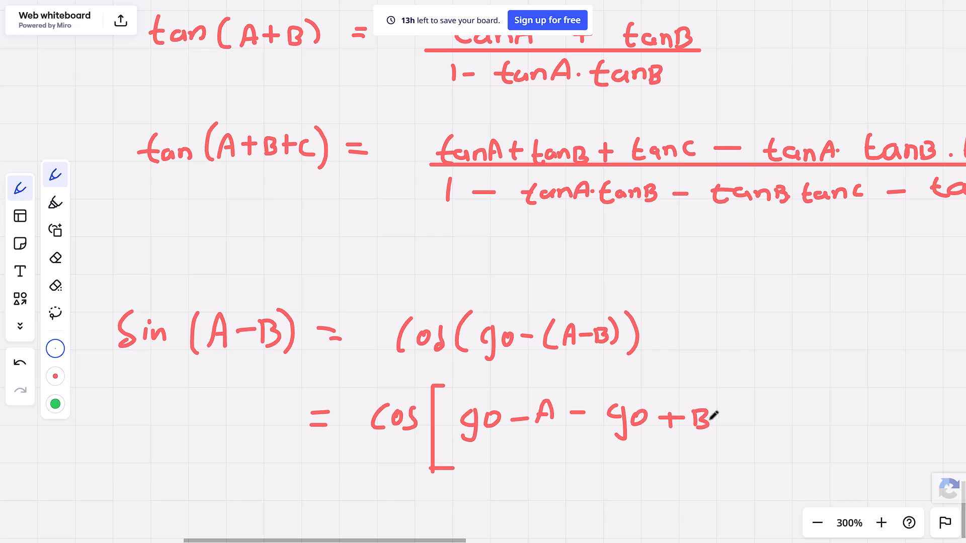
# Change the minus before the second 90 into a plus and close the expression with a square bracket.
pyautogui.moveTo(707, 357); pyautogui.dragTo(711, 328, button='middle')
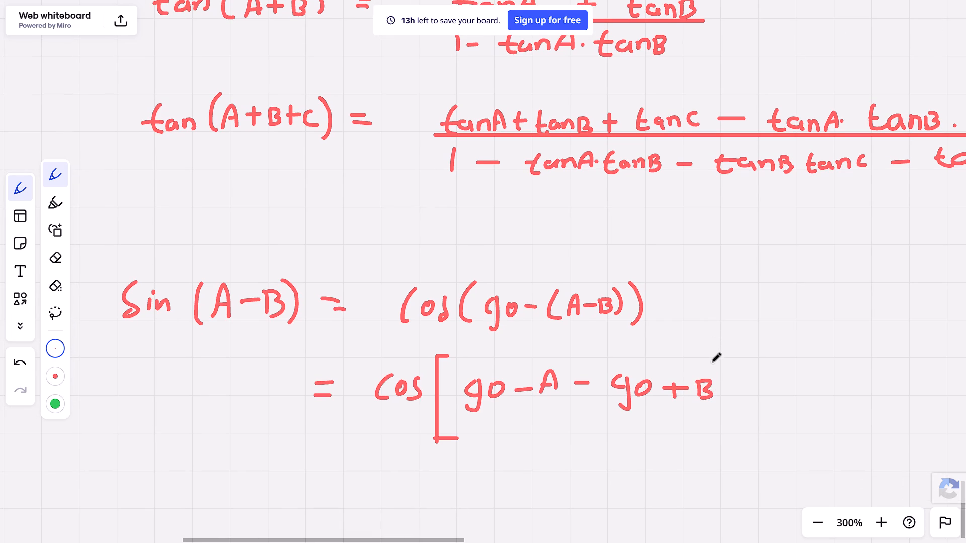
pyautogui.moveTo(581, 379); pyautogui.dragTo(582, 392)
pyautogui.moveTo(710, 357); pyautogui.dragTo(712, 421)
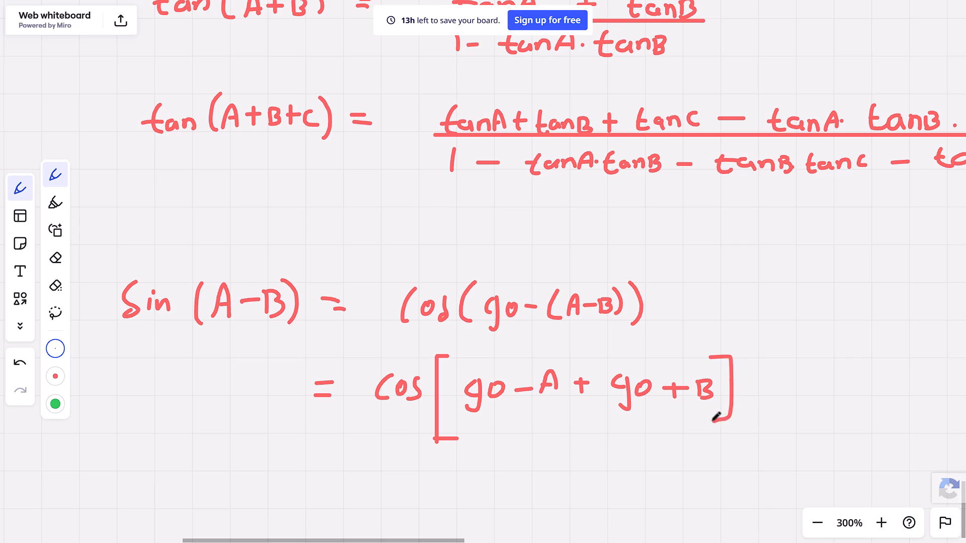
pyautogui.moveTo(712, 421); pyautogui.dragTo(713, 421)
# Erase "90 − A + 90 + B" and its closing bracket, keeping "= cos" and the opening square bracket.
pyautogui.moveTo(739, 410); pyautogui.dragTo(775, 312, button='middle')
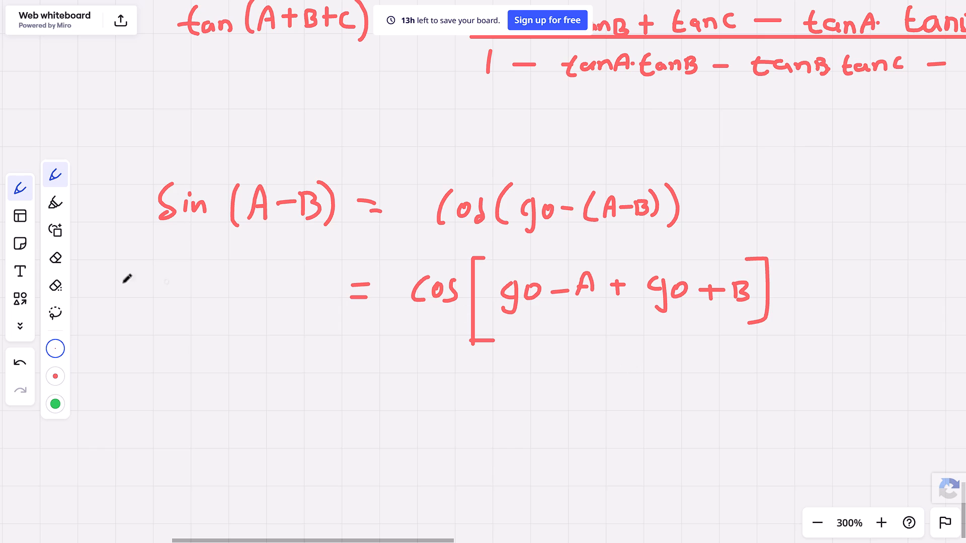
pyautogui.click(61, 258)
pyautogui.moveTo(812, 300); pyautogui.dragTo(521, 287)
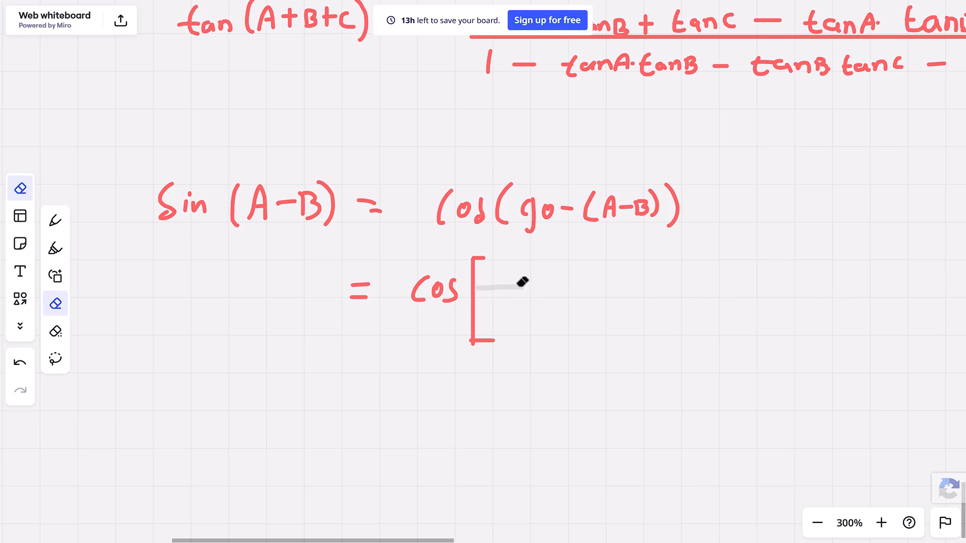
# Handwrite "90 − A + B" after the opening square bracket on the second line.
pyautogui.click(53, 229)
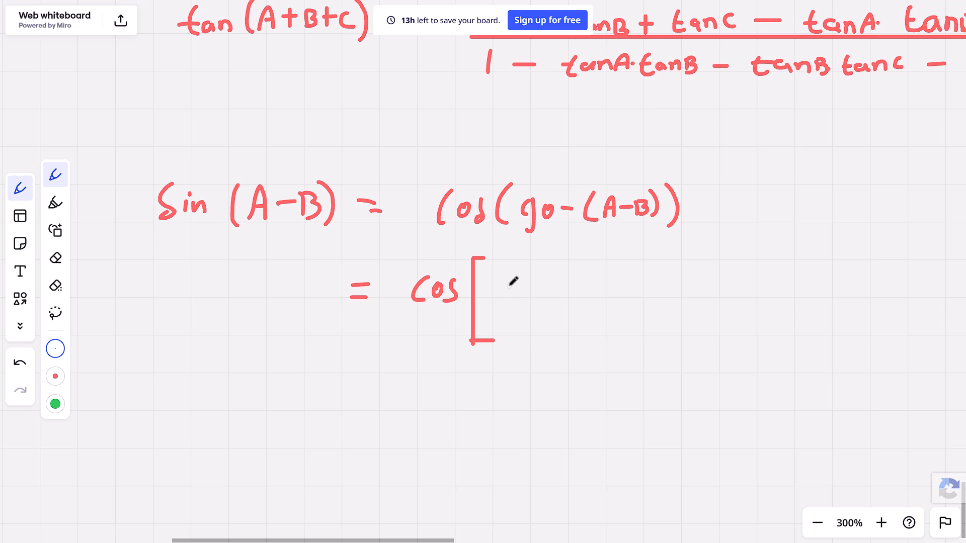
pyautogui.moveTo(511, 285); pyautogui.dragTo(507, 307)
pyautogui.moveTo(512, 282); pyautogui.dragTo(511, 295)
pyautogui.click(525, 287)
pyautogui.moveTo(547, 292); pyautogui.dragTo(562, 292)
pyautogui.moveTo(574, 295); pyautogui.dragTo(583, 297)
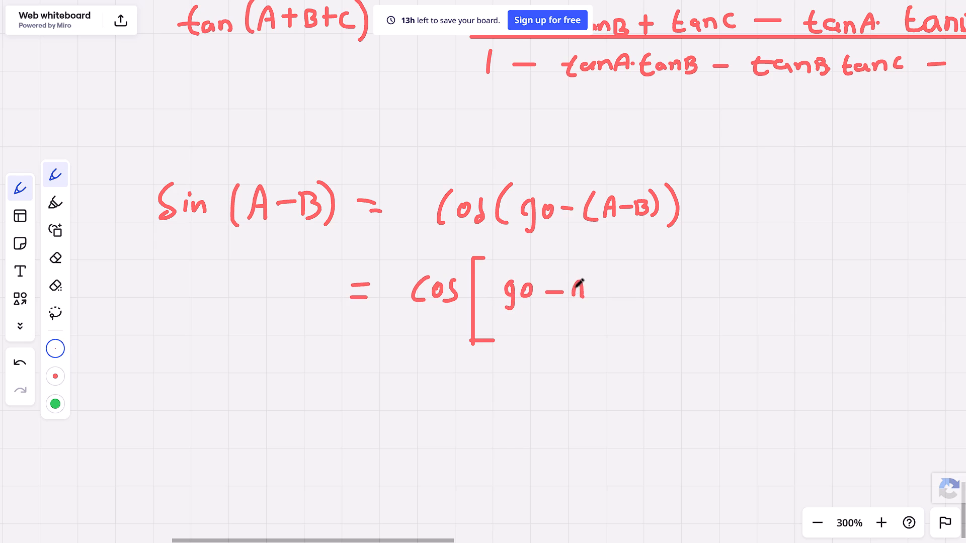
pyautogui.moveTo(575, 288); pyautogui.dragTo(583, 288)
pyautogui.moveTo(604, 290); pyautogui.dragTo(620, 290)
pyautogui.moveTo(614, 285); pyautogui.dragTo(614, 295)
pyautogui.moveTo(636, 282); pyautogui.dragTo(637, 292)
pyautogui.moveTo(638, 281); pyautogui.dragTo(639, 294)
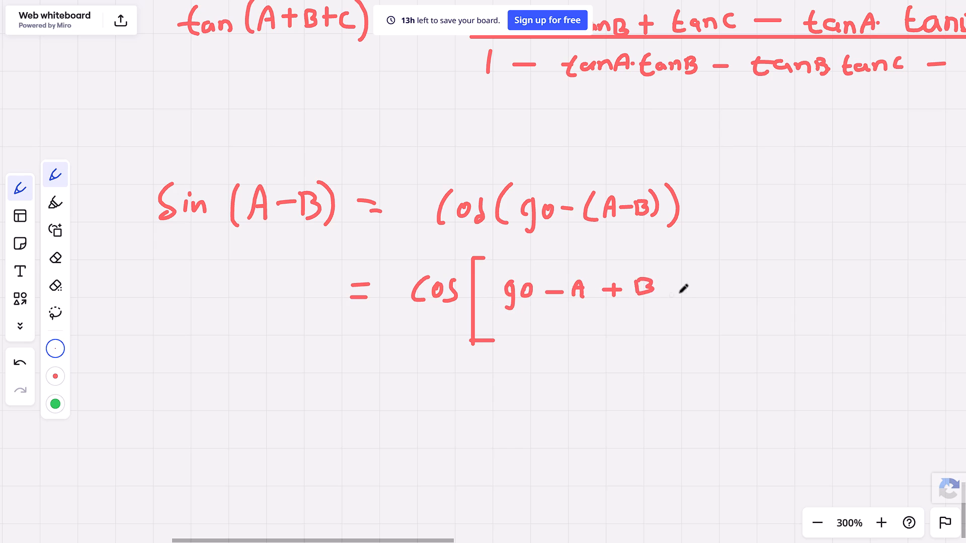
# Draw a tall closing square bracket after "90 − A + B".
pyautogui.keyDown('shift'); pyautogui.moveTo(653, 258); pyautogui.dragTo(675, 258); pyautogui.keyUp('shift')
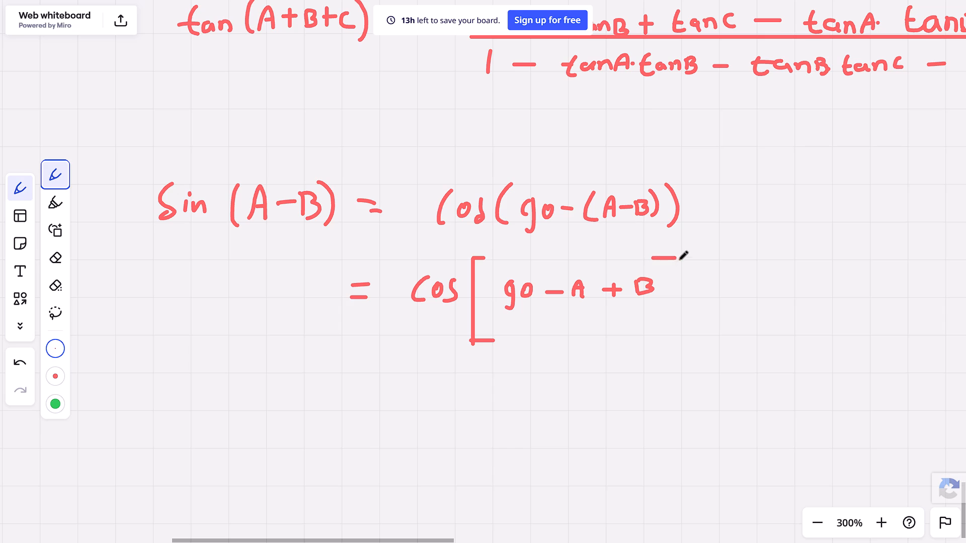
pyautogui.keyDown('shift'); pyautogui.moveTo(679, 259); pyautogui.dragTo(681, 334); pyautogui.keyUp('shift')
pyautogui.moveTo(679, 336); pyautogui.dragTo(658, 338)
# Add round parentheses around "90 − A" inside the square brackets.
pyautogui.moveTo(647, 328); pyautogui.dragTo(652, 284, button='middle')
pyautogui.moveTo(503, 228); pyautogui.dragTo(500, 278)
pyautogui.moveTo(595, 229); pyautogui.dragTo(600, 246)
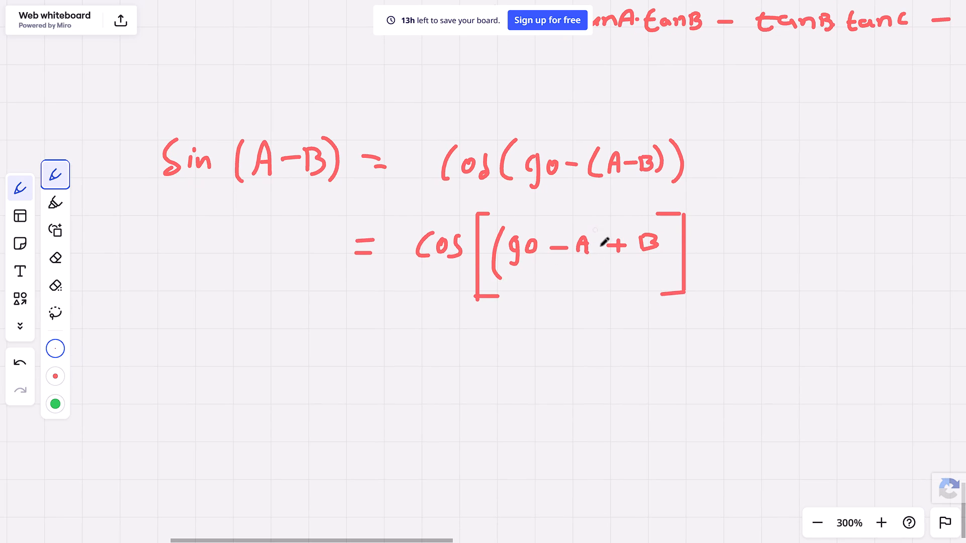
pyautogui.moveTo(600, 246); pyautogui.dragTo(595, 266)
# Handwrite "= cos(90−A)" as the start of a third line below the square-bracket expression.
pyautogui.moveTo(586, 258); pyautogui.dragTo(591, 239, button='middle')
pyautogui.moveTo(373, 332); pyautogui.dragTo(388, 331)
pyautogui.moveTo(373, 342); pyautogui.dragTo(383, 340)
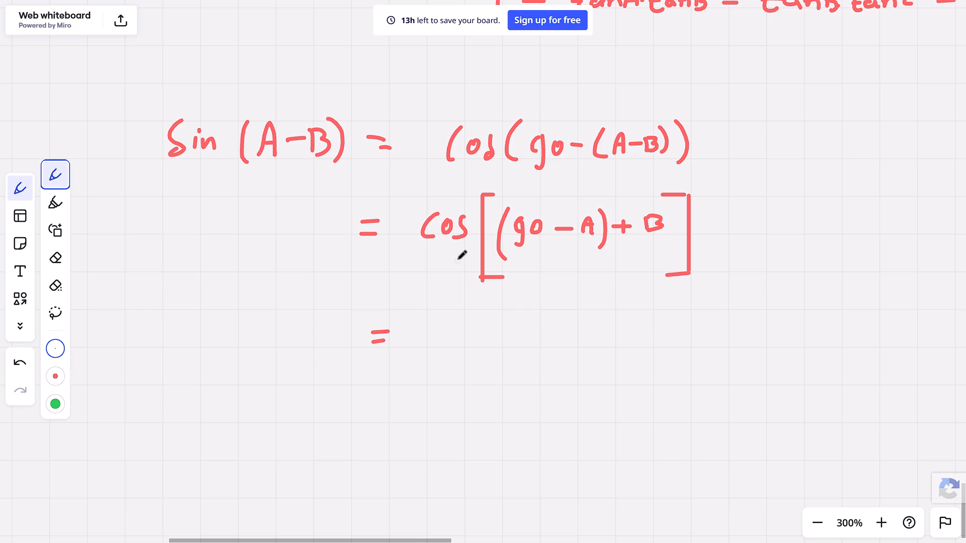
pyautogui.moveTo(429, 325); pyautogui.dragTo(429, 346)
pyautogui.click(443, 335)
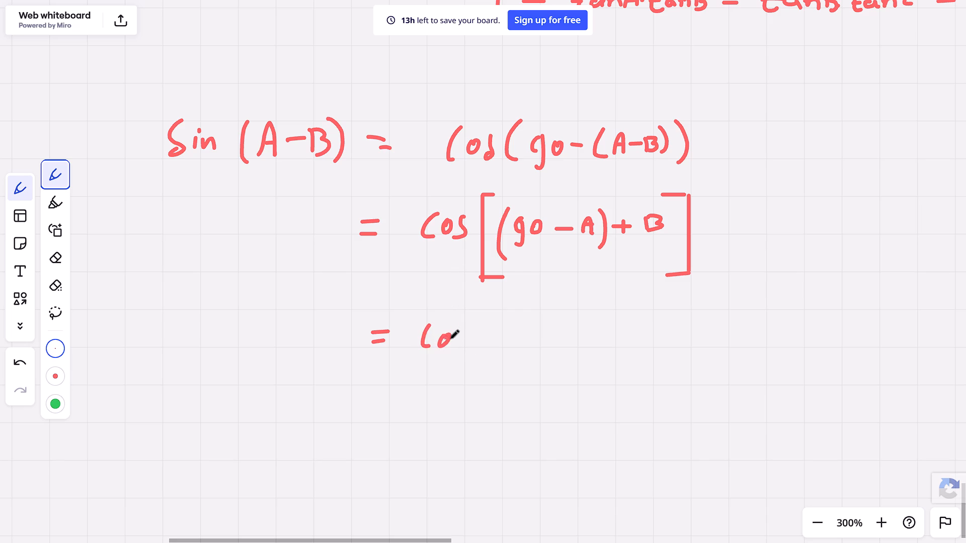
pyautogui.moveTo(458, 334); pyautogui.dragTo(455, 346)
pyautogui.moveTo(478, 326); pyautogui.dragTo(482, 348)
pyautogui.moveTo(497, 335); pyautogui.dragTo(495, 351)
pyautogui.moveTo(497, 335); pyautogui.dragTo(501, 343)
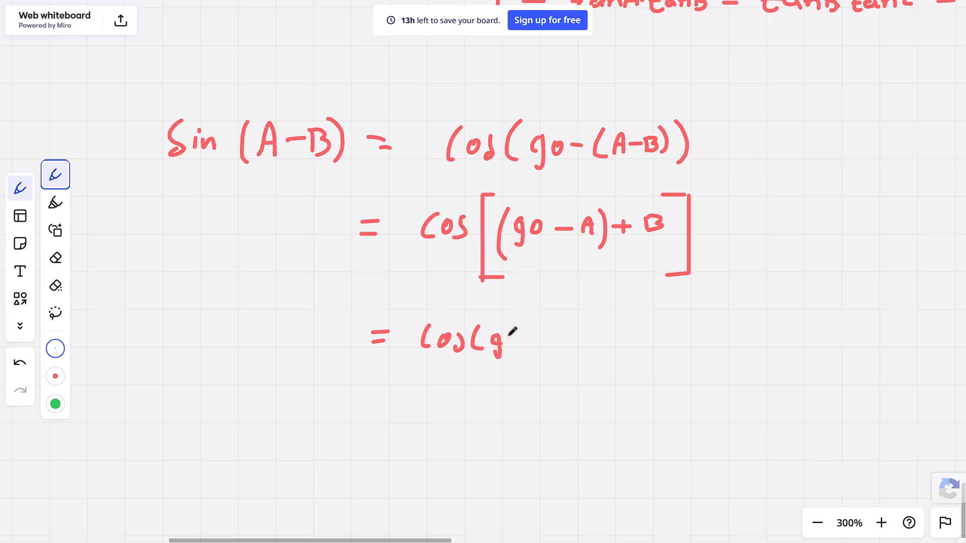
pyautogui.moveTo(508, 336); pyautogui.dragTo(515, 338)
pyautogui.moveTo(525, 338); pyautogui.dragTo(532, 338)
pyautogui.moveTo(541, 339); pyautogui.dragTo(553, 340)
pyautogui.click(549, 335)
pyautogui.moveTo(555, 323); pyautogui.dragTo(556, 348)
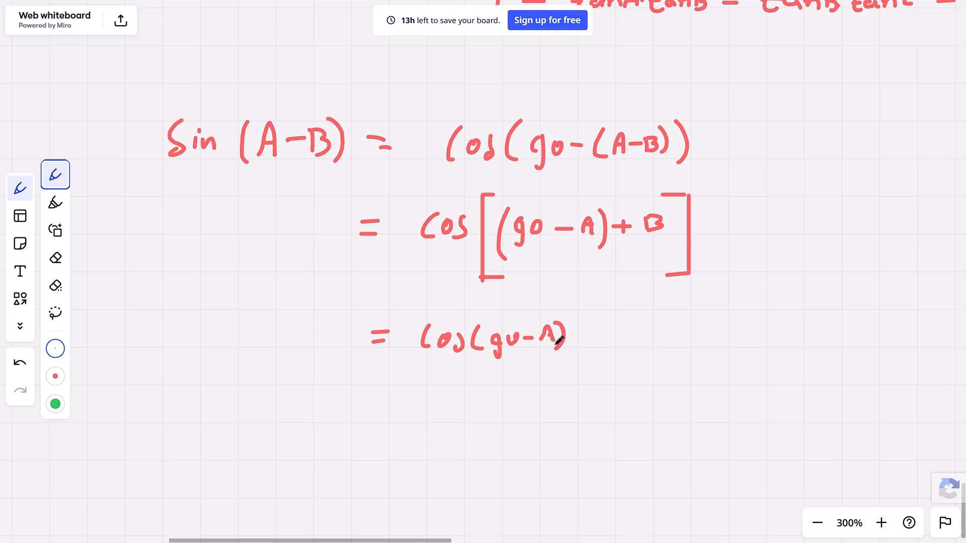
# Add the factor "· cos B" after "cos(90−A)" on the third line.
pyautogui.moveTo(511, 349); pyautogui.dragTo(463, 352, button='middle')
pyautogui.click(526, 346)
pyautogui.moveTo(546, 327); pyautogui.dragTo(549, 344)
pyautogui.click(559, 334)
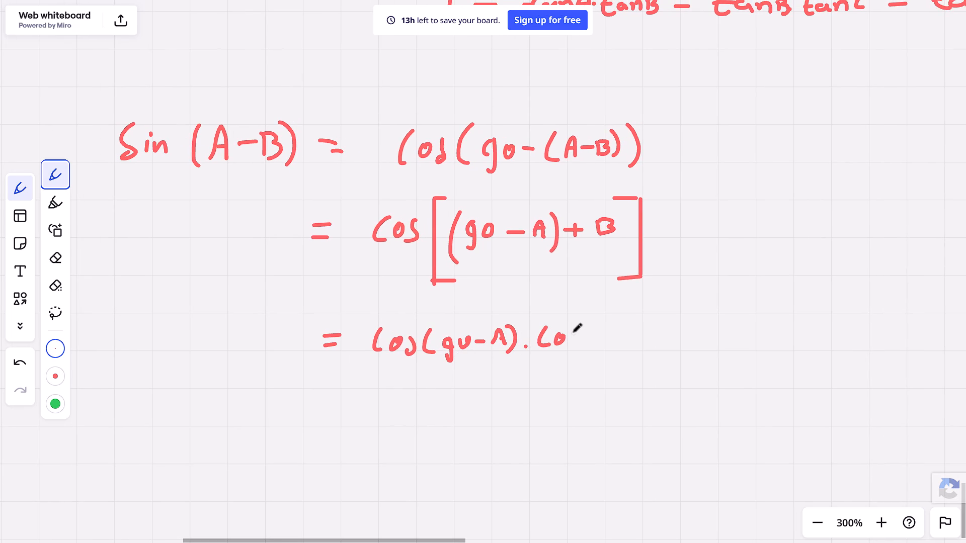
pyautogui.moveTo(581, 331); pyautogui.dragTo(570, 344)
pyautogui.moveTo(596, 335); pyautogui.dragTo(598, 350)
pyautogui.moveTo(599, 333); pyautogui.dragTo(611, 336)
pyautogui.moveTo(611, 336); pyautogui.dragTo(601, 353)
# Continue the third line with "− sin(90−A)" after "cos B".
pyautogui.moveTo(602, 346); pyautogui.dragTo(539, 349, button='middle')
pyautogui.moveTo(582, 343); pyautogui.dragTo(595, 342)
pyautogui.moveTo(544, 341); pyautogui.dragTo(492, 342, button='middle')
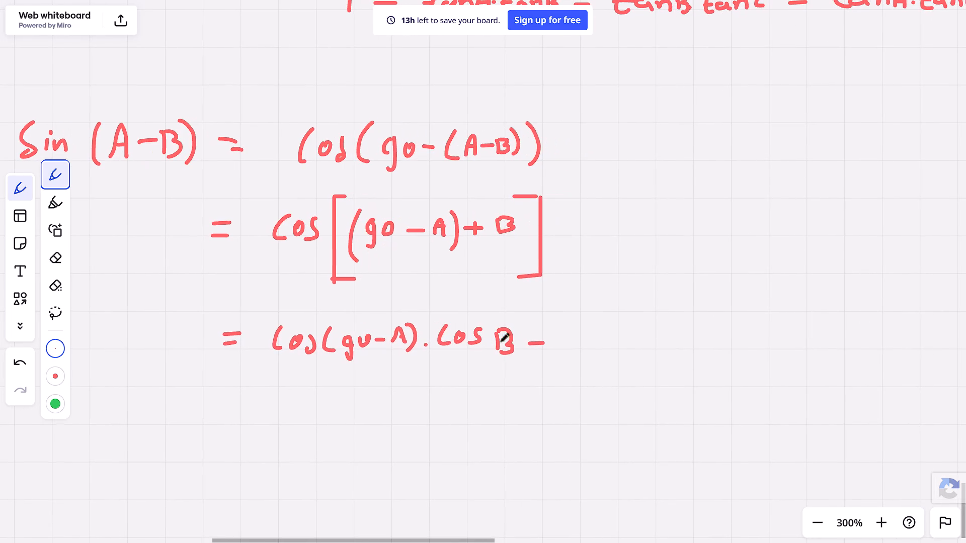
pyautogui.moveTo(585, 327); pyautogui.dragTo(592, 343)
pyautogui.click(594, 330)
pyautogui.moveTo(603, 342); pyautogui.dragTo(613, 344)
pyautogui.moveTo(633, 327); pyautogui.dragTo(640, 353)
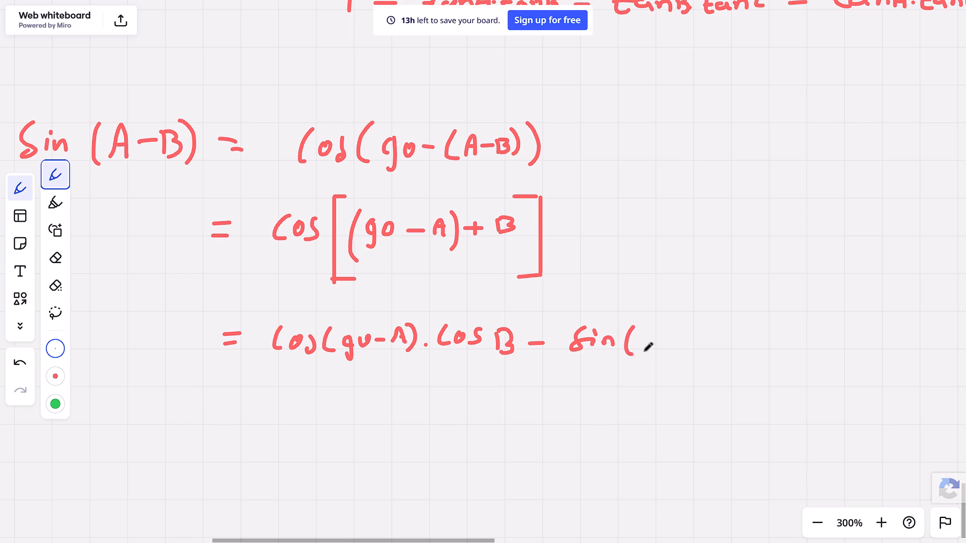
pyautogui.moveTo(654, 338); pyautogui.dragTo(647, 359)
pyautogui.moveTo(649, 337); pyautogui.dragTo(654, 347)
pyautogui.click(664, 338)
pyautogui.moveTo(676, 343); pyautogui.dragTo(687, 342)
pyautogui.moveTo(698, 348); pyautogui.dragTo(711, 350)
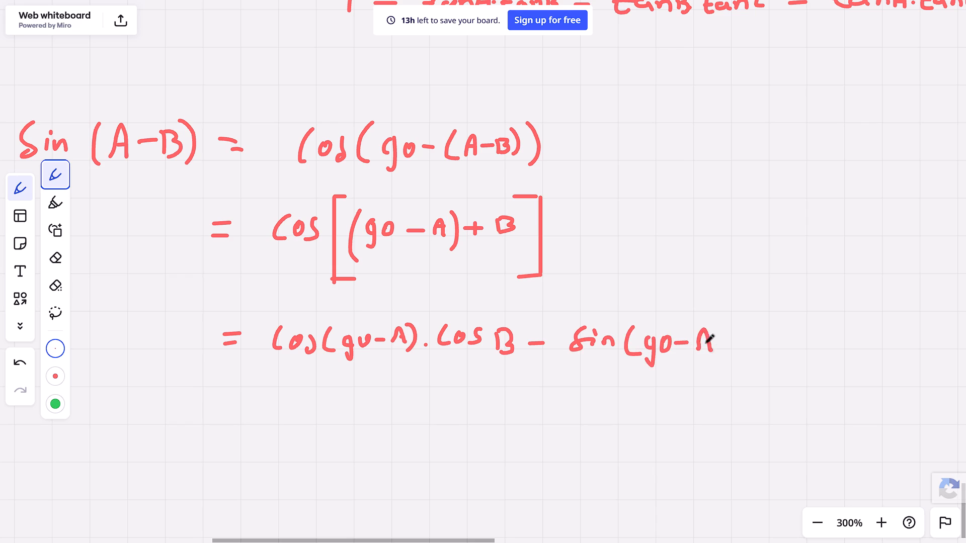
pyautogui.click(698, 341)
pyautogui.moveTo(716, 321); pyautogui.dragTo(718, 357)
# Complete the third line by adding "· sin B" after "sin(90−A)".
pyautogui.click(738, 346)
pyautogui.moveTo(757, 324); pyautogui.dragTo(768, 343)
pyautogui.click(770, 327)
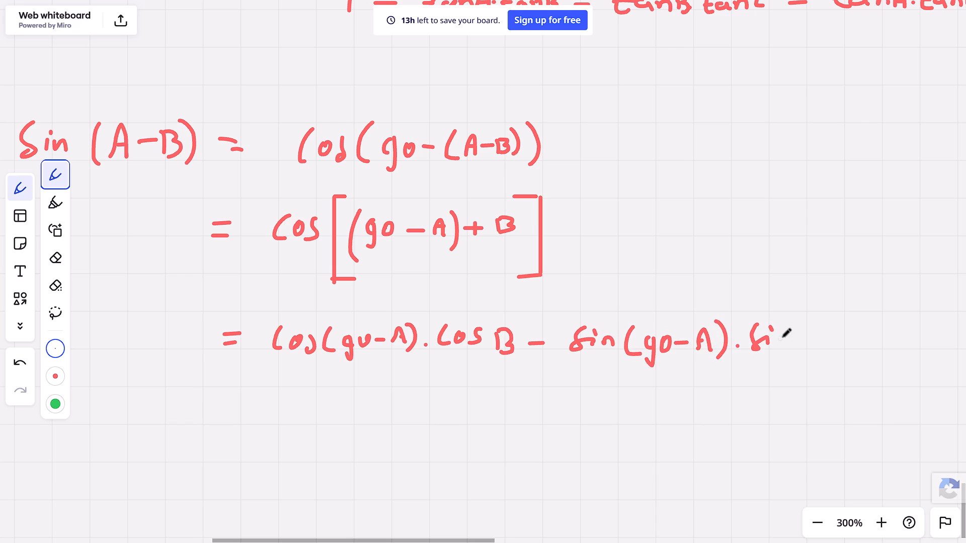
pyautogui.moveTo(782, 337); pyautogui.dragTo(792, 342)
pyautogui.moveTo(803, 332); pyautogui.dragTo(804, 344)
pyautogui.moveTo(808, 330); pyautogui.dragTo(808, 348)
# Handwrite "= sin A" as the start of a fourth line below the expanded expression.
pyautogui.moveTo(687, 348); pyautogui.dragTo(695, 401, button='middle')
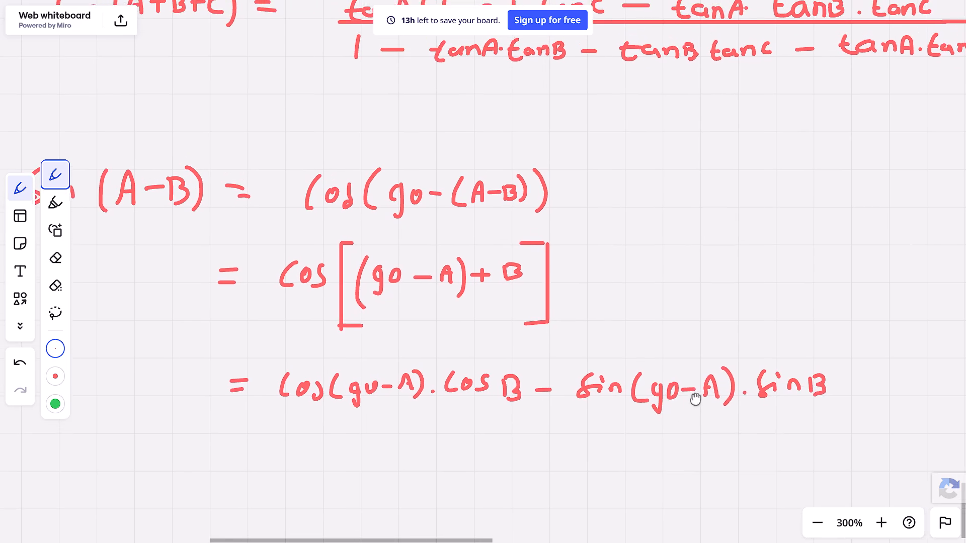
pyautogui.moveTo(695, 401); pyautogui.dragTo(703, 443, button='middle')
pyautogui.moveTo(691, 188); pyautogui.dragTo(639, 481, button='middle')
pyautogui.moveTo(570, 378); pyautogui.dragTo(686, 206, button='middle')
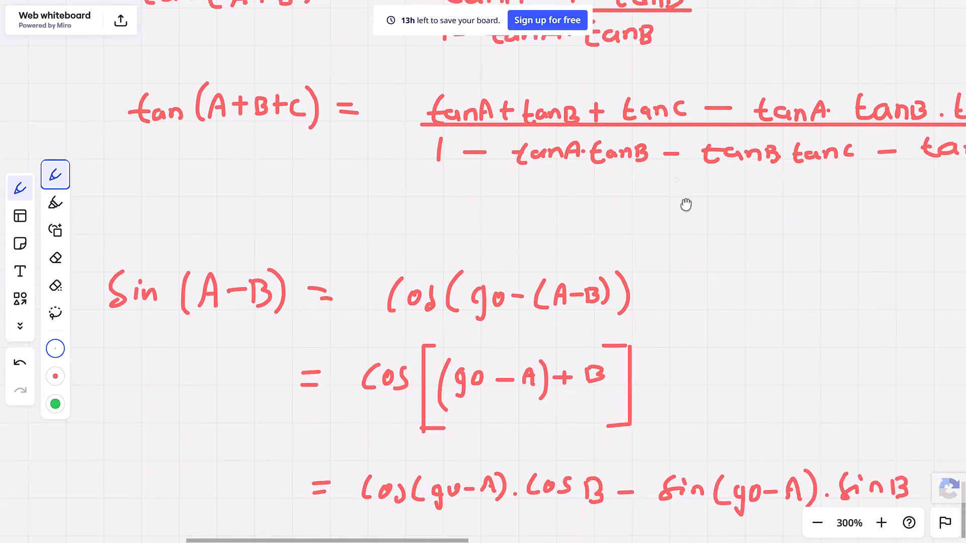
pyautogui.moveTo(686, 206); pyautogui.dragTo(690, 288, button='middle')
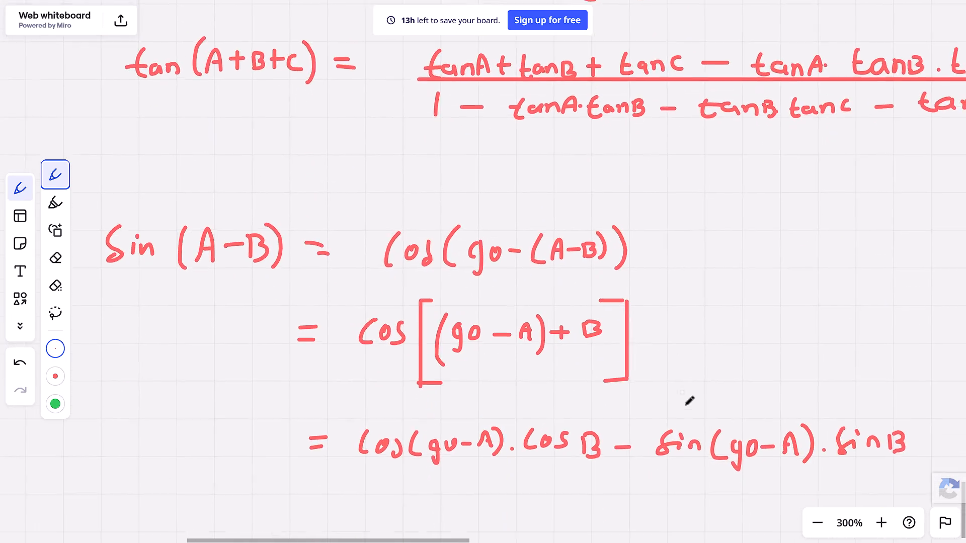
pyautogui.moveTo(685, 405); pyautogui.dragTo(710, 326, button='middle')
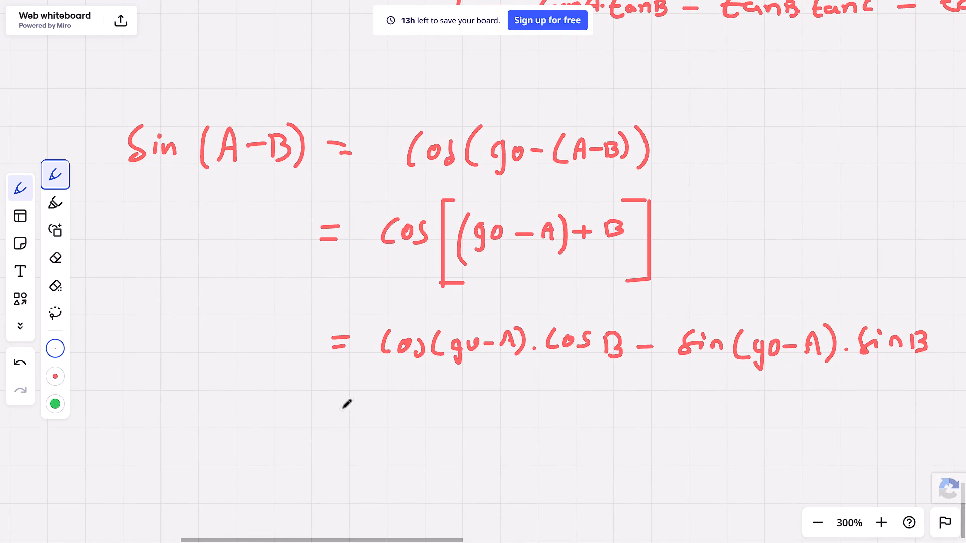
pyautogui.moveTo(337, 410); pyautogui.dragTo(345, 410)
pyautogui.moveTo(336, 421); pyautogui.dragTo(347, 422)
pyautogui.moveTo(416, 406); pyautogui.dragTo(405, 428)
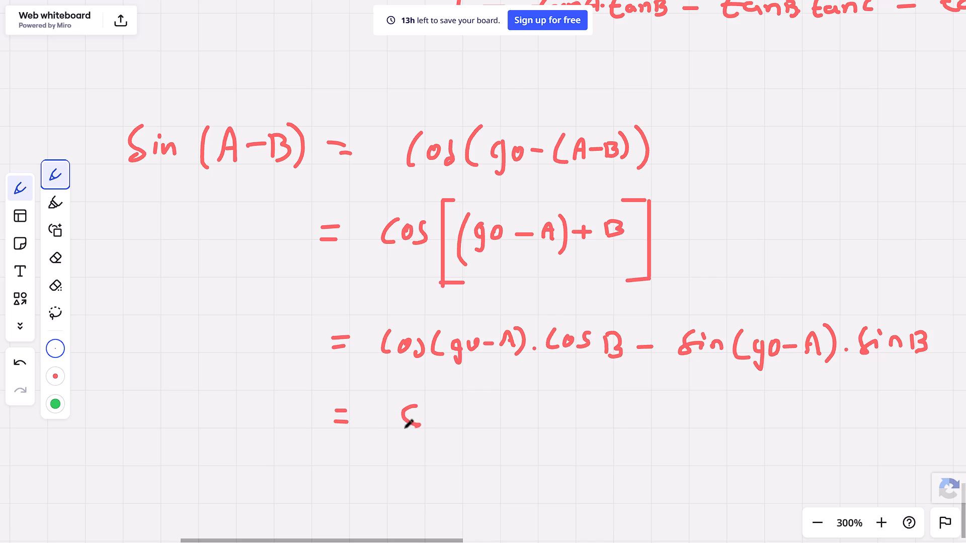
pyautogui.moveTo(405, 428); pyautogui.dragTo(403, 428)
pyautogui.moveTo(429, 414); pyautogui.dragTo(431, 423)
pyautogui.click(430, 410)
pyautogui.moveTo(437, 418); pyautogui.dragTo(450, 421)
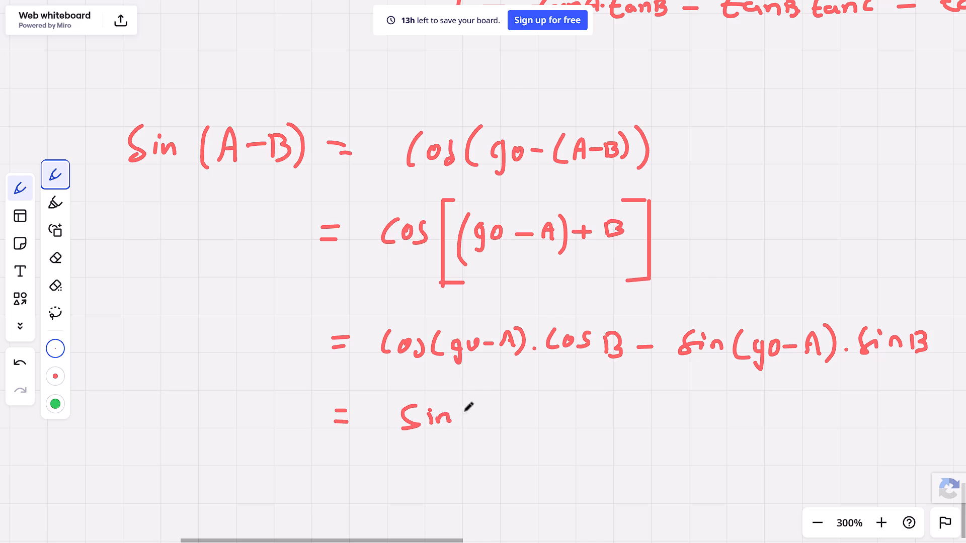
pyautogui.moveTo(461, 423); pyautogui.dragTo(472, 423)
pyautogui.moveTo(463, 418); pyautogui.dragTo(475, 418)
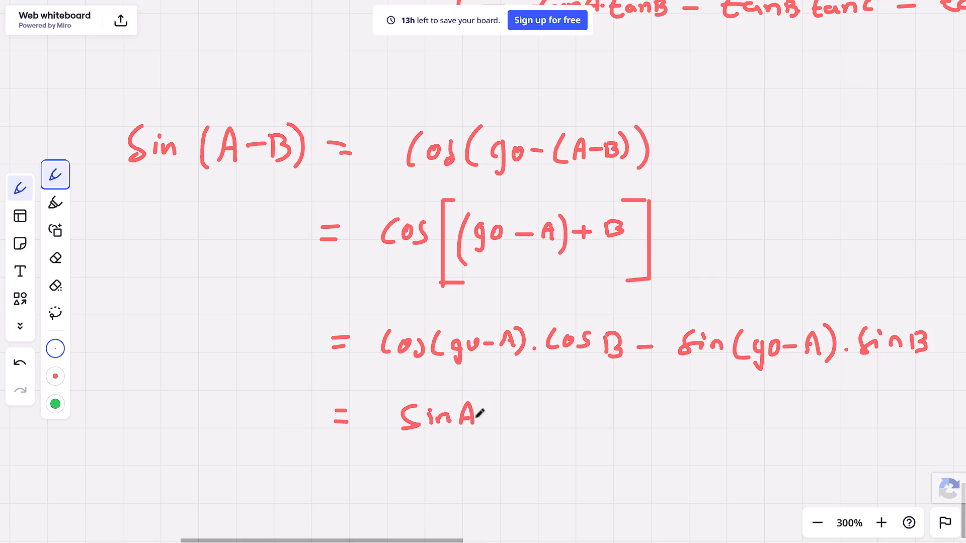
pyautogui.moveTo(475, 418); pyautogui.dragTo(473, 418)
# Add the factor "· cos B" after "sin A" on the fourth line.
pyautogui.click(485, 422)
pyautogui.moveTo(511, 410); pyautogui.dragTo(514, 425)
pyautogui.moveTo(519, 414); pyautogui.dragTo(522, 420)
pyautogui.moveTo(534, 413); pyautogui.dragTo(529, 424)
pyautogui.moveTo(545, 415); pyautogui.dragTo(547, 425)
pyautogui.moveTo(548, 413); pyautogui.dragTo(558, 414)
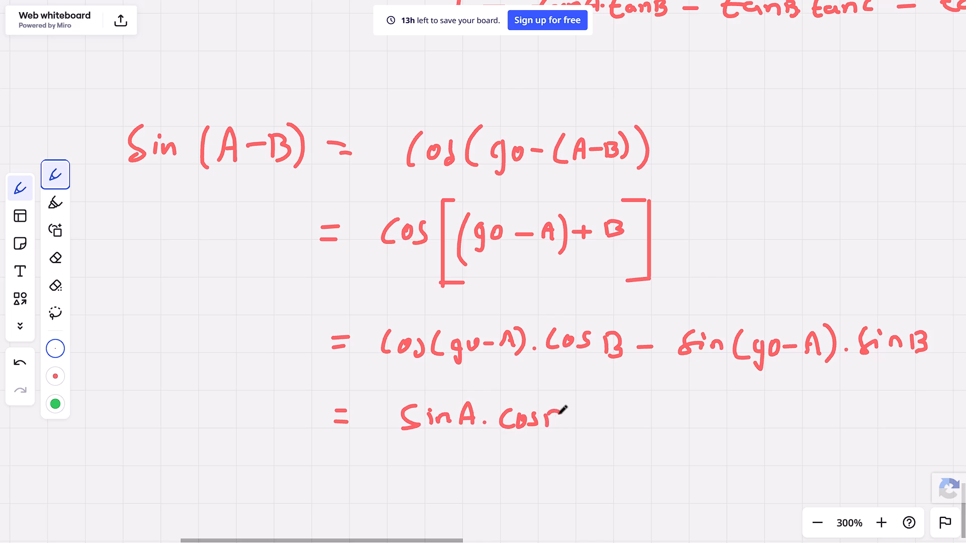
pyautogui.moveTo(558, 414); pyautogui.dragTo(547, 427)
# Complete the fourth line with "− cos A · sin B".
pyautogui.moveTo(581, 420); pyautogui.dragTo(595, 421)
pyautogui.moveTo(645, 403); pyautogui.dragTo(644, 421)
pyautogui.click(657, 408)
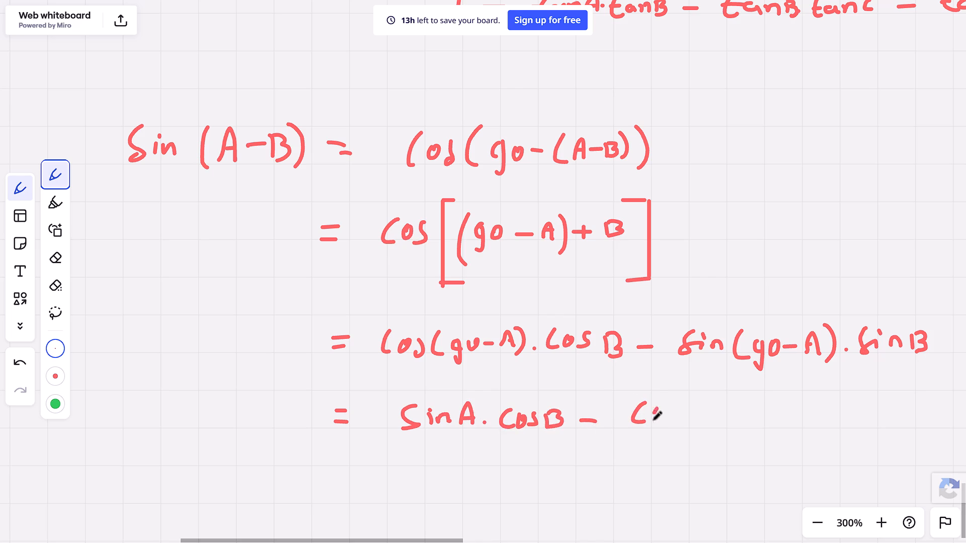
pyautogui.moveTo(672, 409); pyautogui.dragTo(664, 423)
pyautogui.moveTo(678, 422); pyautogui.dragTo(688, 421)
pyautogui.moveTo(680, 417); pyautogui.dragTo(684, 418)
pyautogui.click(696, 417)
pyautogui.moveTo(721, 410); pyautogui.dragTo(713, 428)
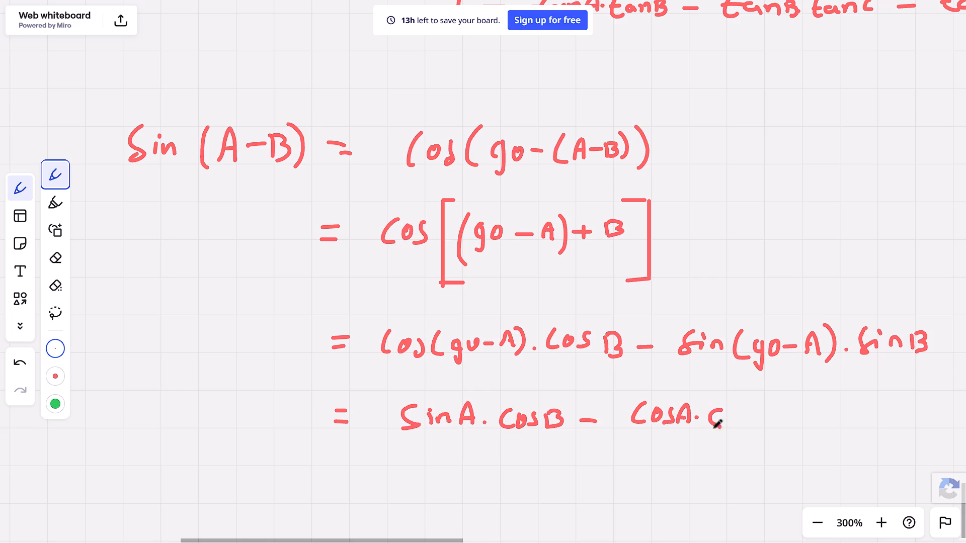
pyautogui.moveTo(713, 428); pyautogui.dragTo(714, 428)
pyautogui.moveTo(728, 421); pyautogui.dragTo(728, 427)
pyautogui.click(731, 413)
pyautogui.moveTo(737, 418); pyautogui.dragTo(746, 424)
pyautogui.moveTo(757, 411); pyautogui.dragTo(757, 425)
pyautogui.moveTo(761, 409); pyautogui.dragTo(767, 425)
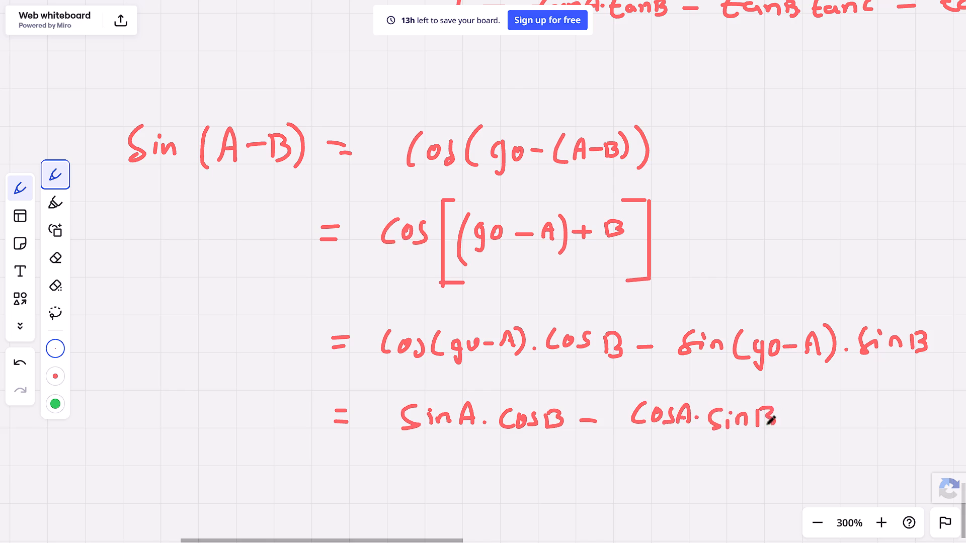
pyautogui.moveTo(767, 425); pyautogui.dragTo(758, 426)
# Draw a small star bullet in the blank space below and to the left of the finished derivation.
pyautogui.moveTo(605, 390); pyautogui.dragTo(693, 293, button='middle')
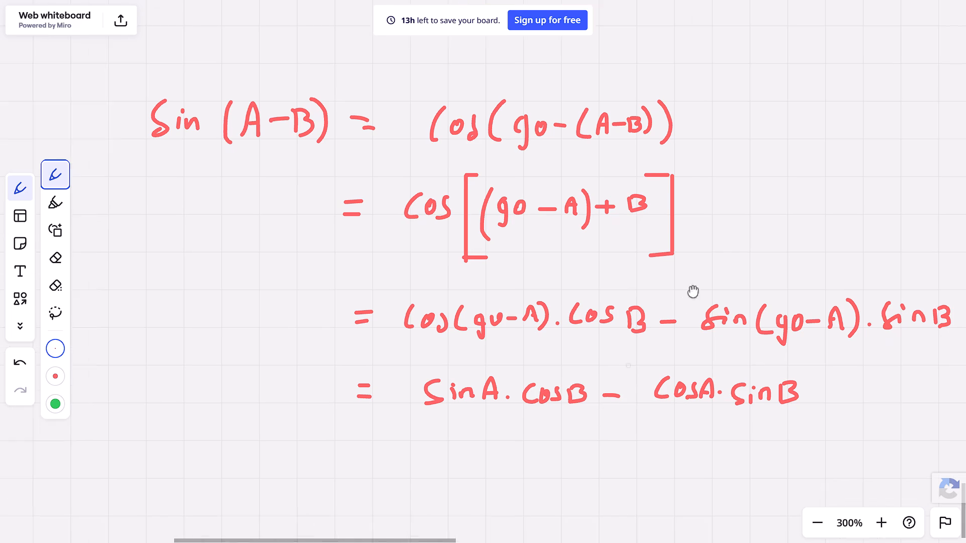
pyautogui.moveTo(693, 293); pyautogui.dragTo(719, 259, button='middle')
pyautogui.moveTo(168, 387); pyautogui.dragTo(177, 378)
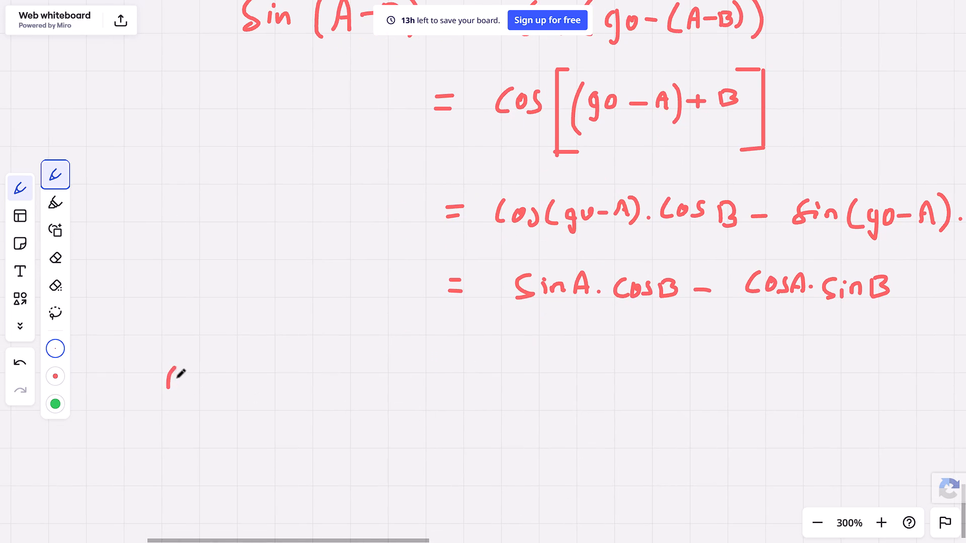
pyautogui.moveTo(177, 378); pyautogui.dragTo(176, 386)
# Handwrite "sin (A+B) =" beside the star bullet.
pyautogui.moveTo(231, 378); pyautogui.dragTo(221, 402)
pyautogui.moveTo(235, 391); pyautogui.dragTo(236, 402)
pyautogui.click(238, 382)
pyautogui.moveTo(246, 391); pyautogui.dragTo(256, 392)
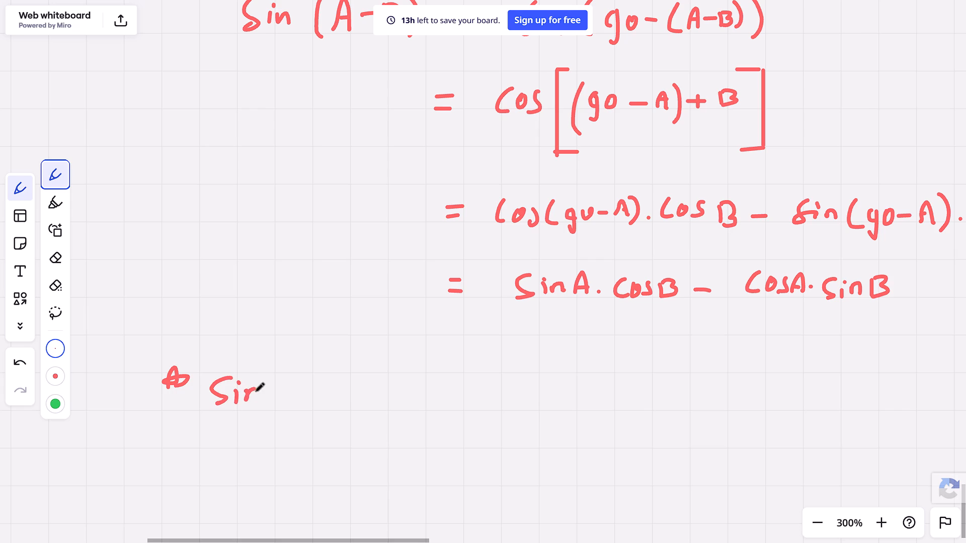
pyautogui.moveTo(256, 392); pyautogui.dragTo(255, 398)
pyautogui.moveTo(293, 372); pyautogui.dragTo(287, 401)
pyautogui.moveTo(294, 397); pyautogui.dragTo(308, 397)
pyautogui.moveTo(299, 391); pyautogui.dragTo(306, 391)
pyautogui.moveTo(324, 381); pyautogui.dragTo(327, 394)
pyautogui.moveTo(323, 388); pyautogui.dragTo(334, 386)
pyautogui.moveTo(342, 383); pyautogui.dragTo(343, 393)
pyautogui.moveTo(344, 383); pyautogui.dragTo(345, 397)
pyautogui.moveTo(360, 376); pyautogui.dragTo(362, 406)
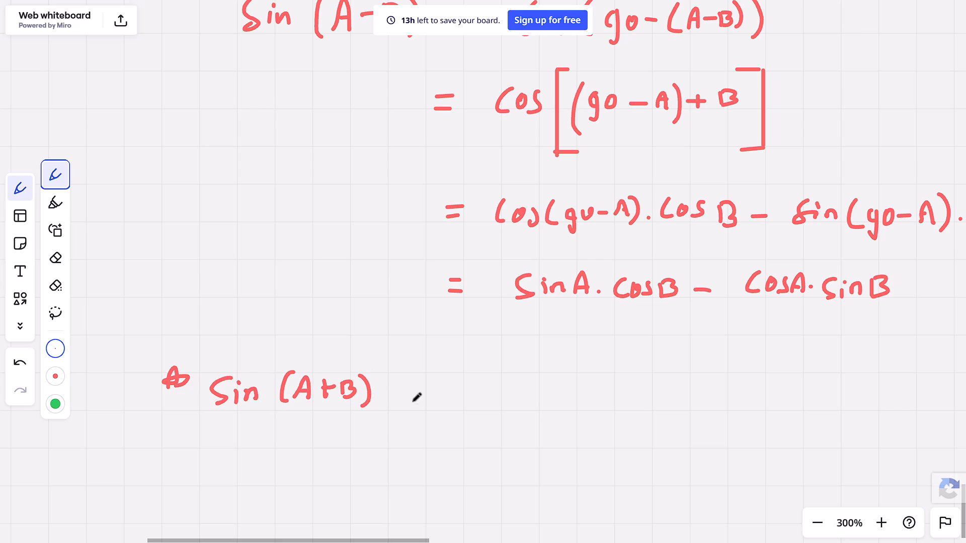
pyautogui.moveTo(414, 389); pyautogui.dragTo(428, 389)
pyautogui.moveTo(416, 396); pyautogui.dragTo(425, 397)
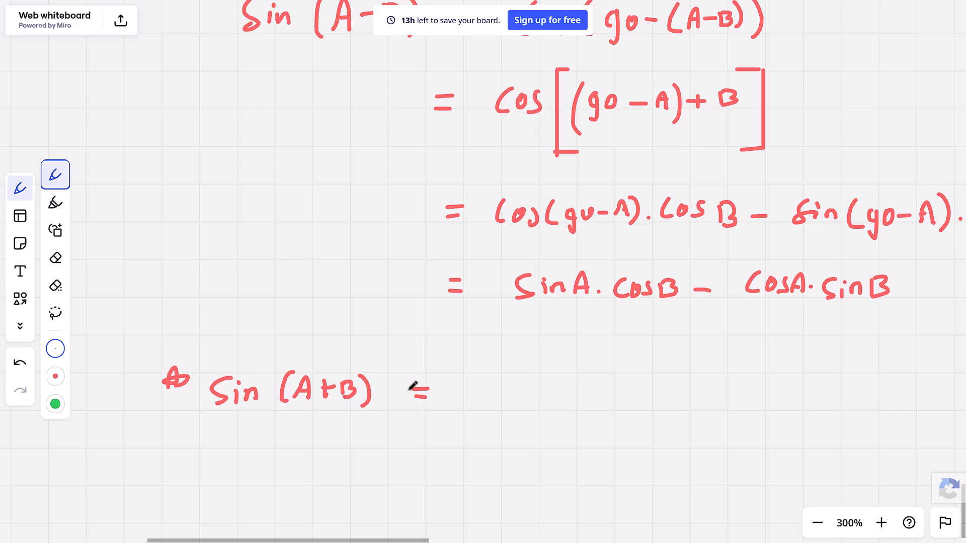
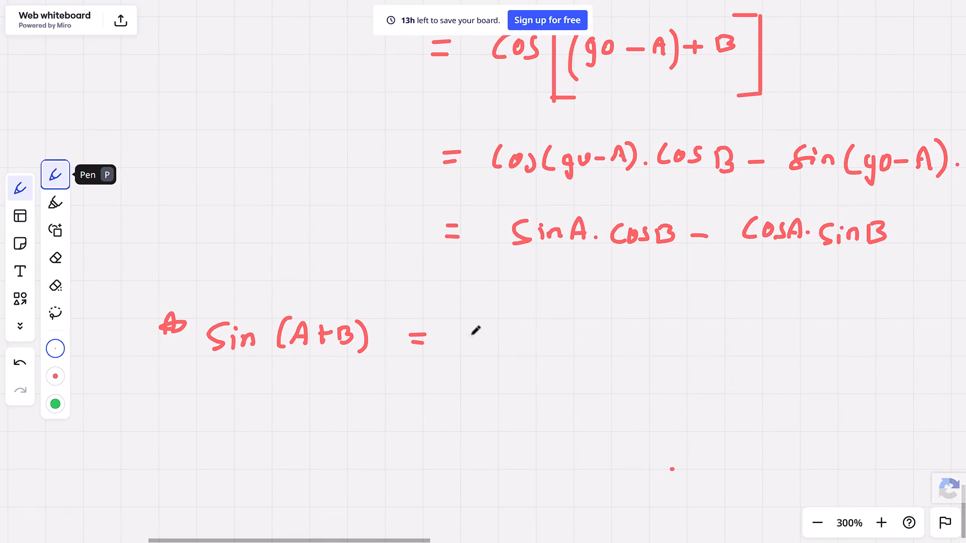
# Handwrite "cos" after the equals sign of the starred "sin (A+B) =" line.
pyautogui.moveTo(551, 271); pyautogui.dragTo(487, 484, button='middle')
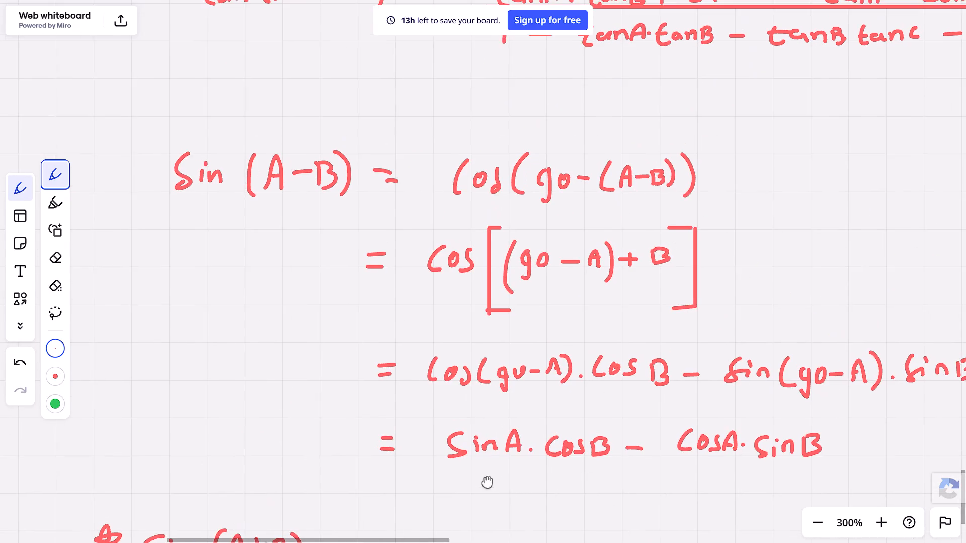
pyautogui.moveTo(487, 484); pyautogui.dragTo(505, 448, button='middle')
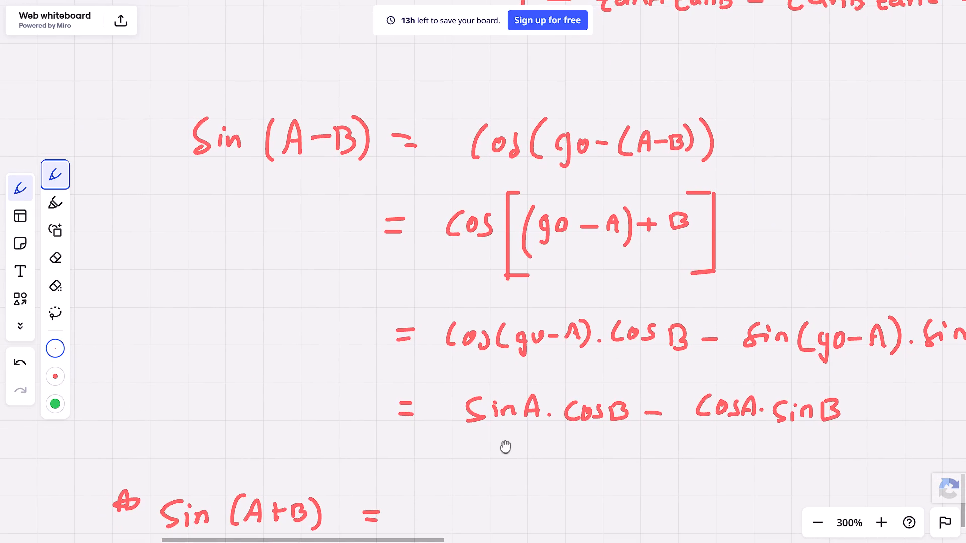
pyautogui.moveTo(505, 448); pyautogui.dragTo(564, 339, button='middle')
pyautogui.moveTo(495, 390); pyautogui.dragTo(495, 413)
pyautogui.click(507, 402)
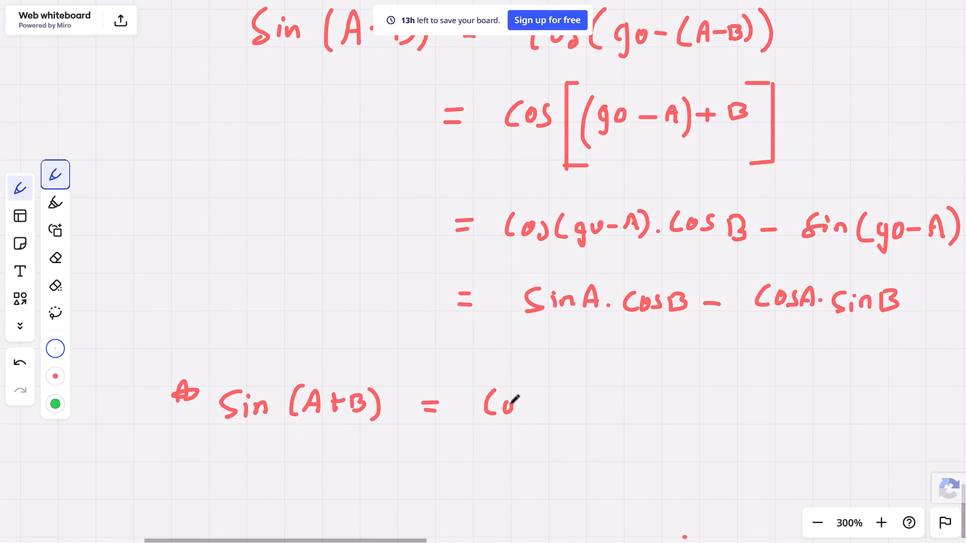
pyautogui.moveTo(522, 399); pyautogui.dragTo(518, 416)
pyautogui.moveTo(510, 411); pyautogui.dragTo(489, 406, button='middle')
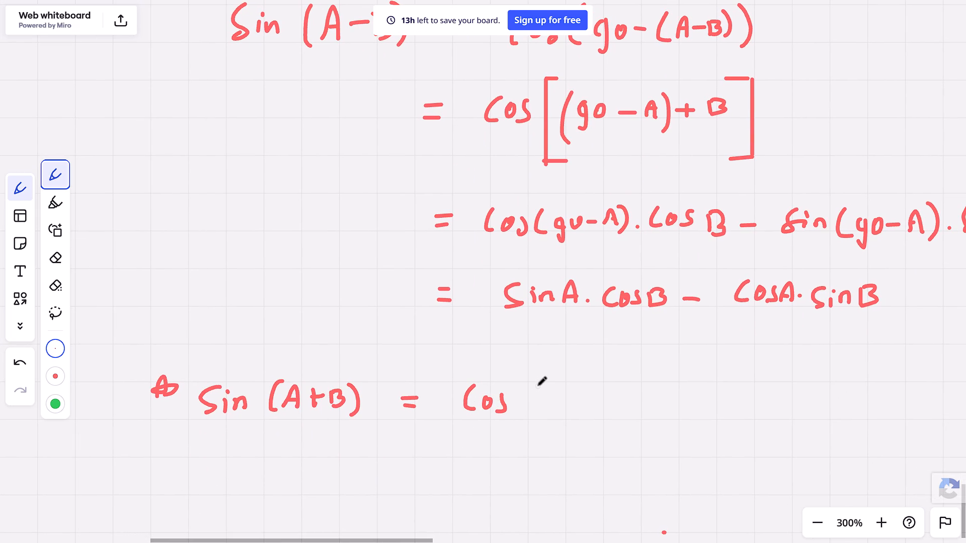
pyautogui.moveTo(542, 386); pyautogui.dragTo(522, 396, button='middle')
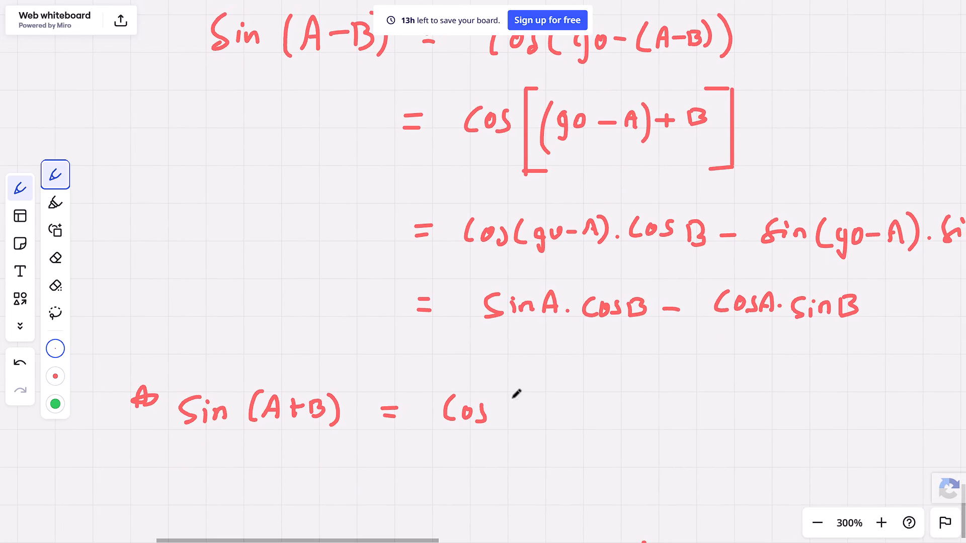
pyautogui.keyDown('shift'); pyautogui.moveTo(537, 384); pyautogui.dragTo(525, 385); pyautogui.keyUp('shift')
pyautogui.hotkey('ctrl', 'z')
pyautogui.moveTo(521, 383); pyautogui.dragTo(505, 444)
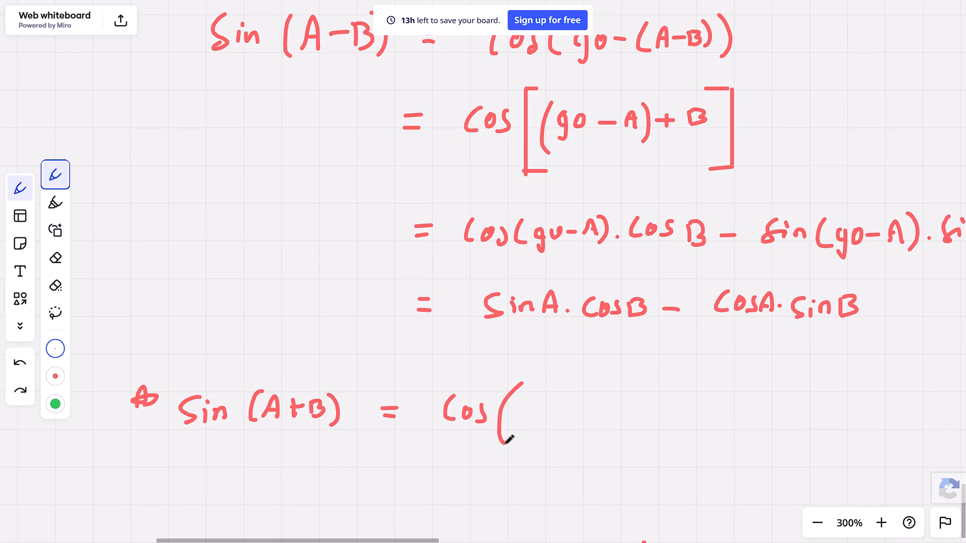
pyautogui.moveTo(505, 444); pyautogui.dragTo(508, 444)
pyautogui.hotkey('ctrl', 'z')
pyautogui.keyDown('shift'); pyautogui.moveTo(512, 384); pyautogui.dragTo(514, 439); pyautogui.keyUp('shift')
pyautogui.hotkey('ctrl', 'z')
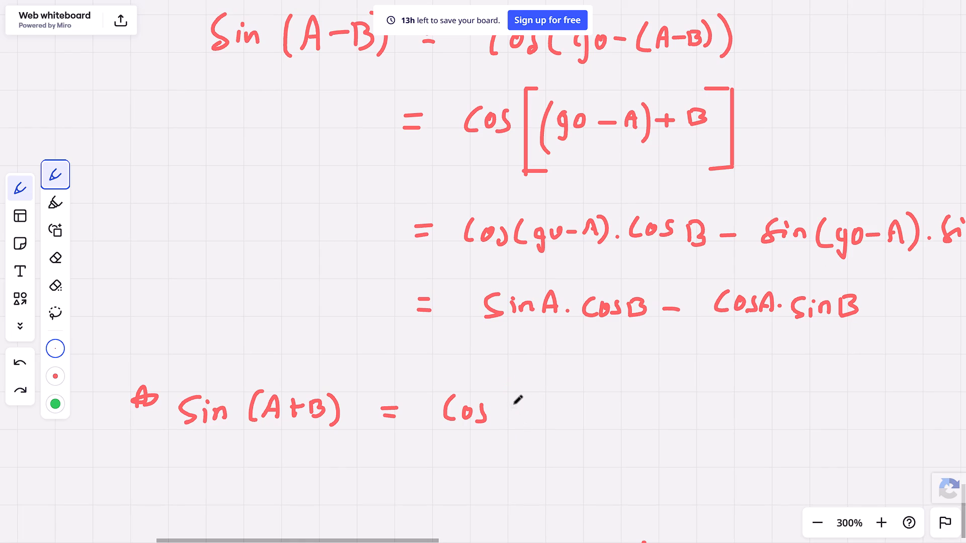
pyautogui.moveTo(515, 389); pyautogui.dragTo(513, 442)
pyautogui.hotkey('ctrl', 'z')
# Draw a large opening parenthesis after "cos" on the sin (A+B) line.
pyautogui.moveTo(511, 383); pyautogui.dragTo(515, 445)
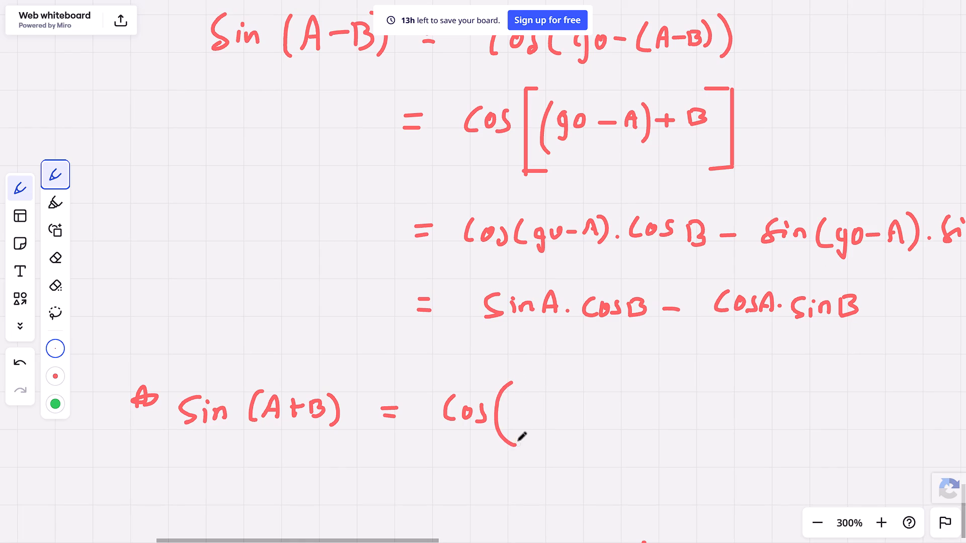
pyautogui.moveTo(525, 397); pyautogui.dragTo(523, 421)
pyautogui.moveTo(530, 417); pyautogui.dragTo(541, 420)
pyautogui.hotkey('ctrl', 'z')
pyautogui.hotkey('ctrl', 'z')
# Complete the first sin (A+B) line by writing "90 − (A+B))" inside the large parenthesis.
pyautogui.moveTo(534, 407); pyautogui.dragTo(526, 423)
pyautogui.moveTo(531, 406); pyautogui.dragTo(532, 415)
pyautogui.moveTo(546, 411); pyautogui.dragTo(544, 415)
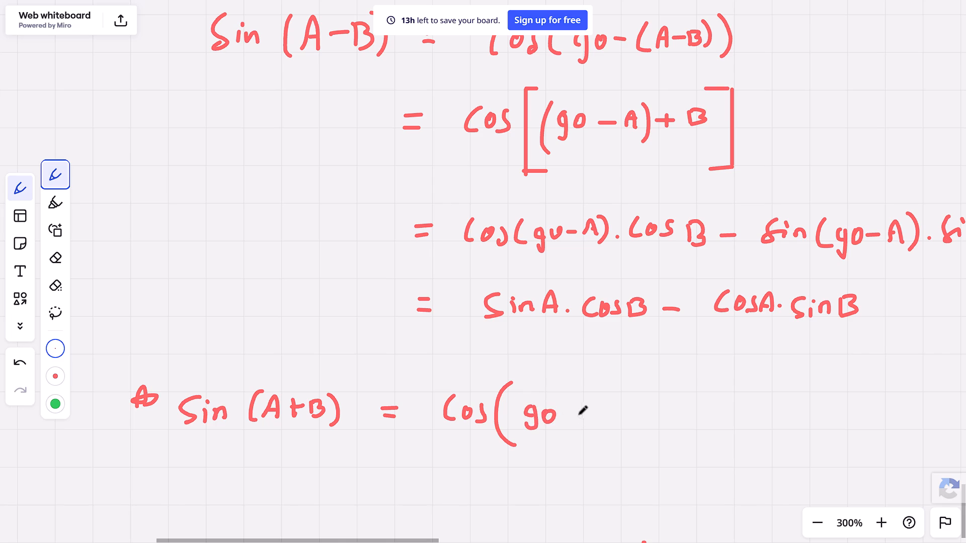
pyautogui.moveTo(574, 414); pyautogui.dragTo(587, 415)
pyautogui.moveTo(623, 402); pyautogui.dragTo(617, 425)
pyautogui.moveTo(628, 422); pyautogui.dragTo(639, 422)
pyautogui.moveTo(628, 414); pyautogui.dragTo(635, 414)
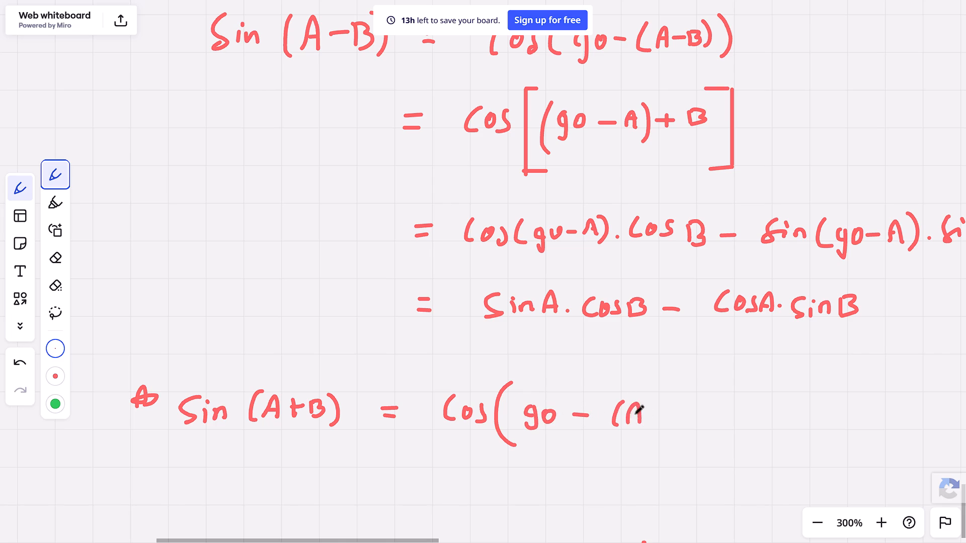
pyautogui.moveTo(635, 414); pyautogui.dragTo(639, 414)
pyautogui.moveTo(651, 411); pyautogui.dragTo(652, 419)
pyautogui.moveTo(646, 415); pyautogui.dragTo(655, 414)
pyautogui.moveTo(663, 409); pyautogui.dragTo(665, 419)
pyautogui.moveTo(667, 407); pyautogui.dragTo(670, 421)
pyautogui.moveTo(685, 400); pyautogui.dragTo(690, 423)
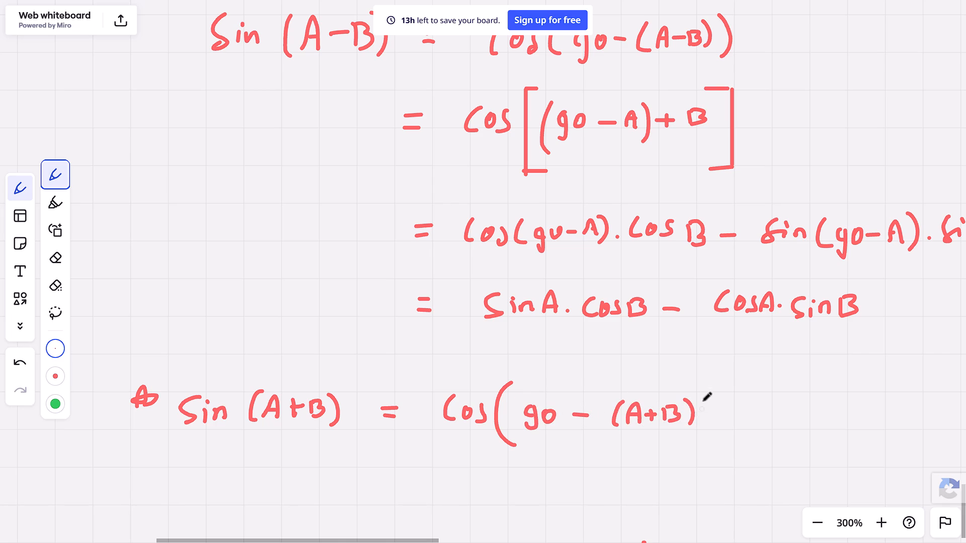
pyautogui.moveTo(708, 391); pyautogui.dragTo(701, 434)
# Start the second line of the sin (A+B) derivation with "= cos (".
pyautogui.moveTo(695, 411); pyautogui.dragTo(718, 354, button='middle')
pyautogui.moveTo(413, 417); pyautogui.dragTo(424, 416)
pyautogui.moveTo(417, 424); pyautogui.dragTo(425, 424)
pyautogui.moveTo(483, 419); pyautogui.dragTo(480, 447)
pyautogui.hotkey('ctrl', 'z')
pyautogui.moveTo(482, 417); pyautogui.dragTo(491, 438)
pyautogui.click(498, 427)
pyautogui.moveTo(516, 423); pyautogui.dragTo(509, 438)
pyautogui.moveTo(549, 408); pyautogui.dragTo(543, 449)
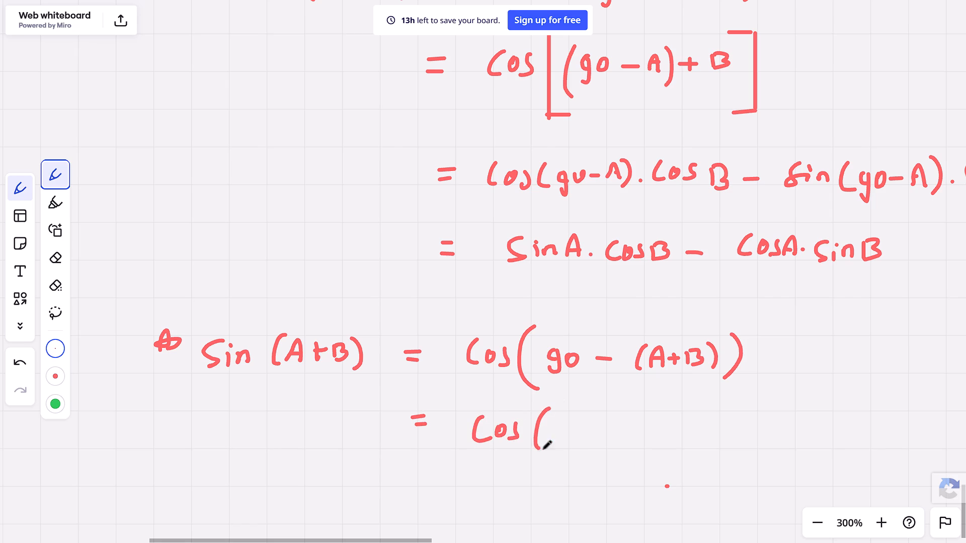
pyautogui.moveTo(543, 449); pyautogui.dragTo(547, 450)
# Handwrite "90 − A + B" after the opening parenthesis on the second line.
pyautogui.moveTo(573, 432); pyautogui.dragTo(566, 455)
pyautogui.moveTo(570, 433); pyautogui.dragTo(575, 446)
pyautogui.click(587, 438)
pyautogui.moveTo(613, 441); pyautogui.dragTo(626, 440)
pyautogui.moveTo(639, 442); pyautogui.dragTo(656, 442)
pyautogui.moveTo(641, 436); pyautogui.dragTo(655, 434)
pyautogui.moveTo(699, 427); pyautogui.dragTo(700, 445)
pyautogui.moveTo(690, 437); pyautogui.dragTo(710, 438)
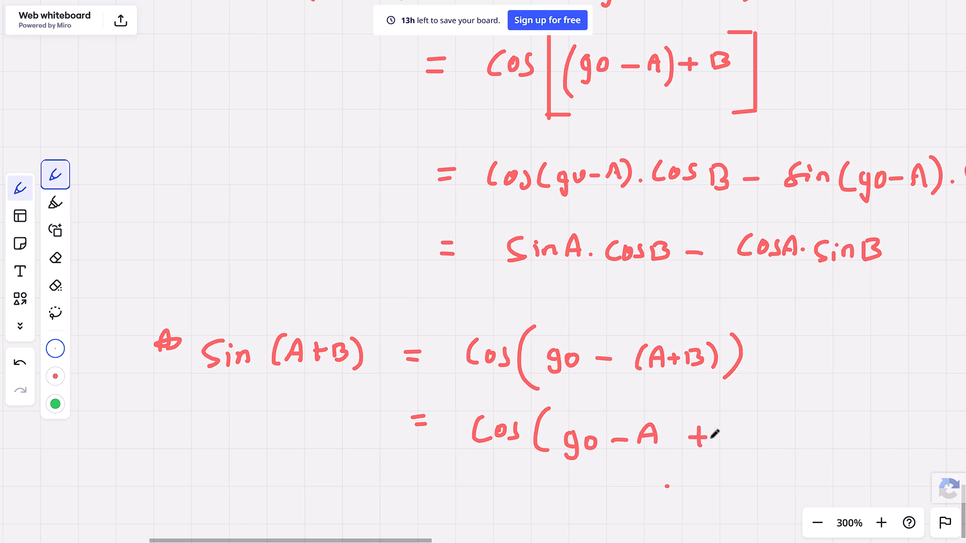
pyautogui.moveTo(710, 438); pyautogui.dragTo(708, 437)
pyautogui.moveTo(719, 436); pyautogui.dragTo(720, 443)
pyautogui.moveTo(723, 433); pyautogui.dragTo(725, 446)
# Bracket "90 − A" on the second line and close the outer parenthesis after "B".
pyautogui.moveTo(561, 425); pyautogui.dragTo(568, 464)
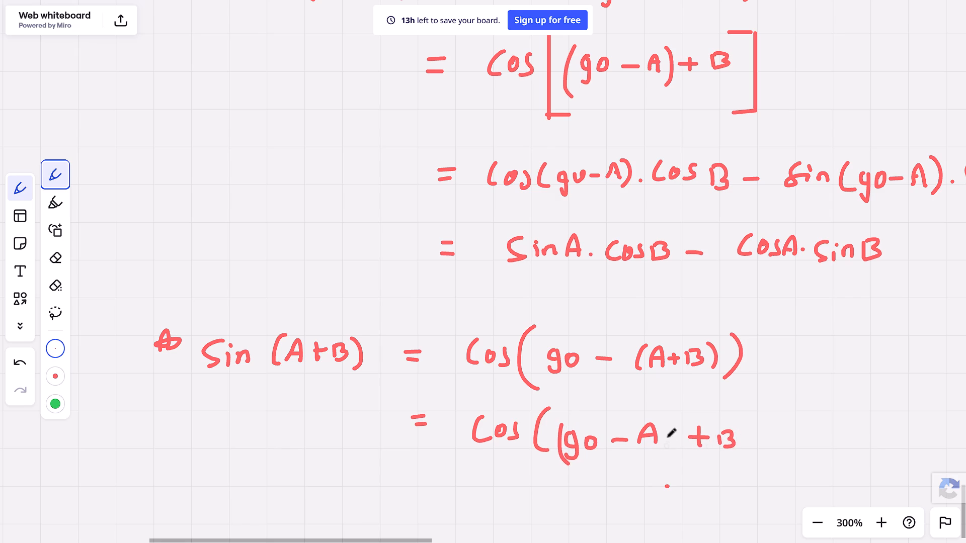
pyautogui.moveTo(665, 420); pyautogui.dragTo(660, 451)
pyautogui.moveTo(744, 410); pyautogui.dragTo(749, 445)
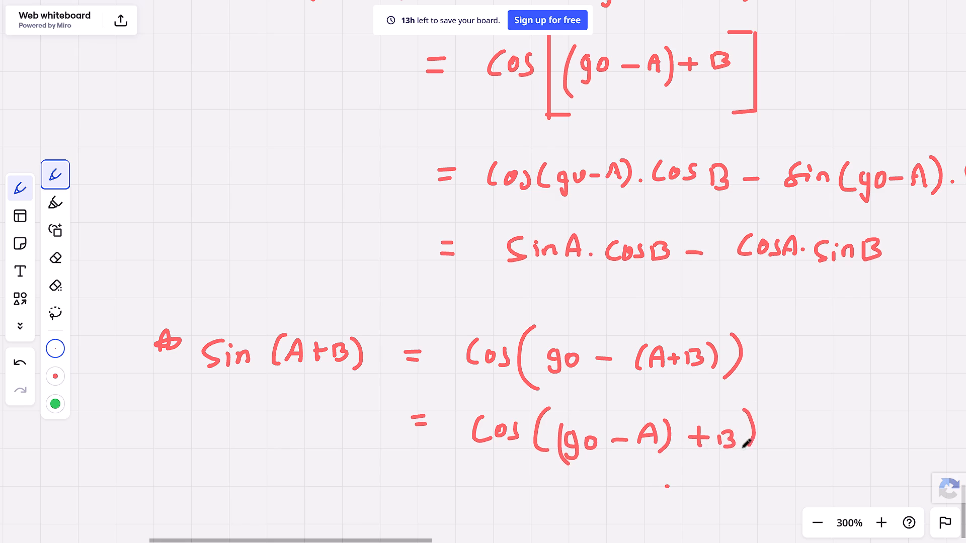
# Start the third line of the sin (A+B) derivation with "= cos (90−A)".
pyautogui.moveTo(742, 445); pyautogui.dragTo(776, 351, button='middle')
pyautogui.moveTo(450, 413); pyautogui.dragTo(462, 412)
pyautogui.moveTo(451, 422); pyautogui.dragTo(460, 421)
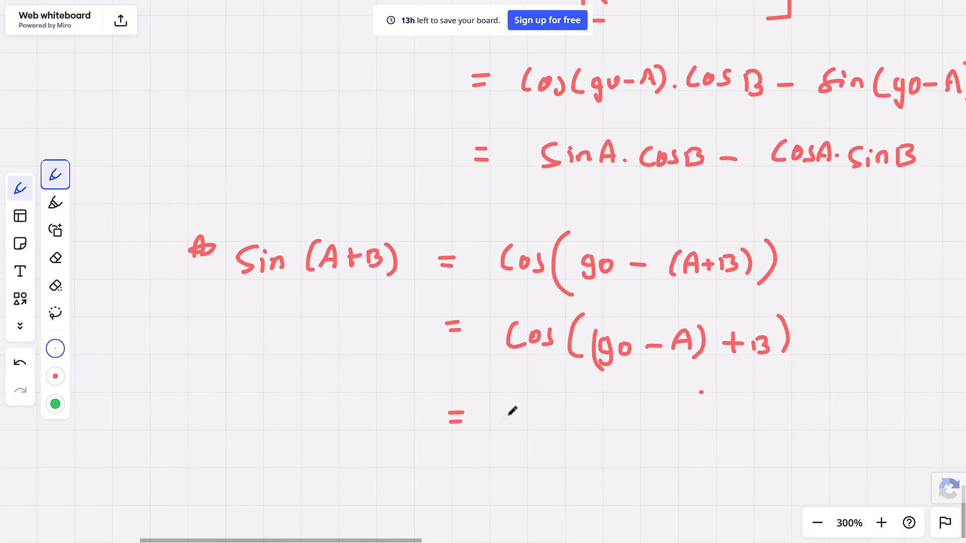
pyautogui.moveTo(513, 409); pyautogui.dragTo(506, 427)
pyautogui.click(517, 416)
pyautogui.moveTo(533, 414); pyautogui.dragTo(531, 431)
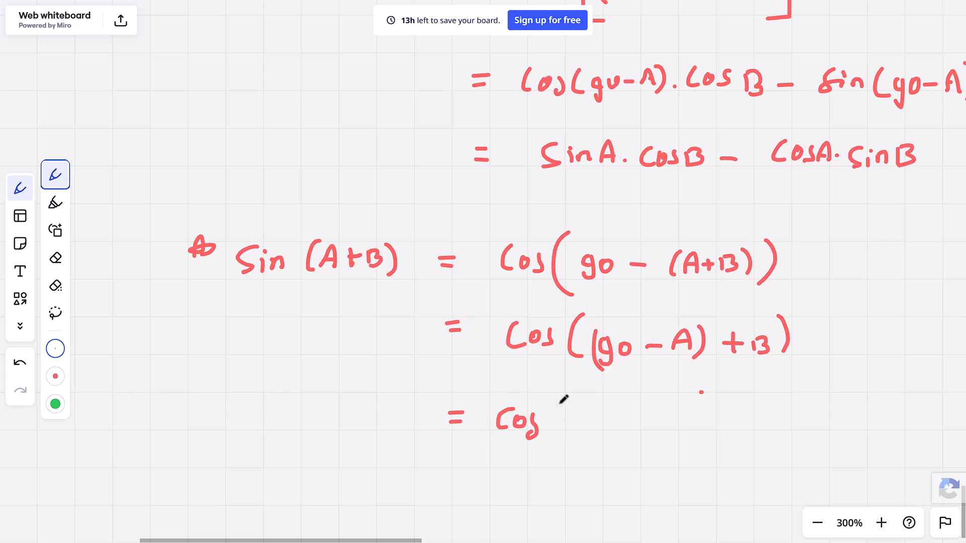
pyautogui.moveTo(558, 402); pyautogui.dragTo(558, 429)
pyautogui.moveTo(572, 418); pyautogui.dragTo(565, 436)
pyautogui.moveTo(569, 418); pyautogui.dragTo(571, 425)
pyautogui.click(581, 421)
pyautogui.moveTo(593, 423); pyautogui.dragTo(602, 421)
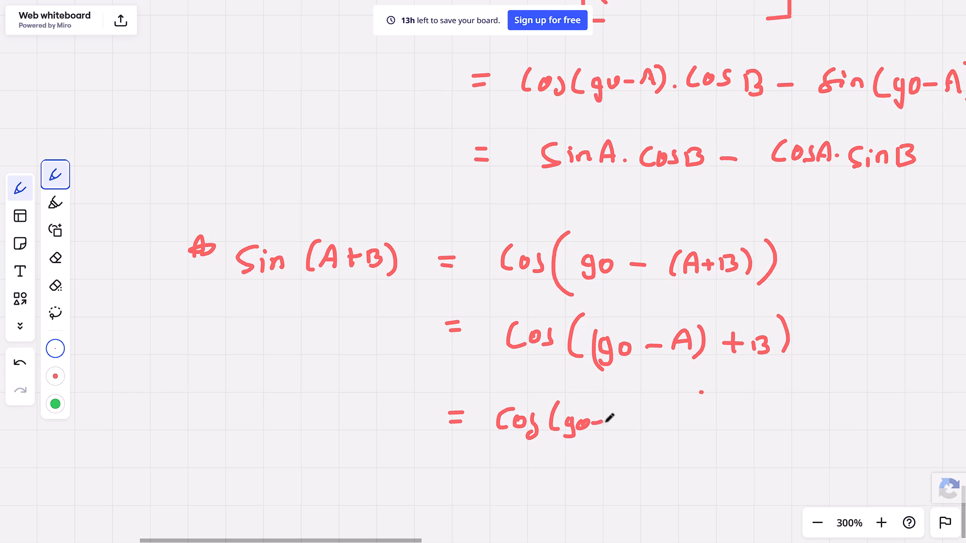
pyautogui.moveTo(608, 424); pyautogui.dragTo(619, 423)
pyautogui.moveTo(611, 419); pyautogui.dragTo(617, 419)
pyautogui.moveTo(628, 401); pyautogui.dragTo(624, 428)
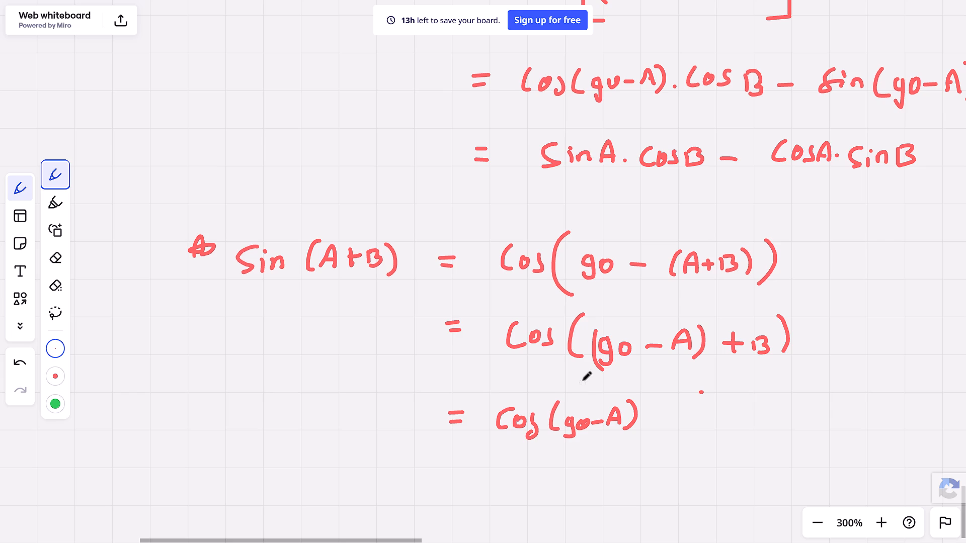
# Add the factor "· cos B" after "cos (90−A)" on the third line.
pyautogui.click(640, 428)
pyautogui.moveTo(668, 411); pyautogui.dragTo(669, 427)
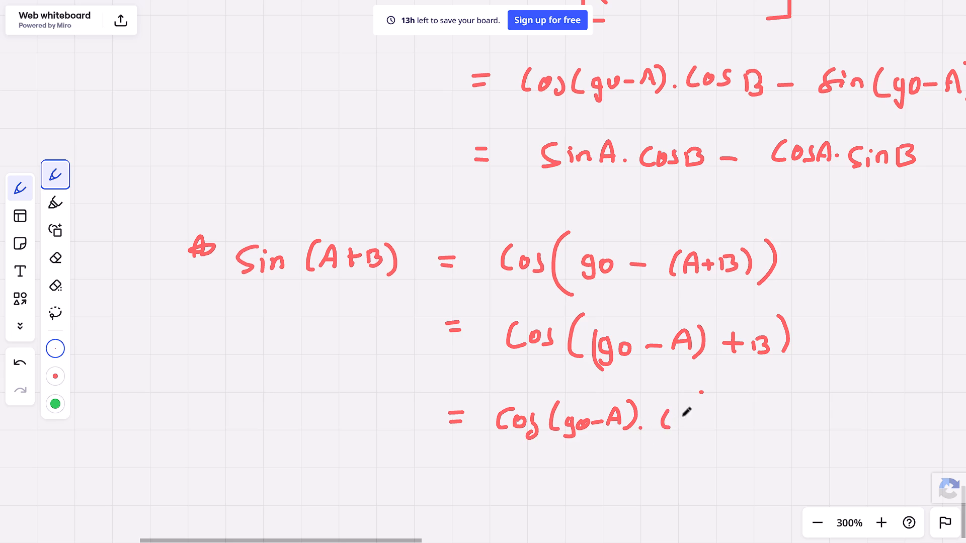
pyautogui.click(683, 416)
pyautogui.moveTo(696, 414); pyautogui.dragTo(692, 429)
pyautogui.moveTo(706, 416); pyautogui.dragTo(708, 427)
pyautogui.moveTo(708, 414); pyautogui.dragTo(705, 431)
# Continue the third line with "− sin" after "cos B".
pyautogui.moveTo(741, 422); pyautogui.dragTo(757, 422)
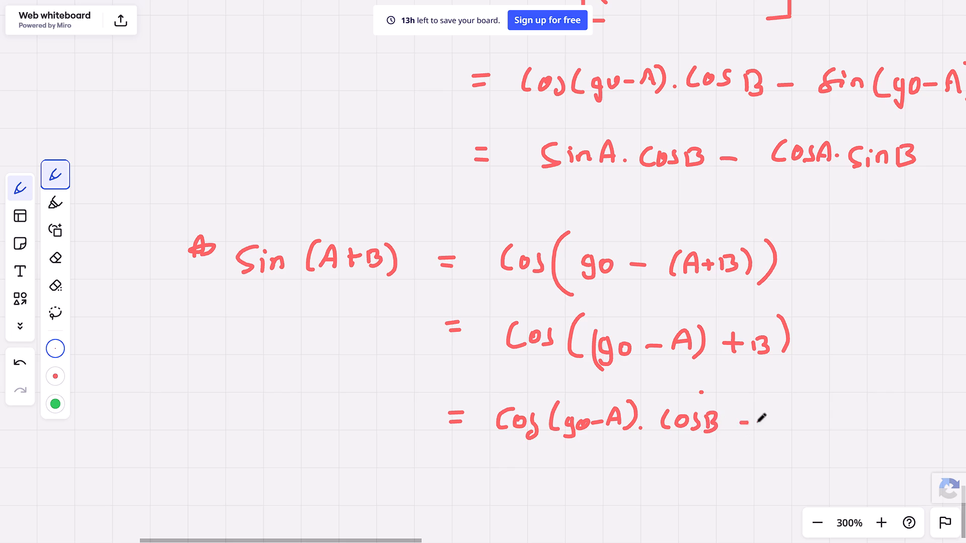
pyautogui.moveTo(757, 422); pyautogui.dragTo(758, 422)
pyautogui.moveTo(734, 426); pyautogui.dragTo(619, 421, button='middle')
pyautogui.moveTo(687, 408); pyautogui.dragTo(679, 425)
pyautogui.click(695, 417)
pyautogui.click(698, 409)
pyautogui.moveTo(699, 416); pyautogui.dragTo(701, 419)
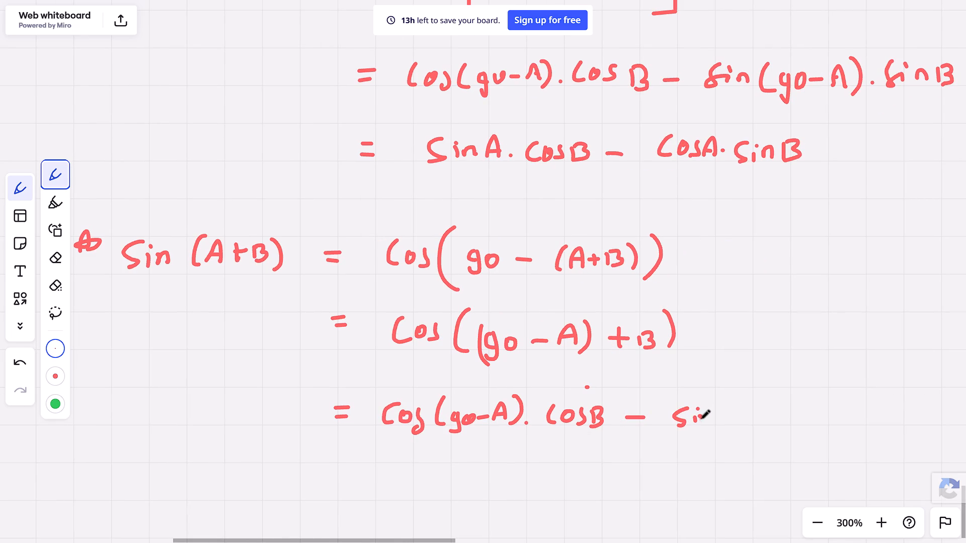
pyautogui.moveTo(701, 419); pyautogui.dragTo(712, 420)
# Add "(90−A)" and a multiplication dot after "sin" on the third line.
pyautogui.moveTo(729, 405); pyautogui.dragTo(729, 422)
pyautogui.moveTo(738, 412); pyautogui.dragTo(734, 432)
pyautogui.moveTo(738, 413); pyautogui.dragTo(740, 419)
pyautogui.click(749, 416)
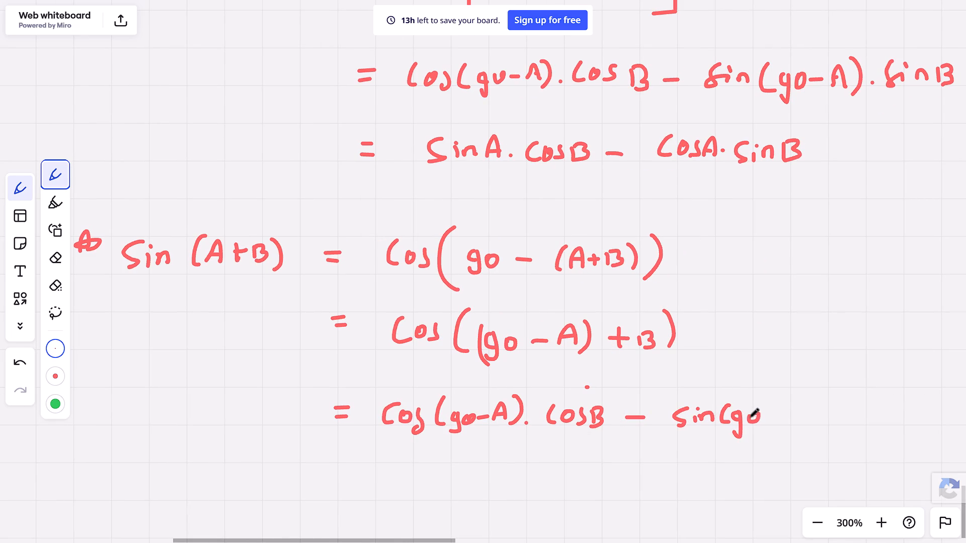
pyautogui.moveTo(764, 420); pyautogui.dragTo(770, 420)
pyautogui.moveTo(775, 423); pyautogui.dragTo(785, 423)
pyautogui.moveTo(776, 418); pyautogui.dragTo(783, 418)
pyautogui.moveTo(788, 408); pyautogui.dragTo(794, 432)
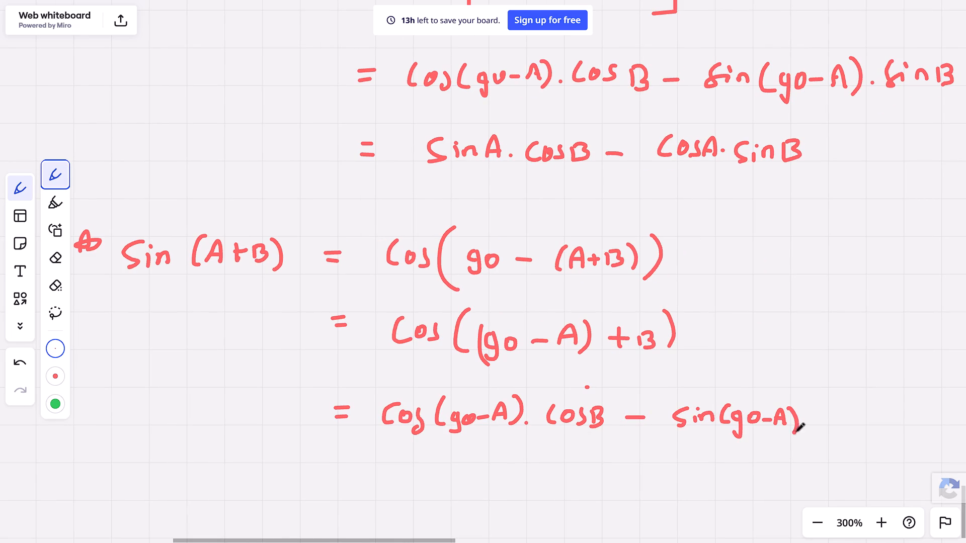
pyautogui.click(804, 423)
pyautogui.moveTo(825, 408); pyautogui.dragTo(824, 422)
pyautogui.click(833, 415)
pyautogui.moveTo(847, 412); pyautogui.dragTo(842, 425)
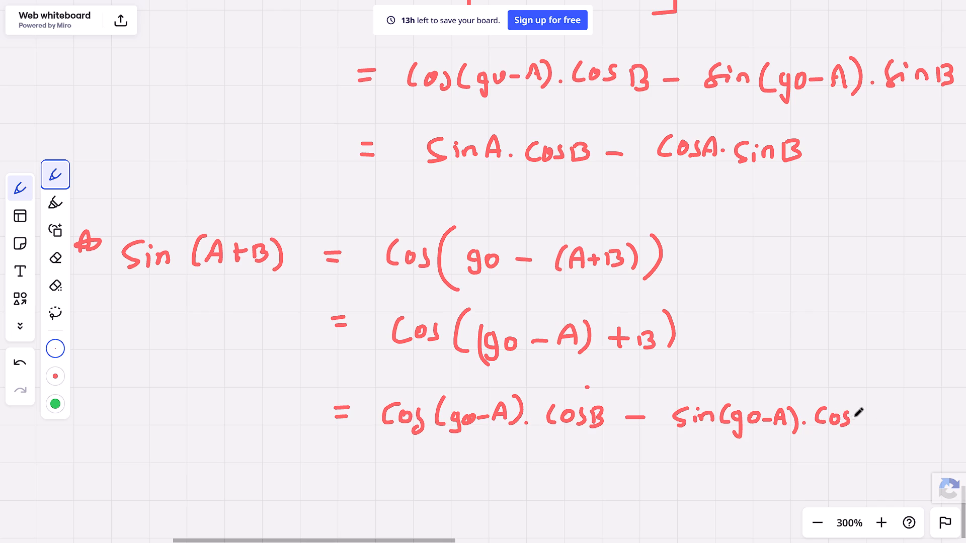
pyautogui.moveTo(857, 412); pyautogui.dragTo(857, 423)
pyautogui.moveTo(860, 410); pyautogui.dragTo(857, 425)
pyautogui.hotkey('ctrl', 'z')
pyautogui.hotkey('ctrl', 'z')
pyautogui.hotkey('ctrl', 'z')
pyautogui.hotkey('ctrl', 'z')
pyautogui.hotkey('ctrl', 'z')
# Complete the third line by writing "sin B" after the multiplication dot.
pyautogui.moveTo(829, 411); pyautogui.dragTo(821, 425)
pyautogui.moveTo(836, 418); pyautogui.dragTo(838, 425)
pyautogui.click(835, 411)
pyautogui.moveTo(845, 420); pyautogui.dragTo(854, 424)
pyautogui.moveTo(861, 415); pyautogui.dragTo(863, 424)
pyautogui.moveTo(864, 411); pyautogui.dragTo(864, 423)
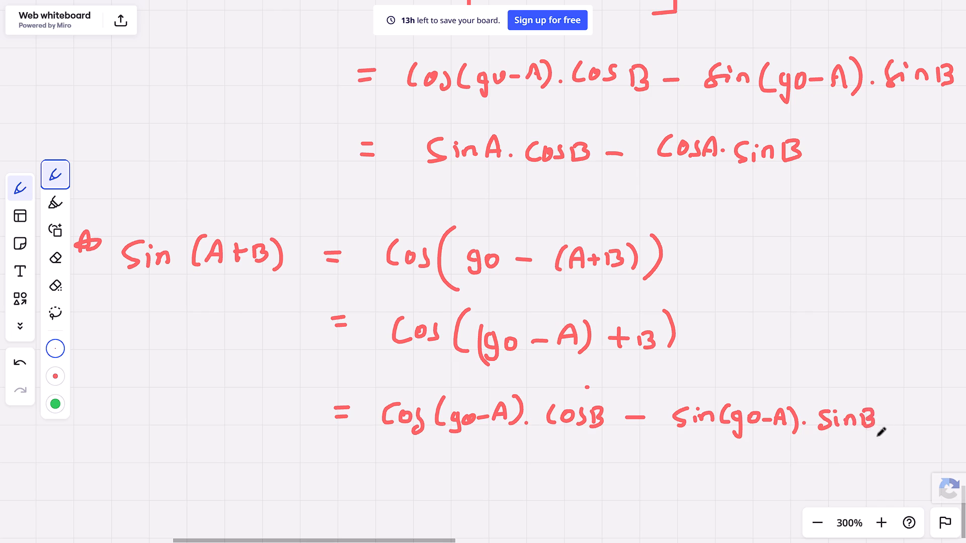
# Begin the fourth line of the sin (A+B) derivation with an equals sign.
pyautogui.moveTo(874, 438); pyautogui.dragTo(885, 396, button='middle')
pyautogui.keyDown('shift'); pyautogui.moveTo(347, 402); pyautogui.dragTo(362, 402); pyautogui.keyUp('shift')
pyautogui.keyDown('shift'); pyautogui.moveTo(347, 410); pyautogui.dragTo(360, 409); pyautogui.keyUp('shift')
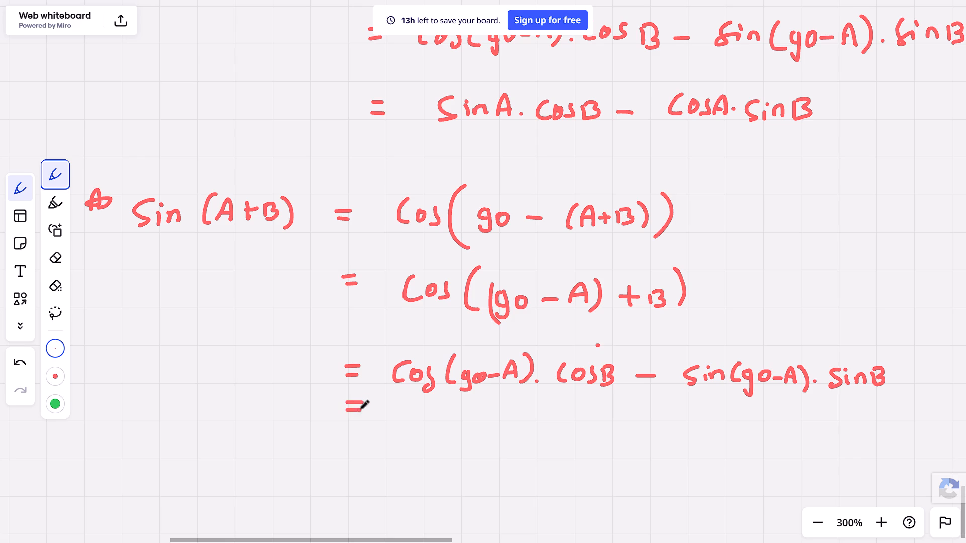
pyautogui.keyDown('shift'); pyautogui.moveTo(360, 409); pyautogui.dragTo(360, 409); pyautogui.keyUp('shift')
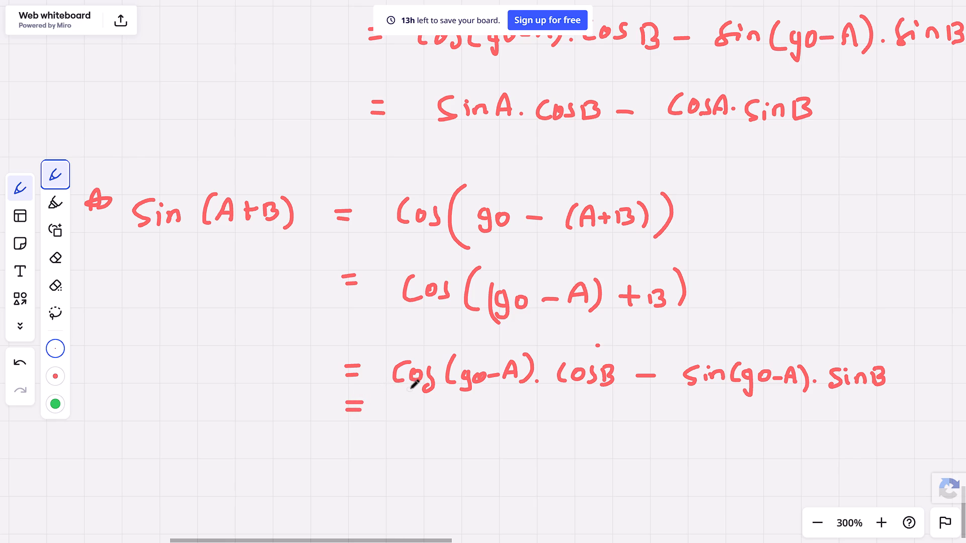
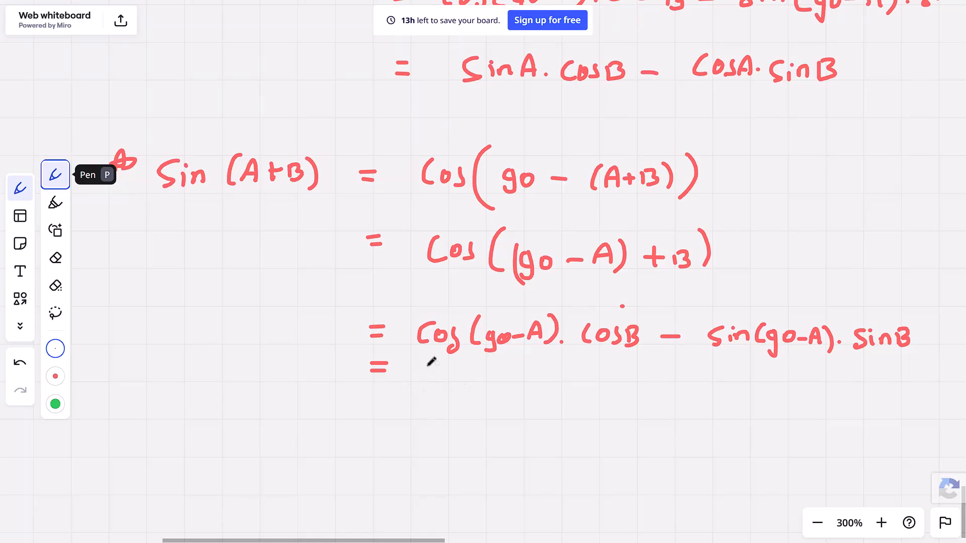
# Write "sin A cos B" after the equals sign on the fourth line of the sin (A+B) derivation.
pyautogui.moveTo(440, 373); pyautogui.dragTo(440, 380)
pyautogui.click(440, 373)
pyautogui.click(443, 368)
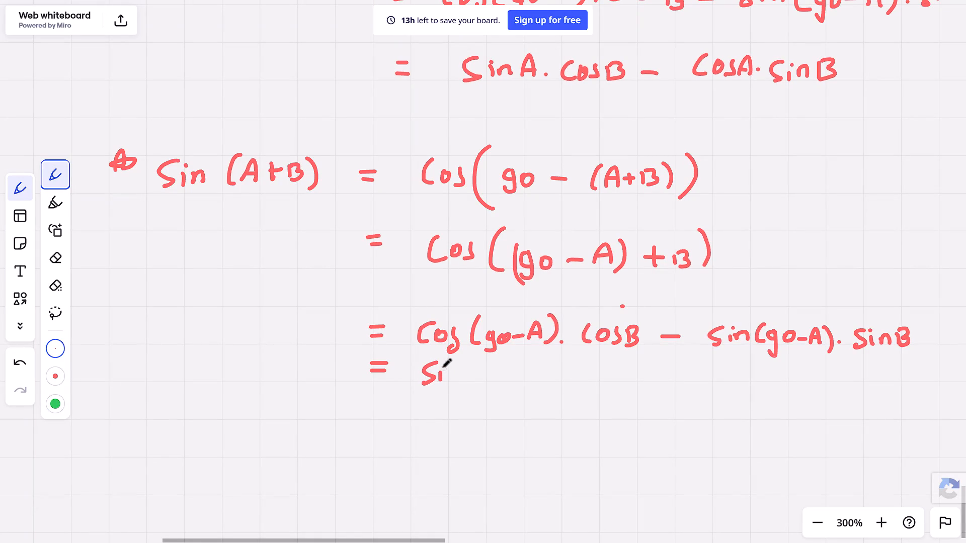
pyautogui.moveTo(447, 374); pyautogui.dragTo(456, 381)
pyautogui.moveTo(466, 381); pyautogui.dragTo(475, 380)
pyautogui.moveTo(463, 377); pyautogui.dragTo(470, 375)
pyautogui.click(478, 375)
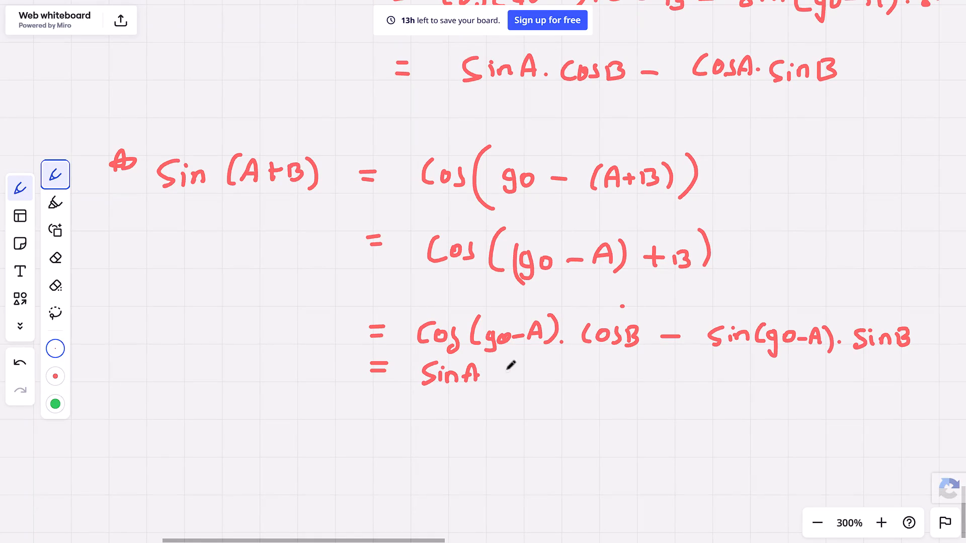
pyautogui.moveTo(506, 370); pyautogui.dragTo(504, 383)
pyautogui.click(514, 376)
pyautogui.moveTo(526, 374); pyautogui.dragTo(523, 384)
pyautogui.moveTo(537, 371); pyautogui.dragTo(539, 379)
pyautogui.moveTo(540, 371); pyautogui.dragTo(544, 383)
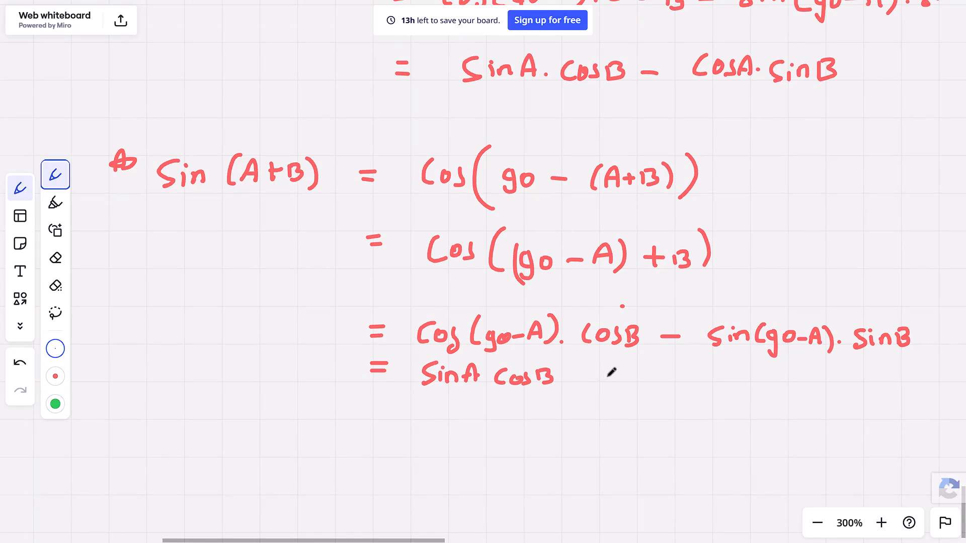
# Complete the fourth line by writing "− cos A · sin B" after "cos B".
pyautogui.moveTo(589, 375); pyautogui.dragTo(605, 375)
pyautogui.moveTo(643, 365); pyautogui.dragTo(647, 382)
pyautogui.click(661, 370)
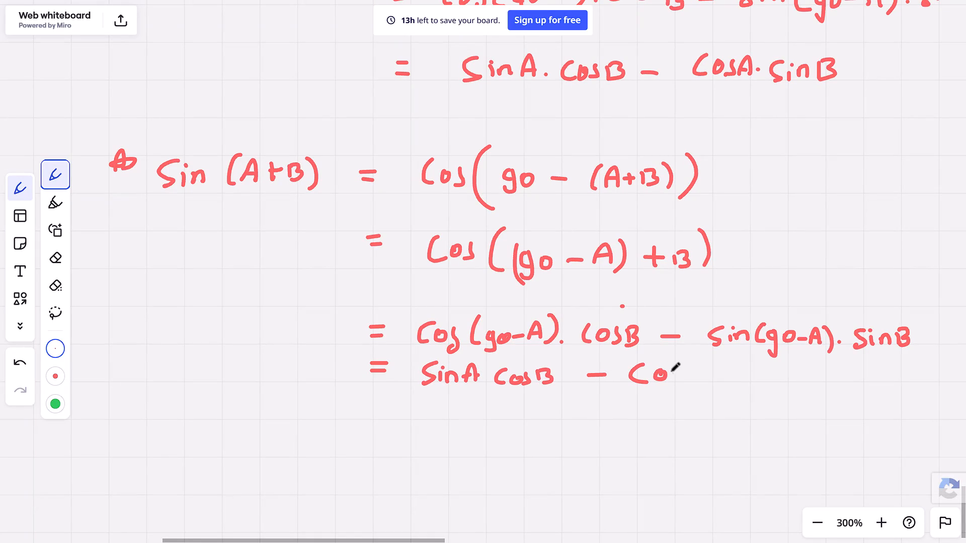
pyautogui.moveTo(673, 368); pyautogui.dragTo(667, 381)
pyautogui.moveTo(683, 376); pyautogui.dragTo(691, 375)
pyautogui.moveTo(688, 373); pyautogui.dragTo(692, 372)
pyautogui.click(699, 374)
pyautogui.moveTo(710, 365); pyautogui.dragTo(722, 373)
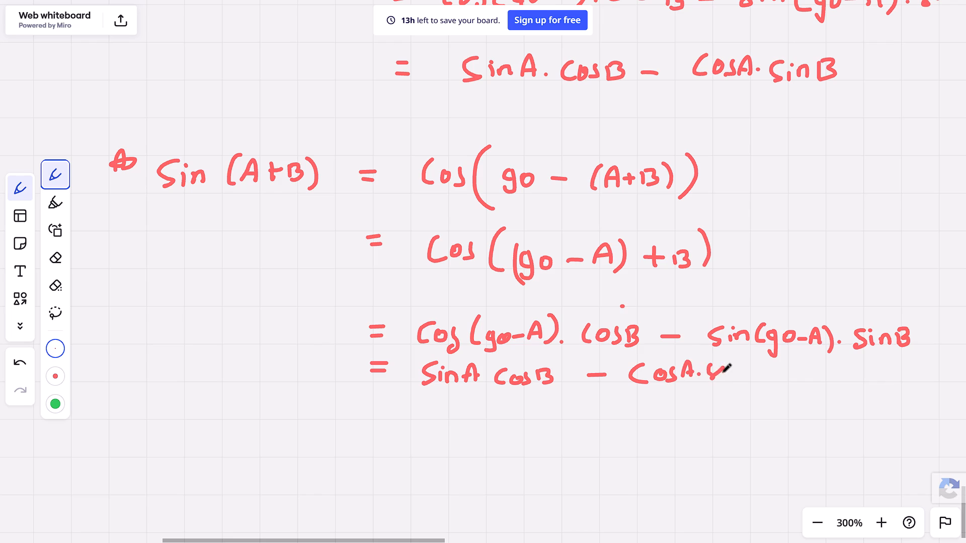
pyautogui.moveTo(722, 373); pyautogui.dragTo(722, 374)
pyautogui.click(722, 362)
pyautogui.moveTo(727, 370); pyautogui.dragTo(736, 373)
pyautogui.moveTo(745, 370); pyautogui.dragTo(749, 378)
# Underline the final line of the sin (A+B) derivation and "sin A · cos B −" in the final line of the sin (A−B) derivation.
pyautogui.moveTo(423, 399); pyautogui.dragTo(771, 403)
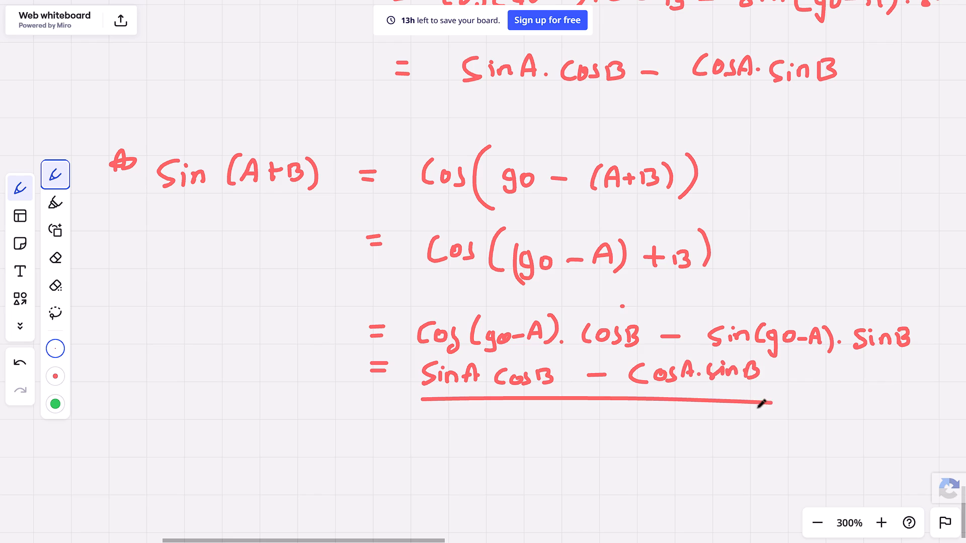
pyautogui.moveTo(454, 99); pyautogui.dragTo(673, 93)
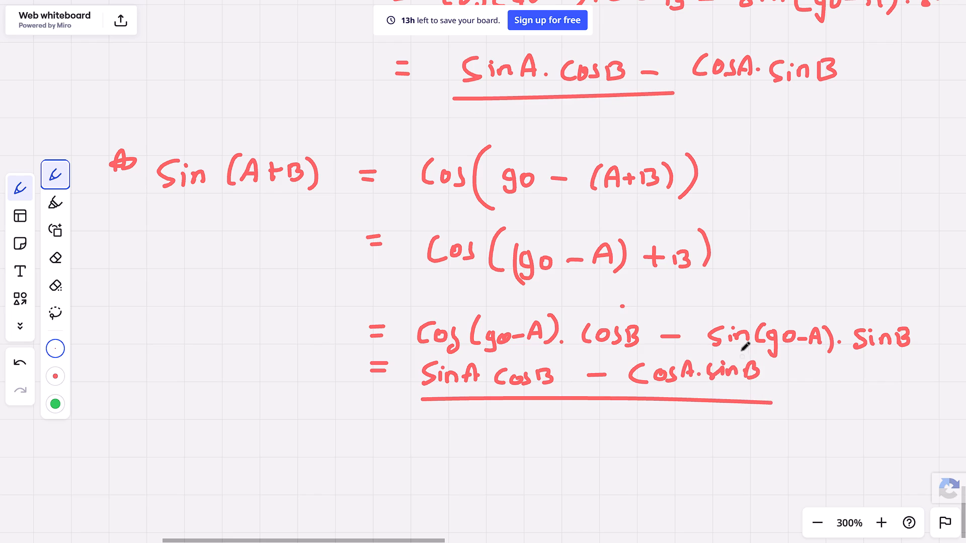
# Start a worked example below the sin (A+B) derivation by writing "eg → If".
pyautogui.moveTo(701, 378); pyautogui.dragTo(788, 268, button='middle')
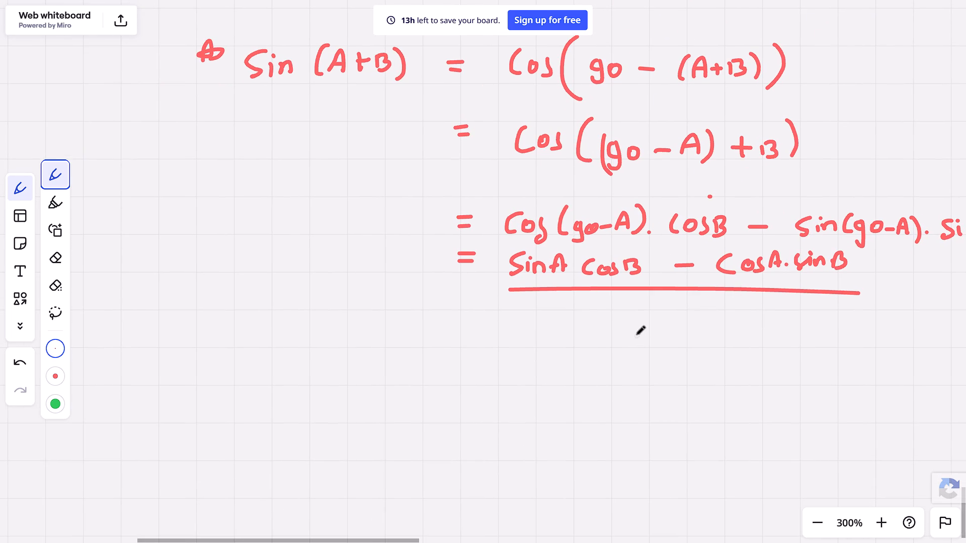
pyautogui.moveTo(538, 377); pyautogui.dragTo(641, 330, button='middle')
pyautogui.moveTo(225, 326); pyautogui.dragTo(241, 341)
pyautogui.moveTo(254, 328); pyautogui.dragTo(240, 346)
pyautogui.moveTo(248, 326); pyautogui.dragTo(252, 337)
pyautogui.moveTo(265, 332); pyautogui.dragTo(288, 328)
pyautogui.moveTo(285, 322); pyautogui.dragTo(287, 333)
pyautogui.moveTo(334, 321); pyautogui.dragTo(335, 334)
pyautogui.click(334, 318)
pyautogui.moveTo(347, 329); pyautogui.dragTo(357, 311)
pyautogui.moveTo(351, 329); pyautogui.dragTo(353, 329)
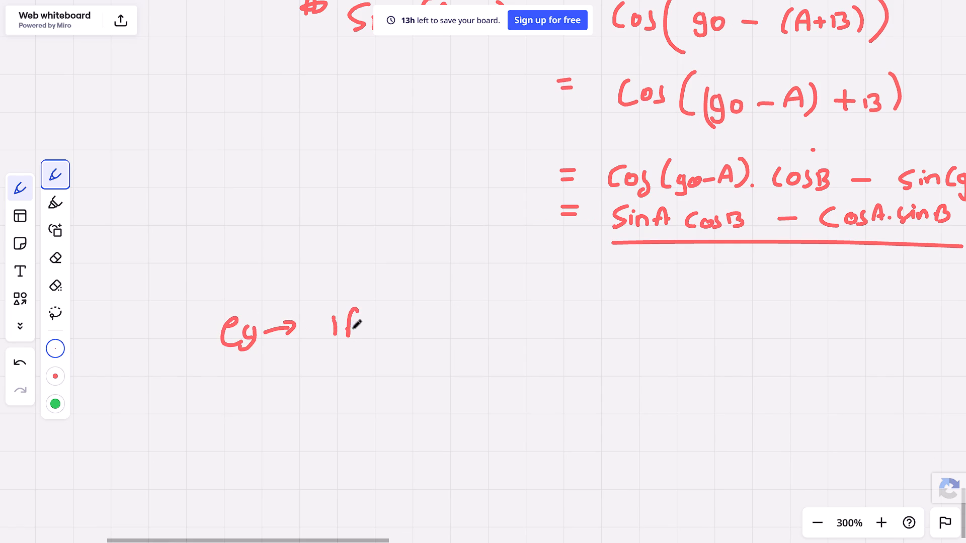
pyautogui.moveTo(353, 329); pyautogui.dragTo(356, 329)
# Write the example's first given, "sin A = 3/5", after "If".
pyautogui.moveTo(439, 321); pyautogui.dragTo(426, 345)
pyautogui.moveTo(450, 329); pyautogui.dragTo(451, 339)
pyautogui.click(452, 322)
pyautogui.moveTo(460, 333); pyautogui.dragTo(476, 335)
pyautogui.moveTo(502, 334); pyautogui.dragTo(520, 335)
pyautogui.moveTo(506, 324); pyautogui.dragTo(515, 324)
pyautogui.moveTo(534, 325); pyautogui.dragTo(543, 324)
pyautogui.moveTo(536, 330); pyautogui.dragTo(541, 329)
pyautogui.moveTo(571, 311); pyautogui.dragTo(568, 332)
pyautogui.moveTo(572, 341); pyautogui.dragTo(588, 339)
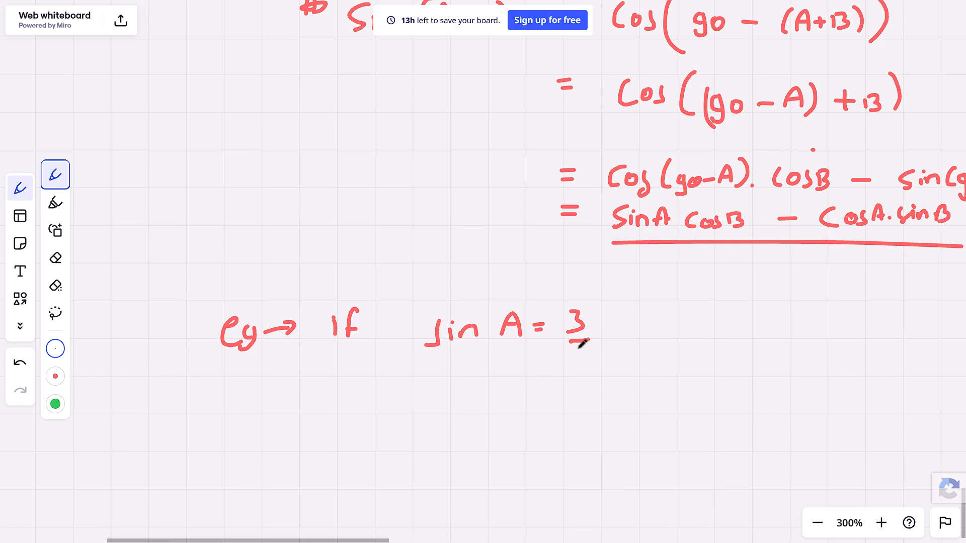
pyautogui.moveTo(577, 350); pyautogui.dragTo(578, 359)
pyautogui.moveTo(580, 350); pyautogui.dragTo(585, 349)
pyautogui.moveTo(576, 363); pyautogui.dragTo(572, 371)
# Add a comma and the range "0 < A < π/2" after sin A = 3/5.
pyautogui.moveTo(612, 337); pyautogui.dragTo(610, 345)
pyautogui.moveTo(676, 315); pyautogui.dragTo(675, 320)
pyautogui.moveTo(714, 319); pyautogui.dragTo(720, 336)
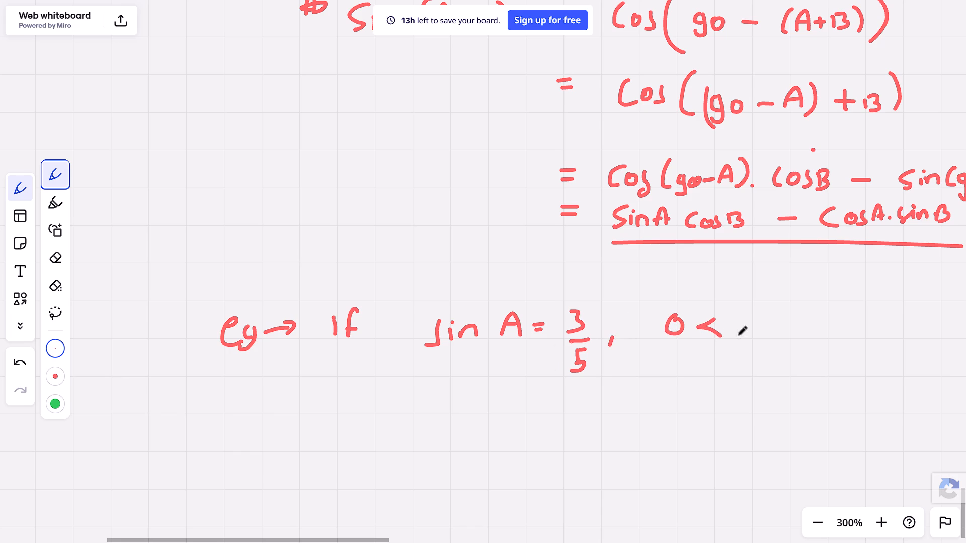
pyautogui.moveTo(738, 335); pyautogui.dragTo(750, 334)
pyautogui.moveTo(740, 328); pyautogui.dragTo(749, 327)
pyautogui.moveTo(788, 319); pyautogui.dragTo(788, 329)
pyautogui.moveTo(823, 316); pyautogui.dragTo(822, 327)
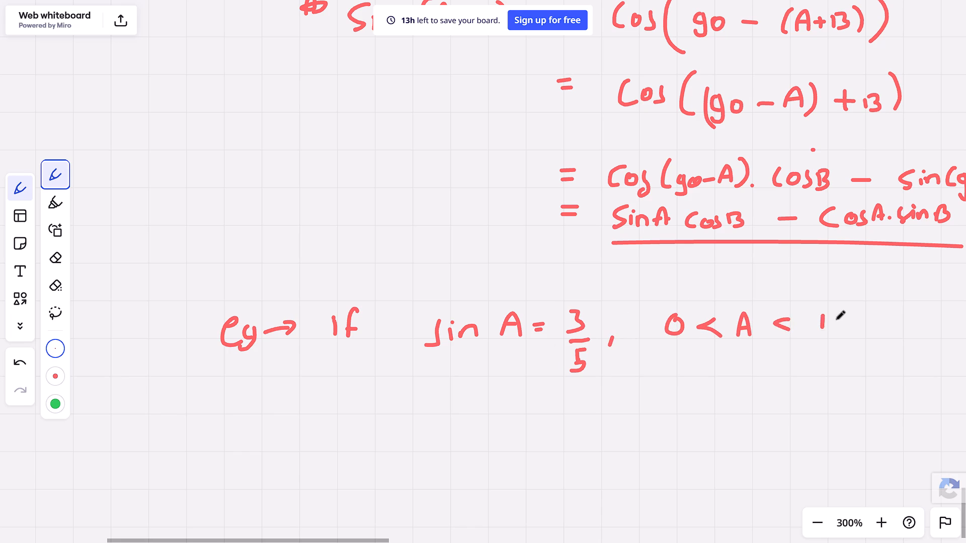
pyautogui.moveTo(838, 316); pyautogui.dragTo(838, 325)
pyautogui.moveTo(804, 311); pyautogui.dragTo(847, 309)
pyautogui.moveTo(818, 334); pyautogui.dragTo(843, 333)
pyautogui.moveTo(828, 345); pyautogui.dragTo(841, 355)
# Review the earlier notes across the board, from the unit circle and allied-angle identities to the sum and difference formulas.
pyautogui.moveTo(825, 356); pyautogui.dragTo(813, 295, button='middle')
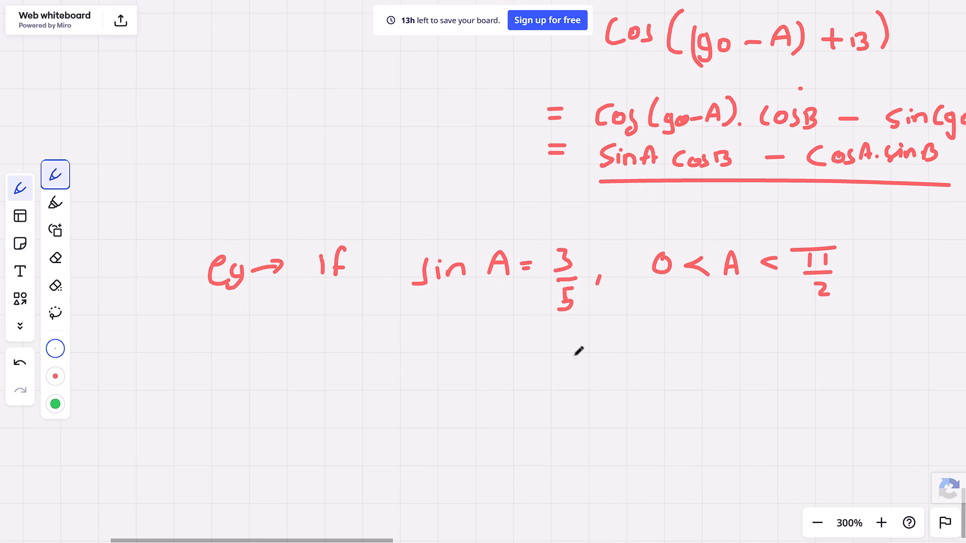
pyautogui.moveTo(642, 277); pyautogui.dragTo(444, 441, button='middle')
pyautogui.moveTo(574, 191); pyautogui.dragTo(591, 468, button='middle')
pyautogui.moveTo(749, 279); pyautogui.dragTo(498, 449, button='middle')
pyautogui.moveTo(639, 249); pyautogui.dragTo(685, 476, button='middle')
pyautogui.moveTo(715, 295); pyautogui.dragTo(706, 512, button='middle')
pyautogui.moveTo(761, 249); pyautogui.dragTo(878, 444, button='middle')
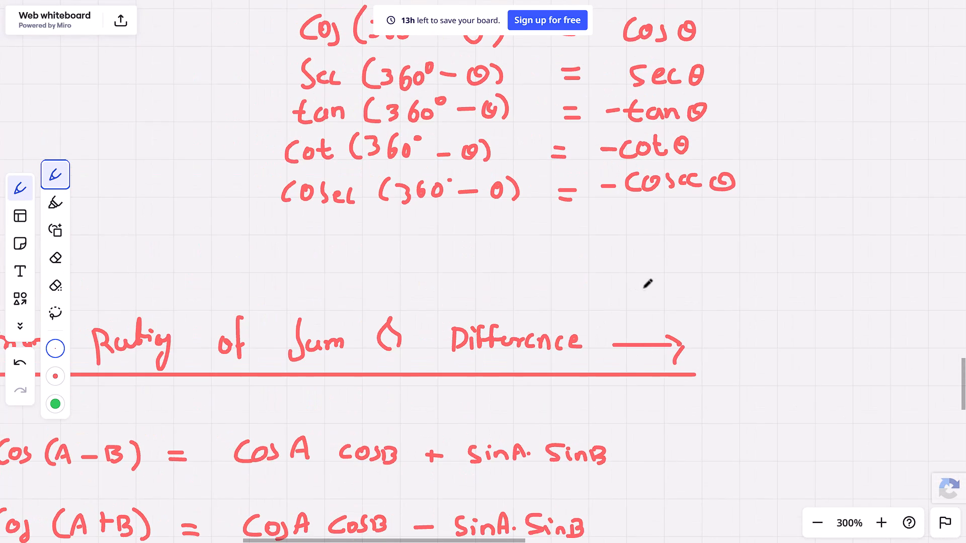
pyautogui.tripleClick(828, 521)
pyautogui.tripleClick(828, 521)
pyautogui.tripleClick(827, 521)
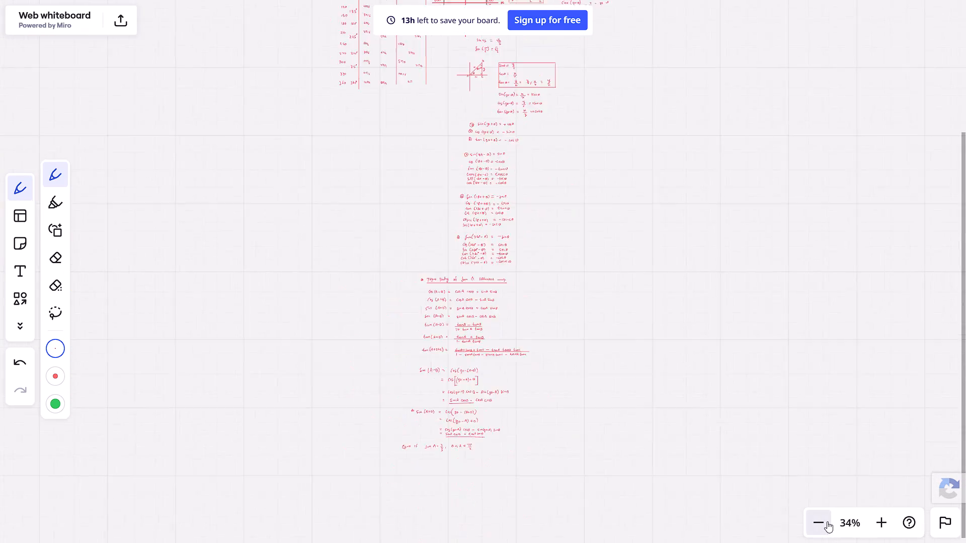
pyautogui.click(827, 521)
pyautogui.moveTo(481, 182); pyautogui.dragTo(505, 274, button='middle')
pyautogui.tripleClick(871, 520)
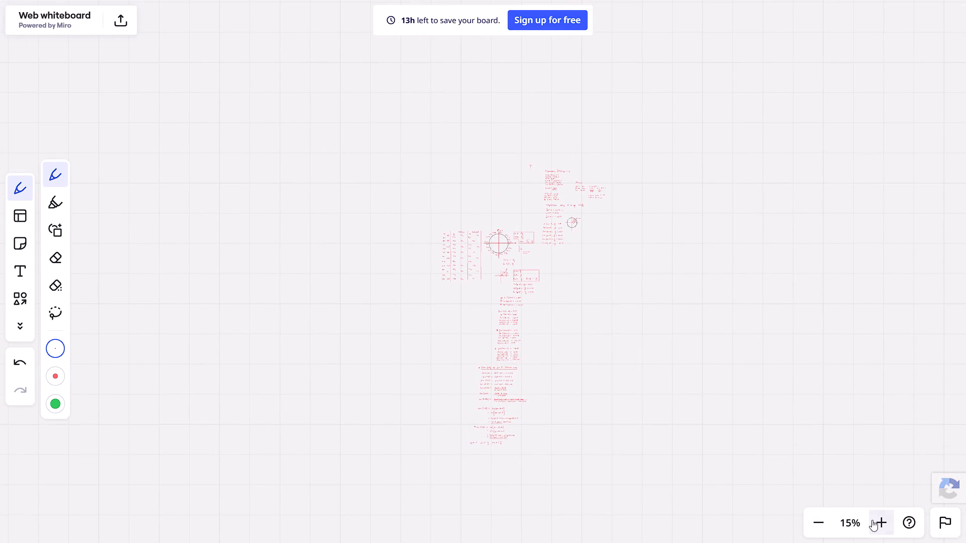
pyautogui.doubleClick(871, 520)
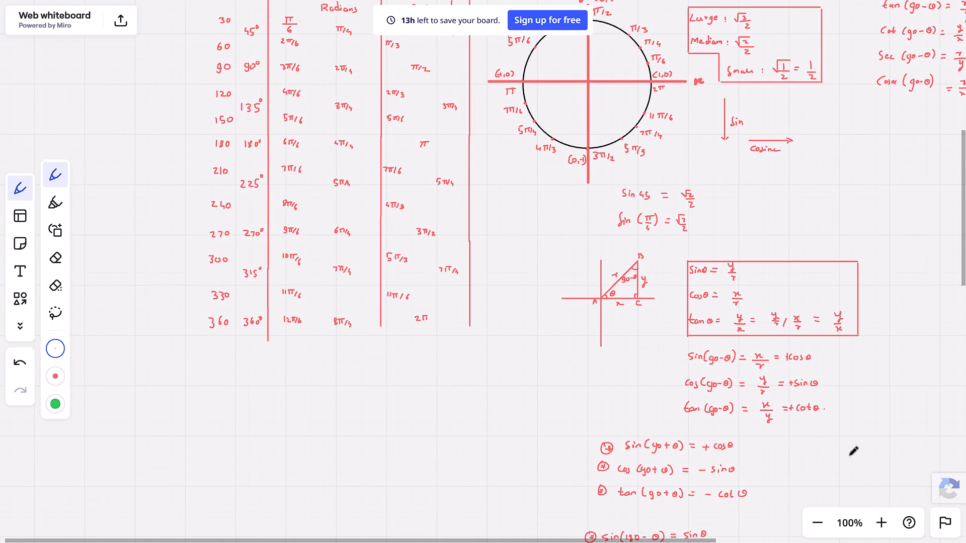
pyautogui.moveTo(816, 314); pyautogui.dragTo(815, 370, button='middle')
pyautogui.moveTo(823, 465); pyautogui.dragTo(816, 438, button='middle')
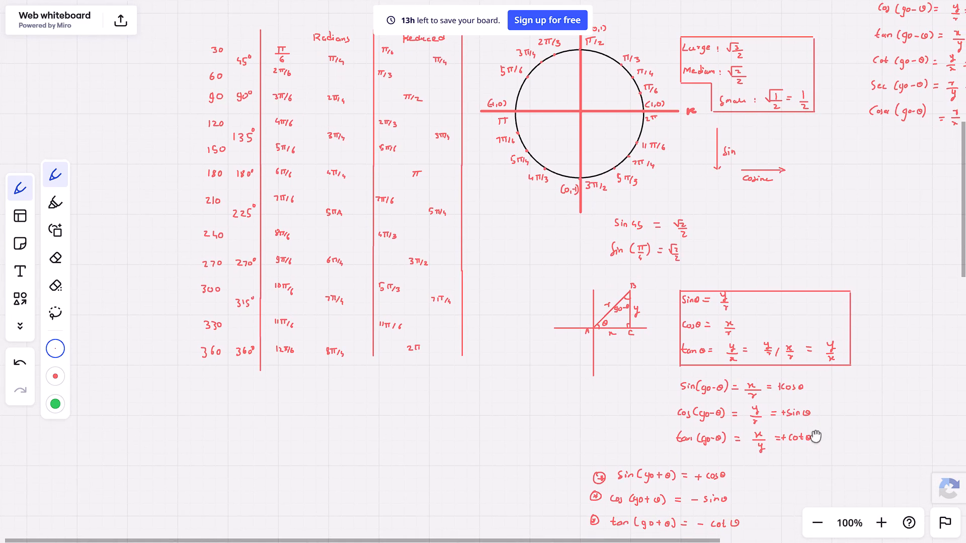
pyautogui.moveTo(816, 438); pyautogui.dragTo(816, 432, button='middle')
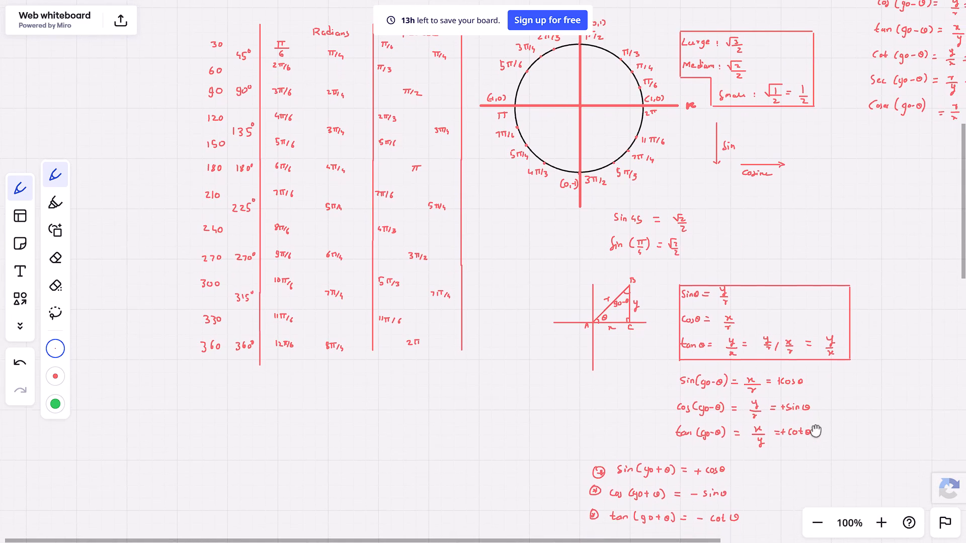
pyautogui.moveTo(816, 432); pyautogui.dragTo(801, 266, button='middle')
pyautogui.moveTo(787, 344); pyautogui.dragTo(822, 258, button='middle')
pyautogui.moveTo(659, 417); pyautogui.dragTo(725, 229, button='middle')
pyautogui.moveTo(707, 408); pyautogui.dragTo(734, 236, button='middle')
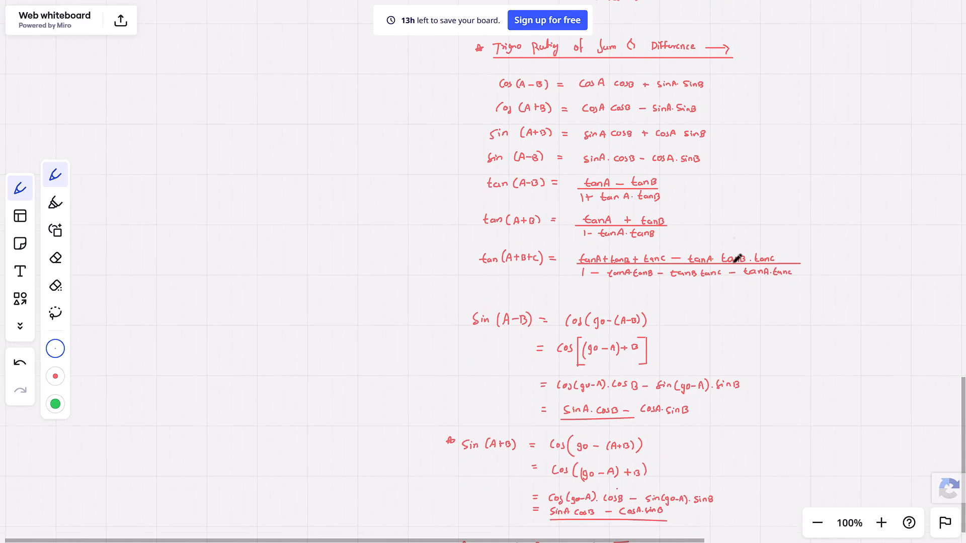
pyautogui.moveTo(726, 404); pyautogui.dragTo(746, 260, button='middle')
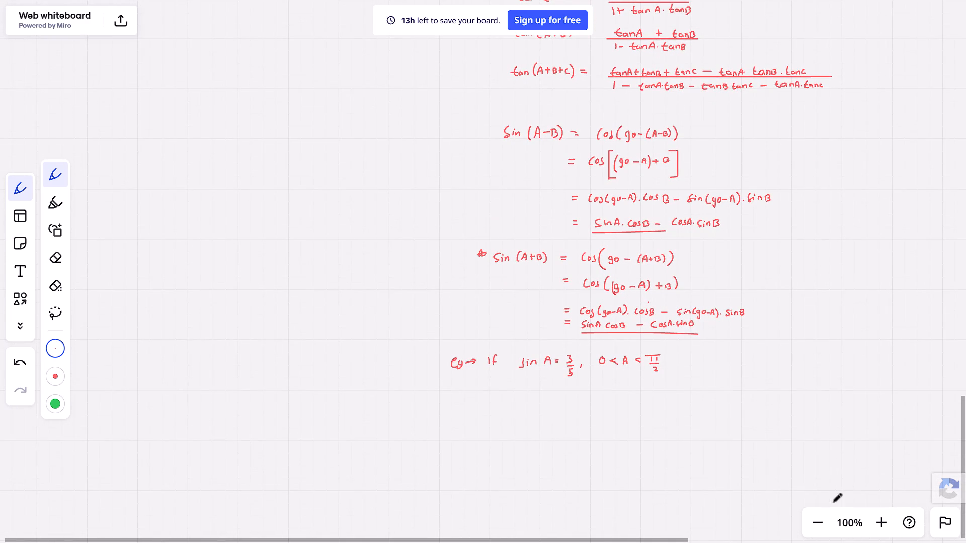
# Write the second given, "cos B = −12/13", beneath sin A = 3/5.
pyautogui.tripleClick(876, 522)
pyautogui.moveTo(816, 464); pyautogui.dragTo(692, 305, button='middle')
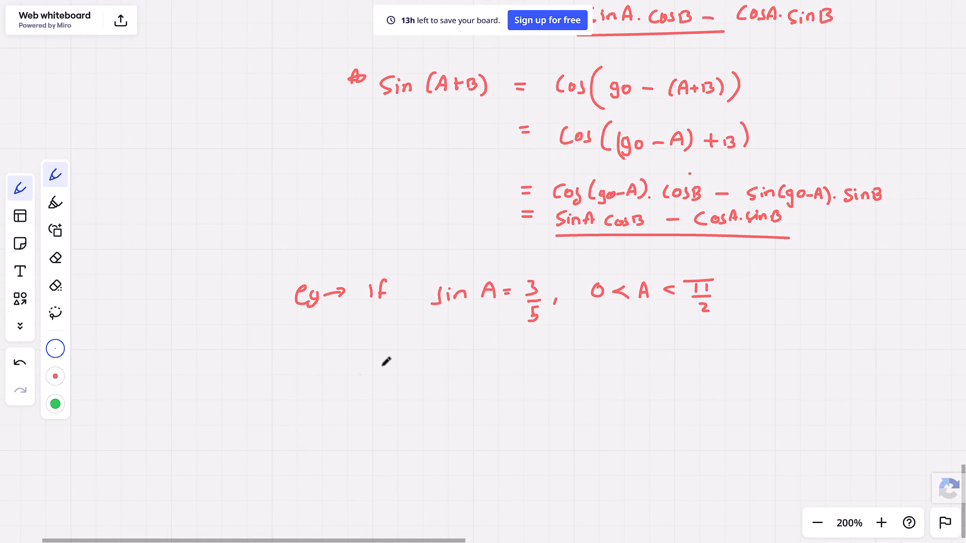
pyautogui.moveTo(435, 338); pyautogui.dragTo(430, 353)
pyautogui.click(445, 346)
pyautogui.moveTo(458, 341); pyautogui.dragTo(454, 354)
pyautogui.moveTo(473, 341); pyautogui.dragTo(477, 346)
pyautogui.moveTo(478, 338); pyautogui.dragTo(485, 337)
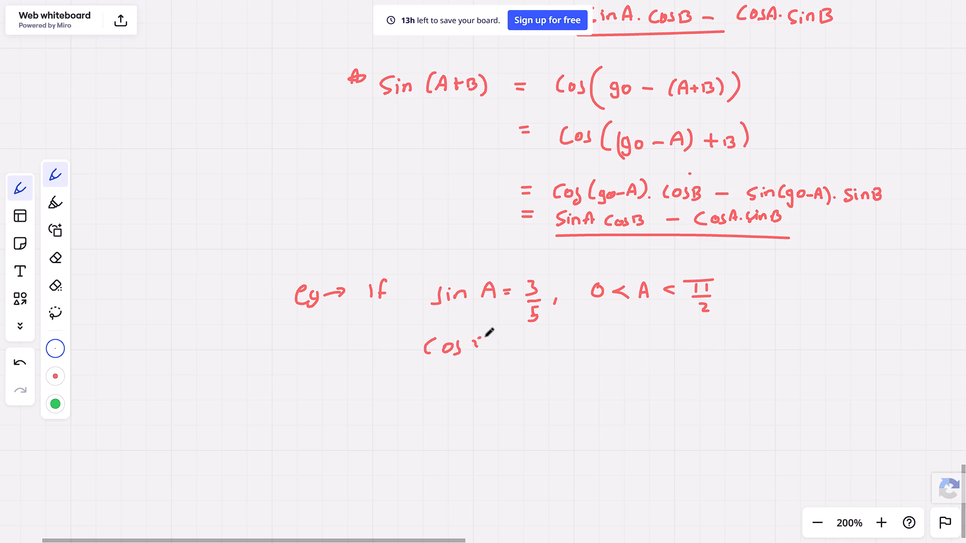
pyautogui.moveTo(485, 337); pyautogui.dragTo(476, 357)
pyautogui.moveTo(501, 344); pyautogui.dragTo(510, 344)
pyautogui.moveTo(503, 349); pyautogui.dragTo(509, 349)
pyautogui.moveTo(524, 344); pyautogui.dragTo(531, 344)
pyautogui.moveTo(541, 339); pyautogui.dragTo(542, 346)
pyautogui.moveTo(550, 339); pyautogui.dragTo(561, 345)
pyautogui.moveTo(536, 351); pyautogui.dragTo(569, 351)
pyautogui.moveTo(540, 357); pyautogui.dragTo(542, 367)
pyautogui.moveTo(556, 357); pyautogui.dragTo(551, 371)
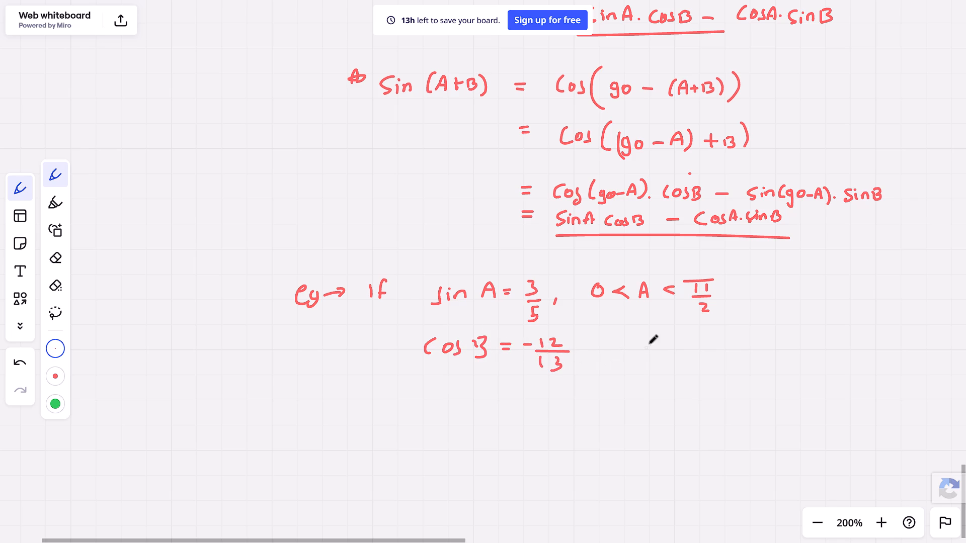
# Add a comma and the range "π < B < 3π/2" after cos B = −12/13.
pyautogui.moveTo(622, 336); pyautogui.dragTo(620, 348)
pyautogui.moveTo(635, 336); pyautogui.dragTo(634, 344)
pyautogui.moveTo(616, 336); pyautogui.dragTo(642, 338)
pyautogui.moveTo(584, 352); pyautogui.dragTo(583, 357)
pyautogui.moveTo(672, 335); pyautogui.dragTo(672, 349)
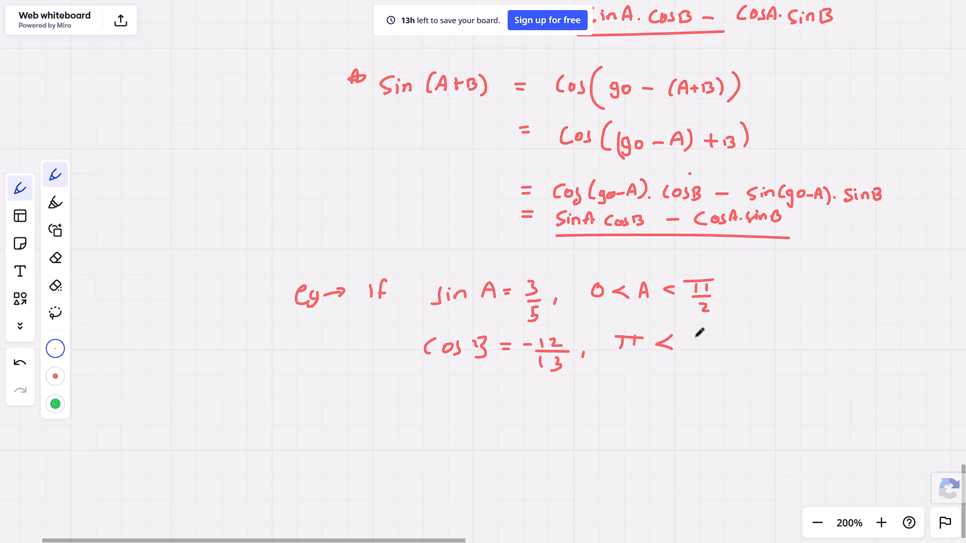
pyautogui.moveTo(695, 337); pyautogui.dragTo(695, 347)
pyautogui.moveTo(697, 337); pyautogui.dragTo(693, 349)
pyautogui.moveTo(738, 336); pyautogui.dragTo(735, 338)
pyautogui.moveTo(735, 338); pyautogui.dragTo(744, 354)
pyautogui.moveTo(761, 338); pyautogui.dragTo(761, 353)
pyautogui.moveTo(778, 340); pyautogui.dragTo(779, 346)
pyautogui.moveTo(784, 339); pyautogui.dragTo(785, 344)
pyautogui.moveTo(774, 339); pyautogui.dragTo(775, 338)
pyautogui.moveTo(775, 338); pyautogui.dragTo(788, 338)
pyautogui.moveTo(779, 351); pyautogui.dragTo(787, 351)
pyautogui.moveTo(780, 356); pyautogui.dragTo(790, 364)
# Write "sin (A−B)" on a new line beneath the two givens.
pyautogui.moveTo(781, 368); pyautogui.dragTo(692, 361, button='middle')
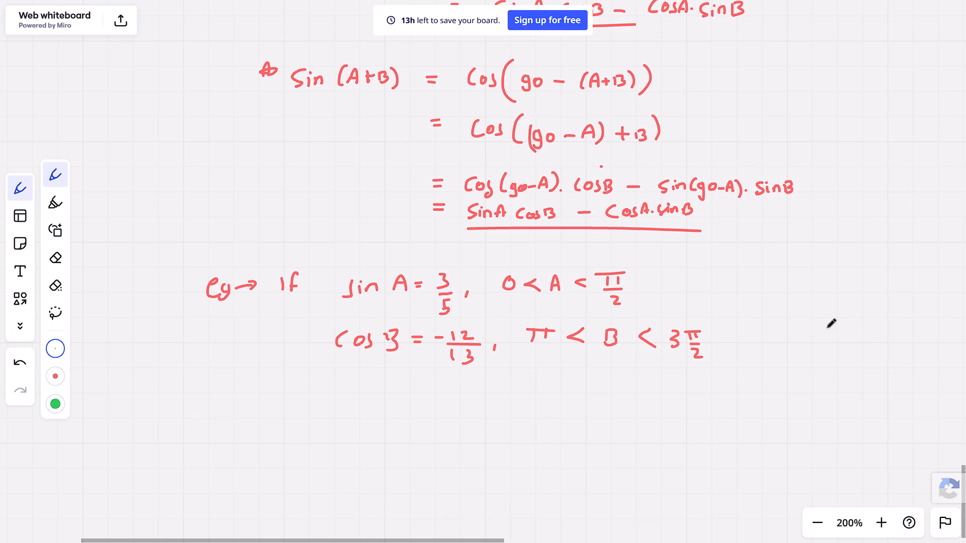
pyautogui.moveTo(834, 325); pyautogui.dragTo(887, 292, button='middle')
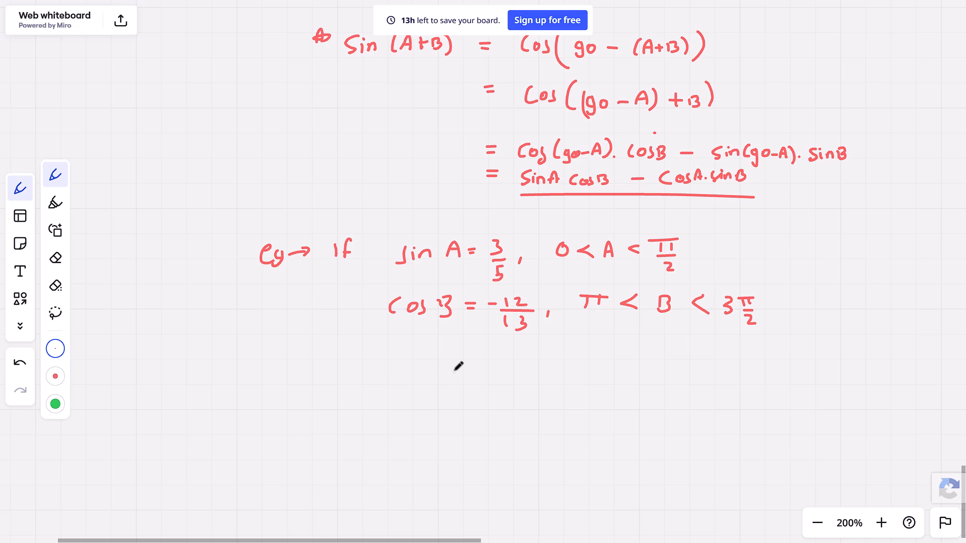
pyautogui.moveTo(402, 359); pyautogui.dragTo(403, 376)
pyautogui.moveTo(409, 370); pyautogui.dragTo(410, 376)
pyautogui.click(410, 367)
pyautogui.moveTo(415, 371); pyautogui.dragTo(423, 377)
pyautogui.moveTo(443, 363); pyautogui.dragTo(441, 382)
pyautogui.moveTo(452, 382); pyautogui.dragTo(463, 378)
pyautogui.moveTo(453, 374); pyautogui.dragTo(463, 372)
pyautogui.click(470, 374)
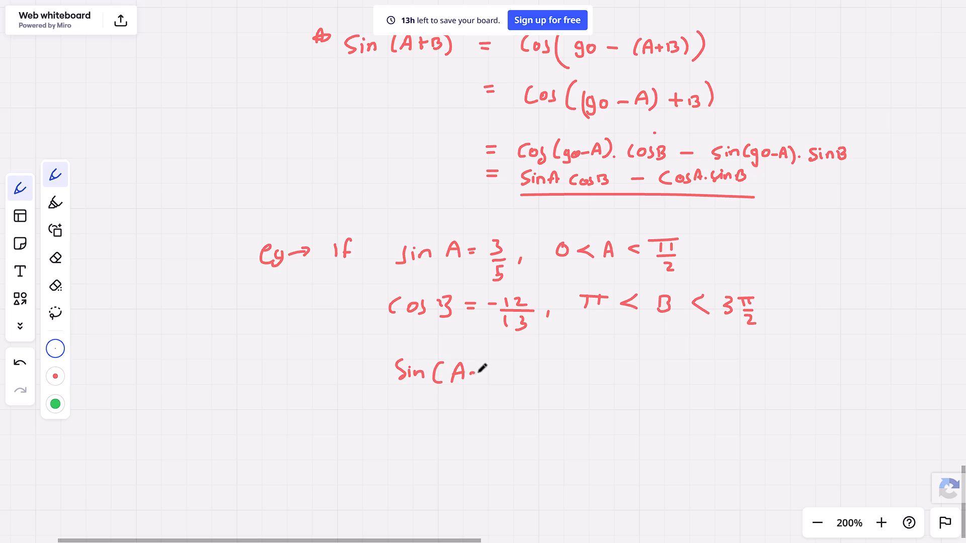
pyautogui.moveTo(481, 371); pyautogui.dragTo(483, 377)
pyautogui.moveTo(484, 368); pyautogui.dragTo(486, 380)
pyautogui.moveTo(496, 361); pyautogui.dragTo(493, 381)
# Write "& tan (A−B)" after sin (A−B) on the question line.
pyautogui.moveTo(535, 390); pyautogui.dragTo(540, 387)
pyautogui.moveTo(586, 367); pyautogui.dragTo(587, 383)
pyautogui.moveTo(578, 376); pyautogui.dragTo(587, 375)
pyautogui.moveTo(600, 374); pyautogui.dragTo(606, 380)
pyautogui.moveTo(609, 376); pyautogui.dragTo(618, 382)
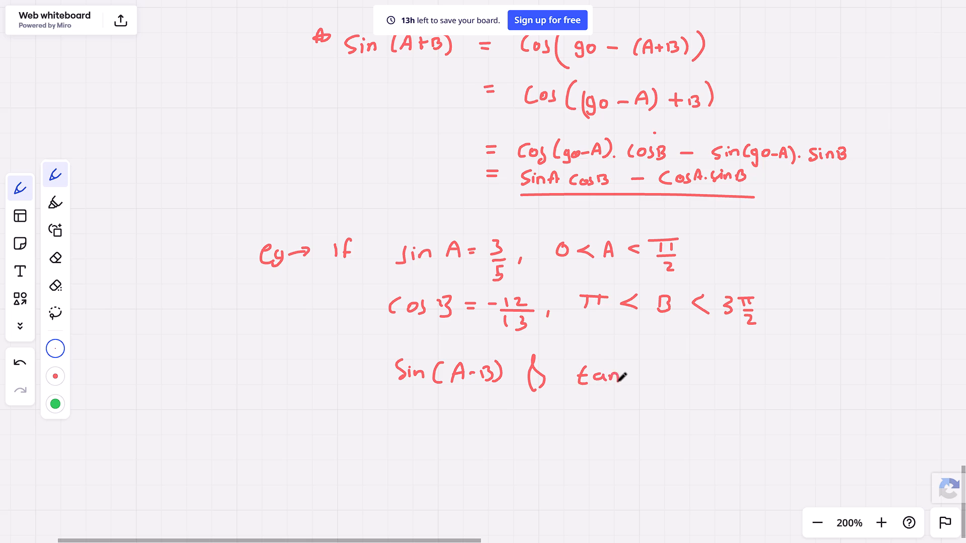
pyautogui.moveTo(618, 382); pyautogui.dragTo(617, 382)
pyautogui.moveTo(648, 372); pyautogui.dragTo(650, 388)
pyautogui.moveTo(655, 386); pyautogui.dragTo(666, 381)
pyautogui.moveTo(658, 377); pyautogui.dragTo(668, 376)
pyautogui.moveTo(674, 377); pyautogui.dragTo(681, 376)
pyautogui.moveTo(686, 376); pyautogui.dragTo(688, 382)
pyautogui.moveTo(691, 372); pyautogui.dragTo(699, 380)
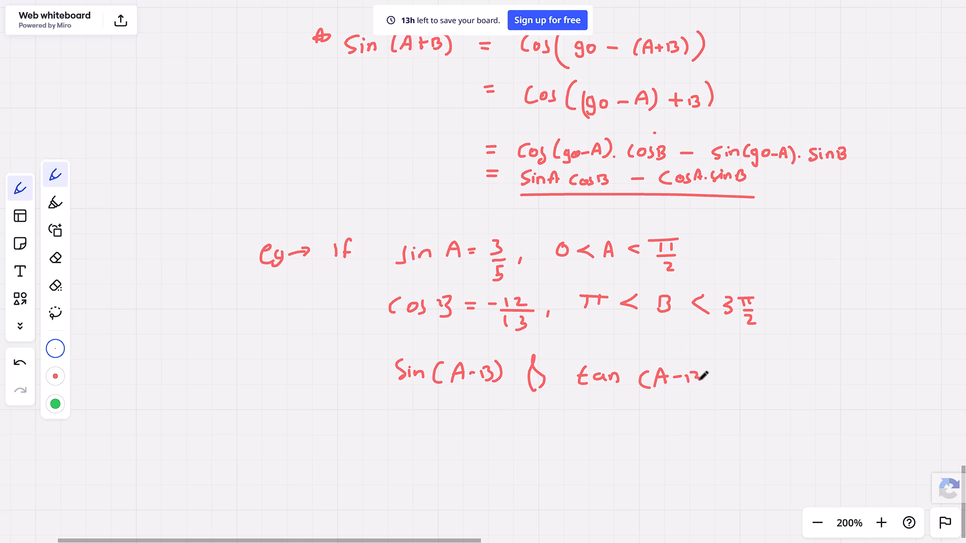
pyautogui.moveTo(699, 380); pyautogui.dragTo(692, 386)
pyautogui.moveTo(704, 364); pyautogui.dragTo(707, 384)
# Finish the question line with "= ?" after tan (A−B).
pyautogui.moveTo(727, 382); pyautogui.dragTo(739, 382)
pyautogui.moveTo(729, 391); pyautogui.dragTo(737, 389)
pyautogui.moveTo(758, 365); pyautogui.dragTo(763, 389)
pyautogui.click(764, 404)
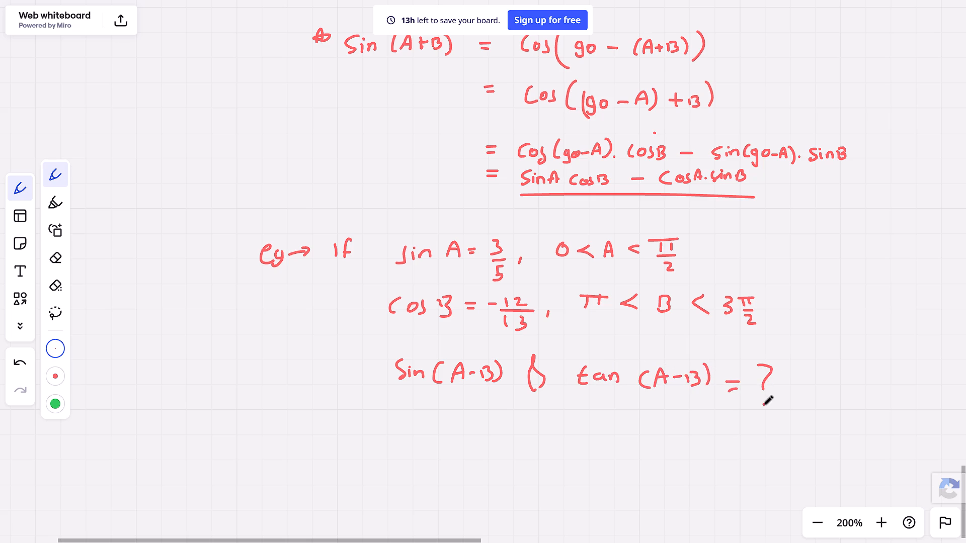
# Start the solution by writing "cos A =" on a new line beneath the question.
pyautogui.moveTo(583, 395); pyautogui.dragTo(655, 371, button='middle')
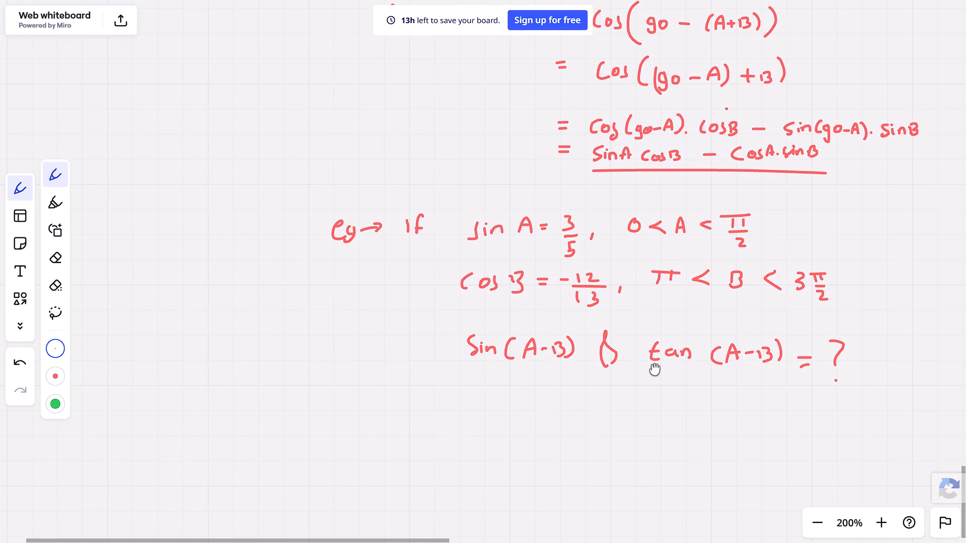
pyautogui.moveTo(655, 371); pyautogui.dragTo(678, 357, button='middle')
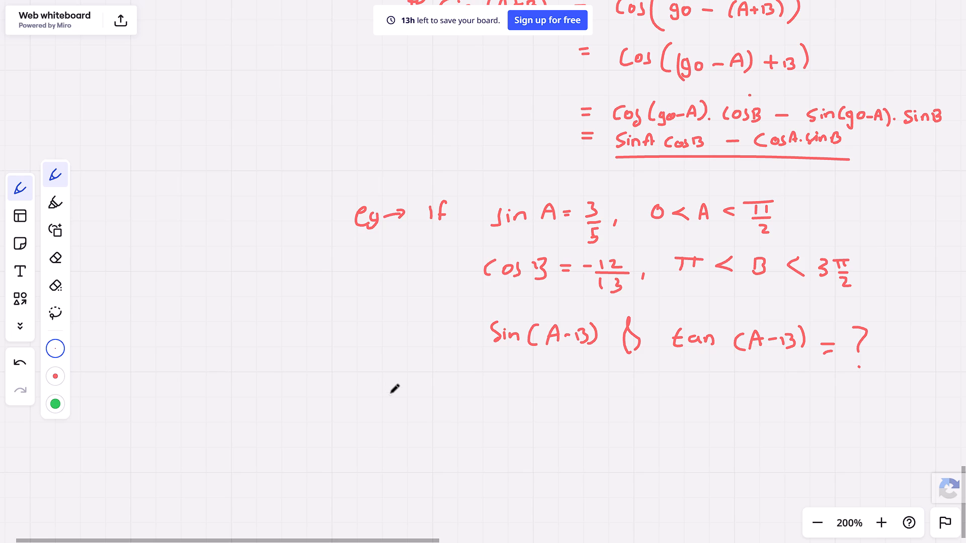
pyautogui.moveTo(400, 397); pyautogui.dragTo(412, 412)
pyautogui.click(417, 402)
pyautogui.moveTo(427, 400); pyautogui.dragTo(428, 410)
pyautogui.moveTo(439, 408); pyautogui.dragTo(446, 407)
pyautogui.moveTo(439, 404); pyautogui.dragTo(445, 403)
pyautogui.moveTo(457, 402); pyautogui.dragTo(464, 400)
pyautogui.moveTo(457, 407); pyautogui.dragTo(463, 407)
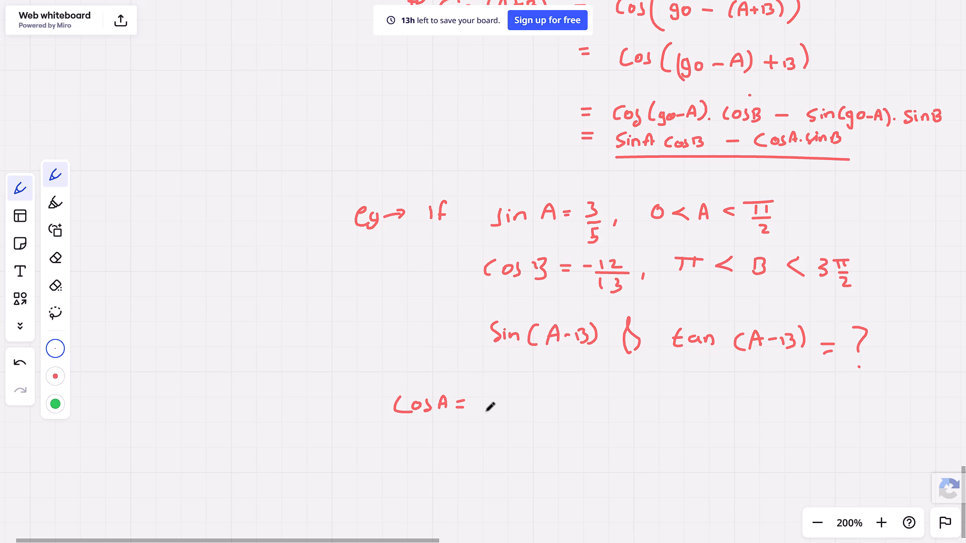
# Write "√(1 − sin²A)" after "cos A =", with the radical bar spanning the whole expression.
pyautogui.moveTo(480, 408); pyautogui.dragTo(481, 409)
pyautogui.moveTo(481, 409); pyautogui.dragTo(492, 421)
pyautogui.keyDown('shift'); pyautogui.moveTo(496, 415); pyautogui.dragTo(496, 396); pyautogui.keyUp('shift')
pyautogui.keyDown('shift'); pyautogui.moveTo(497, 397); pyautogui.dragTo(634, 404); pyautogui.keyUp('shift')
pyautogui.moveTo(505, 404); pyautogui.dragTo(508, 419)
pyautogui.moveTo(519, 415); pyautogui.dragTo(529, 415)
pyautogui.moveTo(545, 410); pyautogui.dragTo(556, 418)
pyautogui.click(556, 410)
pyautogui.moveTo(561, 413); pyautogui.dragTo(570, 414)
pyautogui.moveTo(574, 406); pyautogui.dragTo(578, 413)
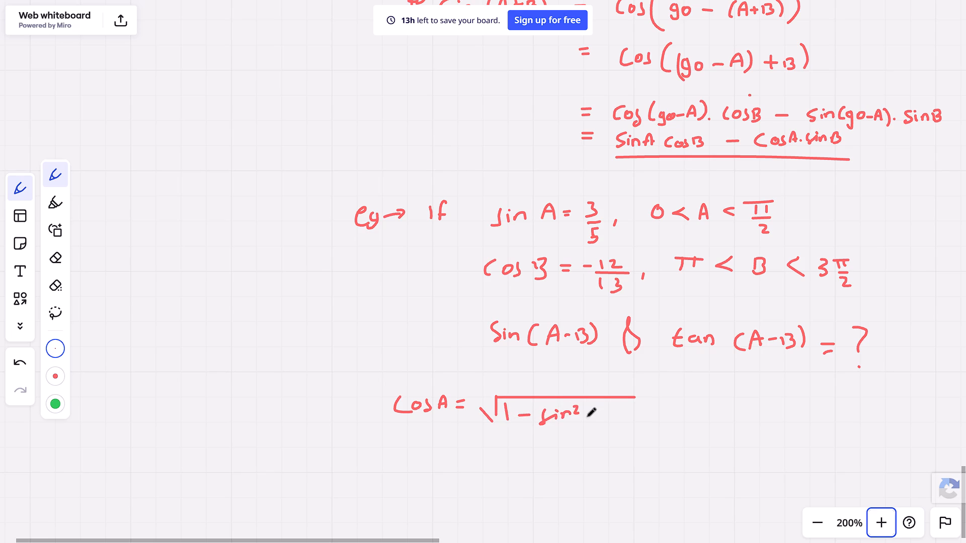
pyautogui.moveTo(587, 417); pyautogui.dragTo(598, 414)
pyautogui.moveTo(590, 413); pyautogui.dragTo(596, 412)
# Continue the cos A line with "=" and a second long radical containing "1 −".
pyautogui.moveTo(526, 413); pyautogui.dragTo(470, 410, button='middle')
pyautogui.moveTo(615, 410); pyautogui.dragTo(623, 410)
pyautogui.moveTo(614, 418); pyautogui.dragTo(625, 418)
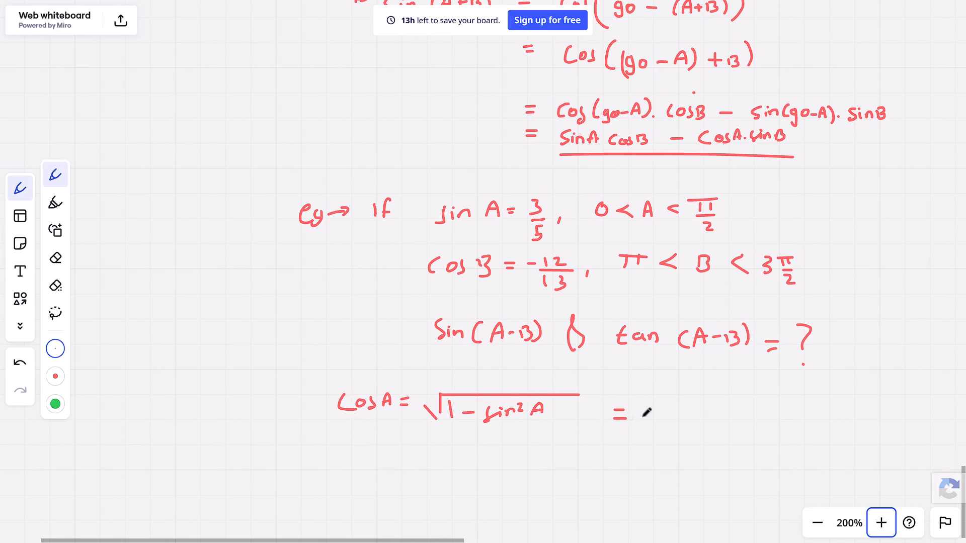
pyautogui.moveTo(642, 414); pyautogui.dragTo(647, 419)
pyautogui.keyDown('shift'); pyautogui.moveTo(649, 412); pyautogui.dragTo(739, 400); pyautogui.keyUp('shift')
pyautogui.hotkey('ctrl', 'z')
pyautogui.keyDown('shift'); pyautogui.moveTo(646, 419); pyautogui.dragTo(648, 396); pyautogui.keyUp('shift')
pyautogui.keyDown('shift'); pyautogui.moveTo(646, 397); pyautogui.dragTo(797, 398); pyautogui.keyUp('shift')
pyautogui.moveTo(670, 402); pyautogui.dragTo(669, 415)
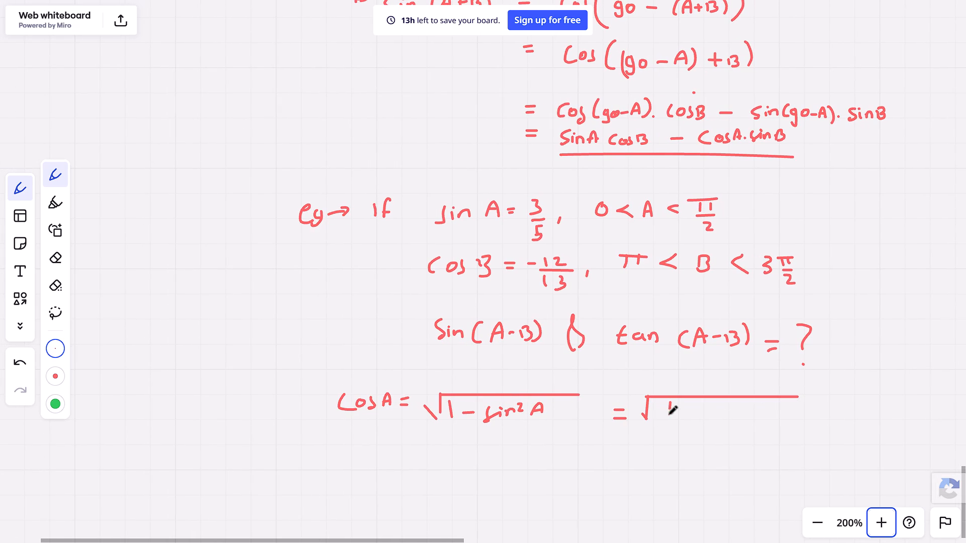
pyautogui.moveTo(669, 415); pyautogui.dragTo(670, 415)
pyautogui.moveTo(689, 412); pyautogui.dragTo(699, 411)
# Write the fraction 9/25 after "1 −" under the second radical.
pyautogui.moveTo(658, 408); pyautogui.dragTo(557, 396, button='middle')
pyautogui.moveTo(602, 385); pyautogui.dragTo(595, 397)
pyautogui.moveTo(600, 387); pyautogui.dragTo(602, 393)
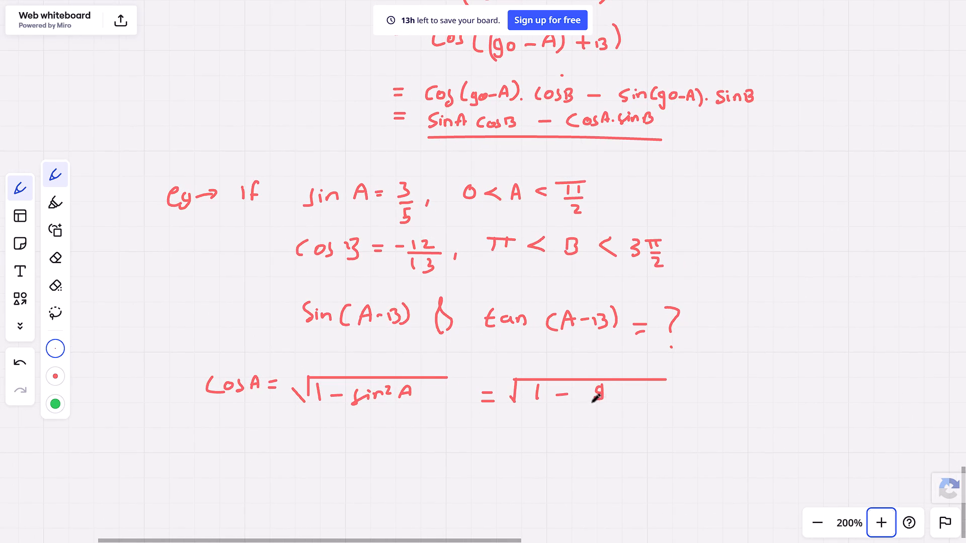
pyautogui.moveTo(588, 404); pyautogui.dragTo(619, 401)
pyautogui.moveTo(592, 408); pyautogui.dragTo(602, 408)
pyautogui.moveTo(594, 418); pyautogui.dragTo(590, 425)
pyautogui.hotkey('ctrl', 'z')
pyautogui.hotkey('ctrl', 'z')
pyautogui.moveTo(596, 413); pyautogui.dragTo(616, 420)
pyautogui.moveTo(619, 415); pyautogui.dragTo(629, 414)
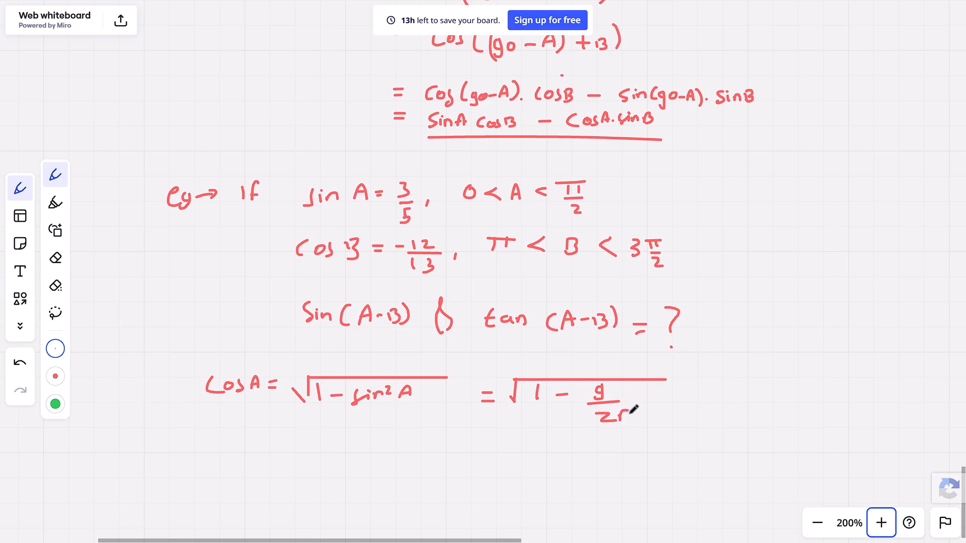
pyautogui.moveTo(629, 414); pyautogui.dragTo(628, 412)
pyautogui.moveTo(625, 422); pyautogui.dragTo(616, 429)
# Add "=" and the numerator 4 with a fraction bar beneath it, after √(1 − 9/25).
pyautogui.moveTo(706, 388); pyautogui.dragTo(715, 388)
pyautogui.moveTo(708, 395); pyautogui.dragTo(722, 394)
pyautogui.moveTo(749, 380); pyautogui.dragTo(757, 394)
pyautogui.keyDown('shift'); pyautogui.moveTo(746, 401); pyautogui.dragTo(772, 400); pyautogui.keyUp('shift')
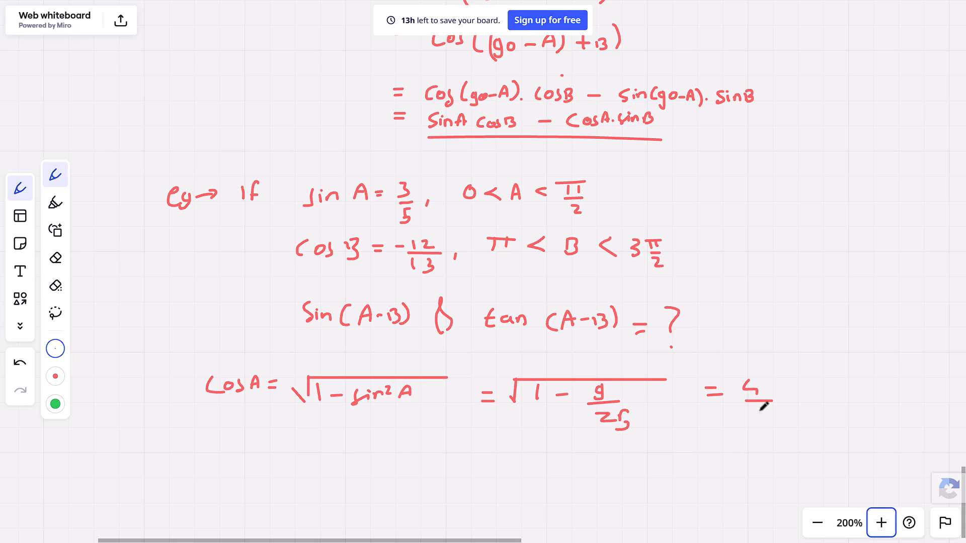
# Review the earlier notes, examining the unit circle's angles and coordinates, and return to the worked example.
pyautogui.moveTo(730, 358); pyautogui.dragTo(602, 392, button='middle')
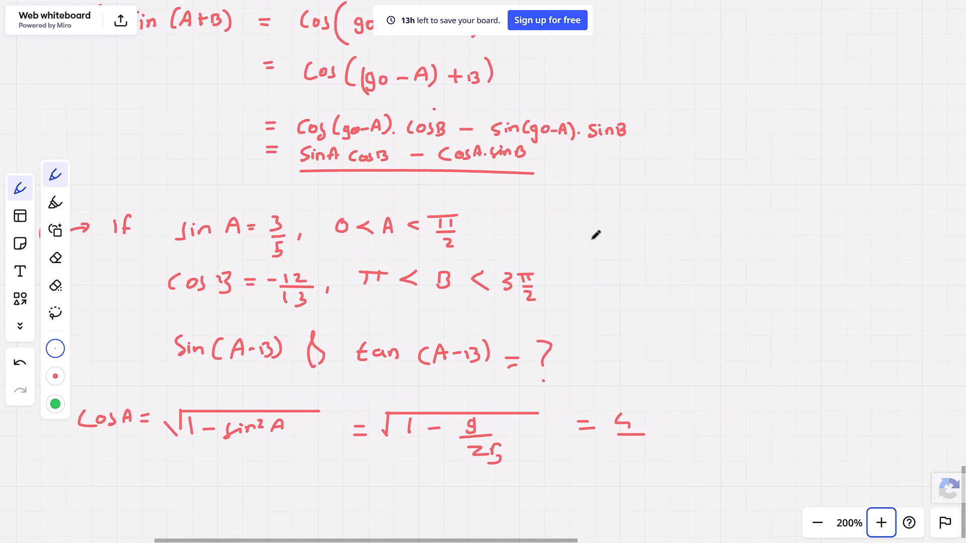
pyautogui.moveTo(592, 239); pyautogui.dragTo(672, 474, button='middle')
pyautogui.moveTo(589, 202); pyautogui.dragTo(567, 439, button='middle')
pyautogui.moveTo(627, 163); pyautogui.dragTo(670, 487, button='middle')
pyautogui.moveTo(965, 367); pyautogui.dragTo(965, 357)
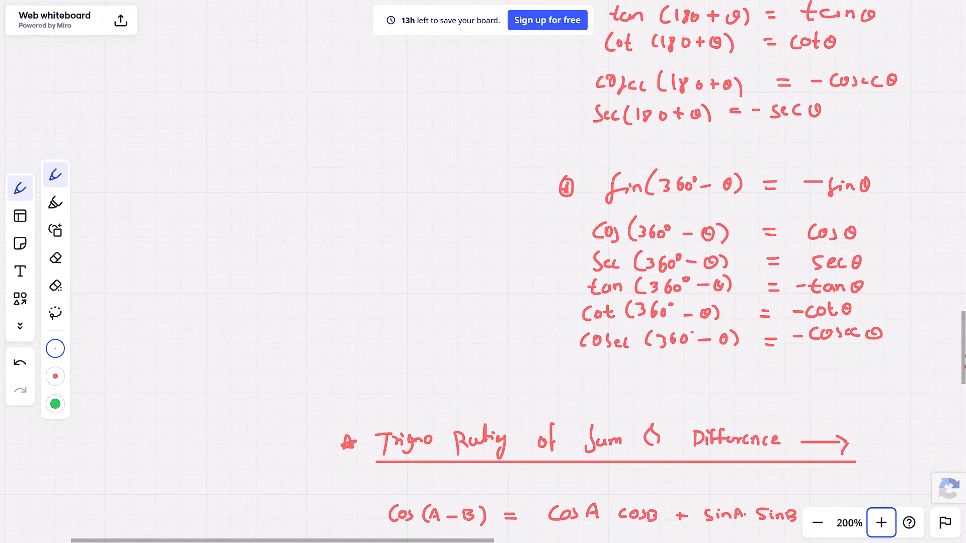
pyautogui.moveTo(965, 357); pyautogui.dragTo(957, 280)
pyautogui.moveTo(964, 343); pyautogui.dragTo(961, 184)
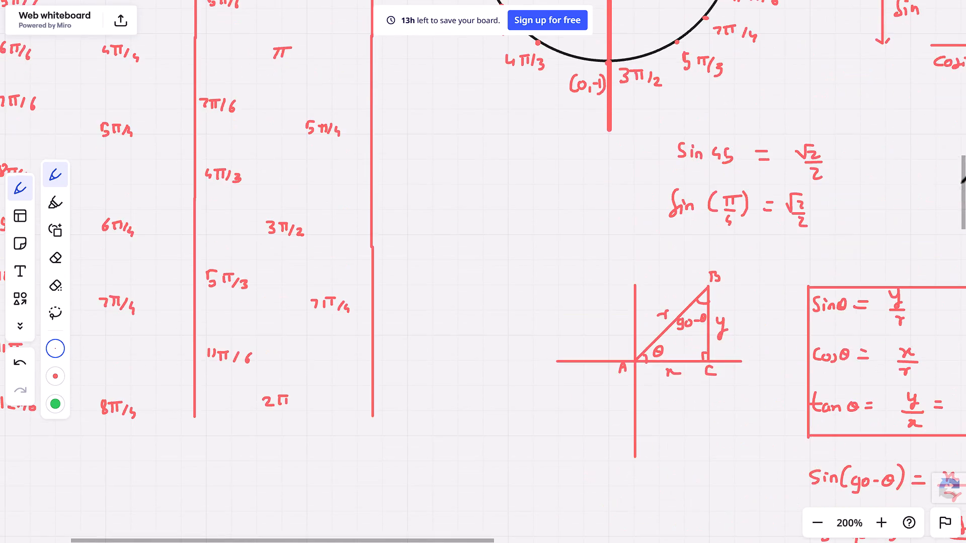
pyautogui.moveTo(961, 184); pyautogui.dragTo(961, 149)
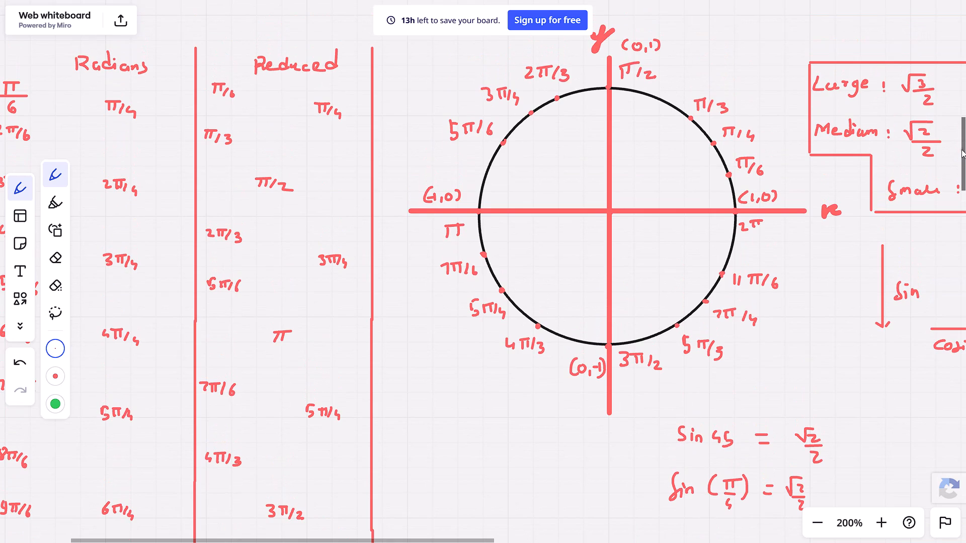
pyautogui.moveTo(961, 149); pyautogui.dragTo(961, 150)
pyautogui.moveTo(961, 150); pyautogui.dragTo(965, 158)
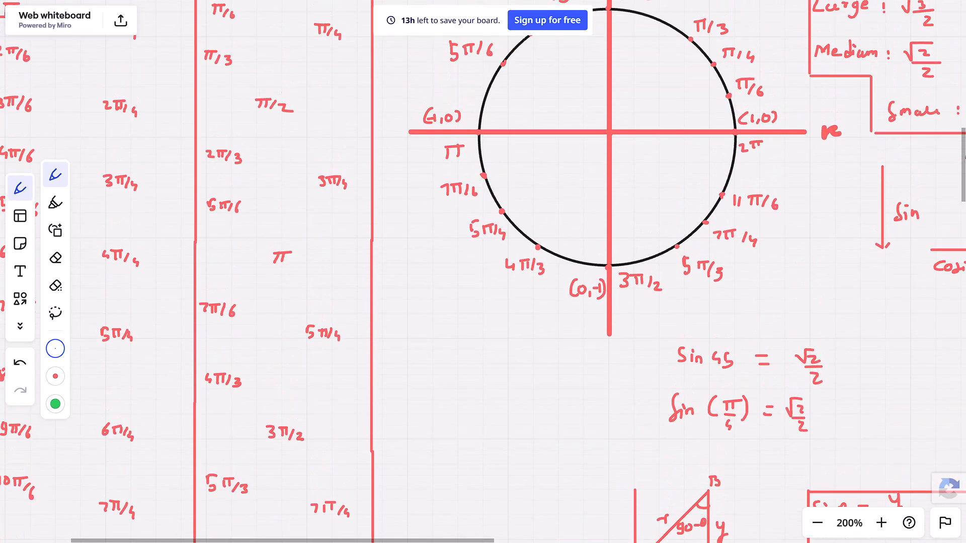
pyautogui.moveTo(965, 158); pyautogui.dragTo(965, 427)
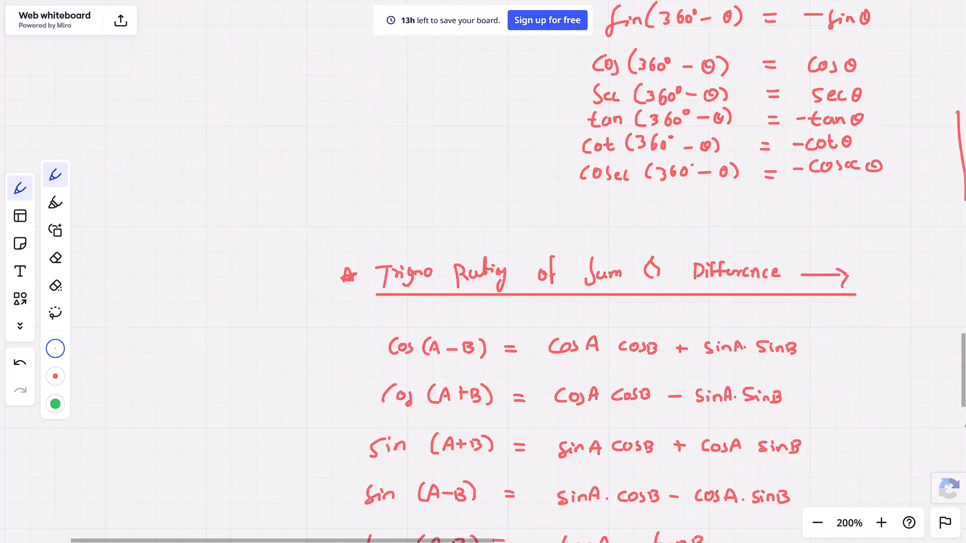
pyautogui.moveTo(965, 427); pyautogui.dragTo(965, 529)
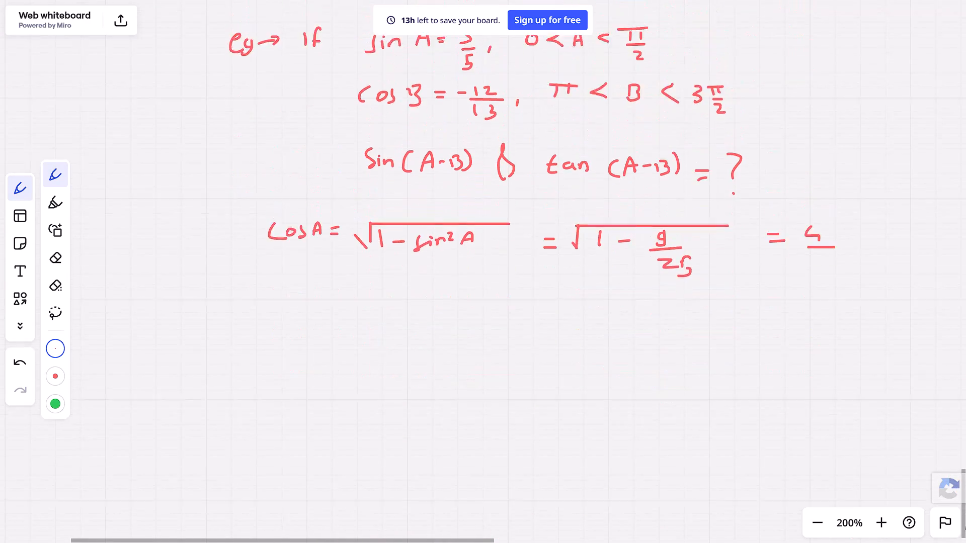
pyautogui.moveTo(965, 529); pyautogui.dragTo(965, 525)
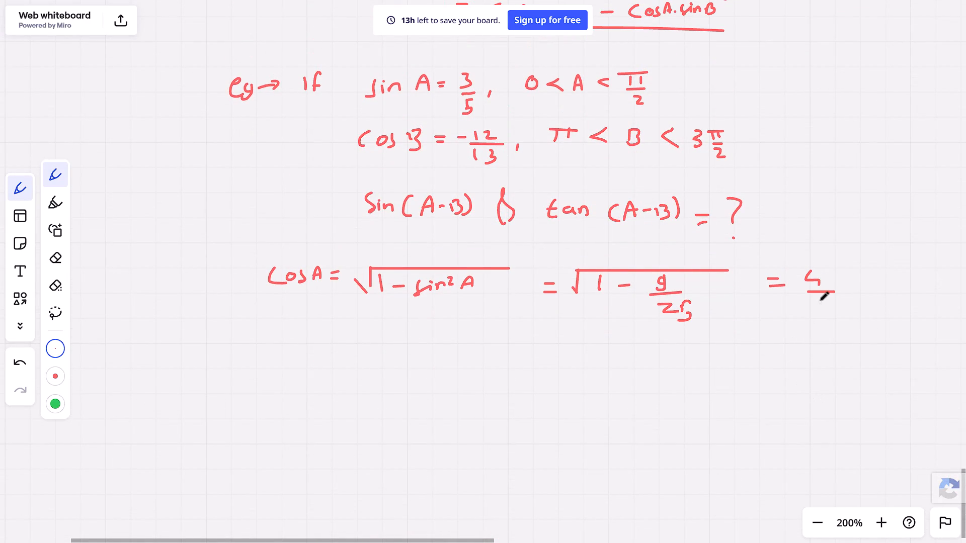
# Write the denominator 5 under the 4 to complete the cos A value as 4/5.
pyautogui.moveTo(820, 301); pyautogui.dragTo(819, 309)
pyautogui.moveTo(821, 302); pyautogui.dragTo(833, 302)
pyautogui.moveTo(822, 311); pyautogui.dragTo(814, 317)
# Write "sin B =" on a new line beneath the cos A calculation.
pyautogui.moveTo(267, 346); pyautogui.dragTo(256, 367)
pyautogui.moveTo(271, 356); pyautogui.dragTo(271, 363)
pyautogui.click(271, 352)
pyautogui.moveTo(276, 358); pyautogui.dragTo(282, 361)
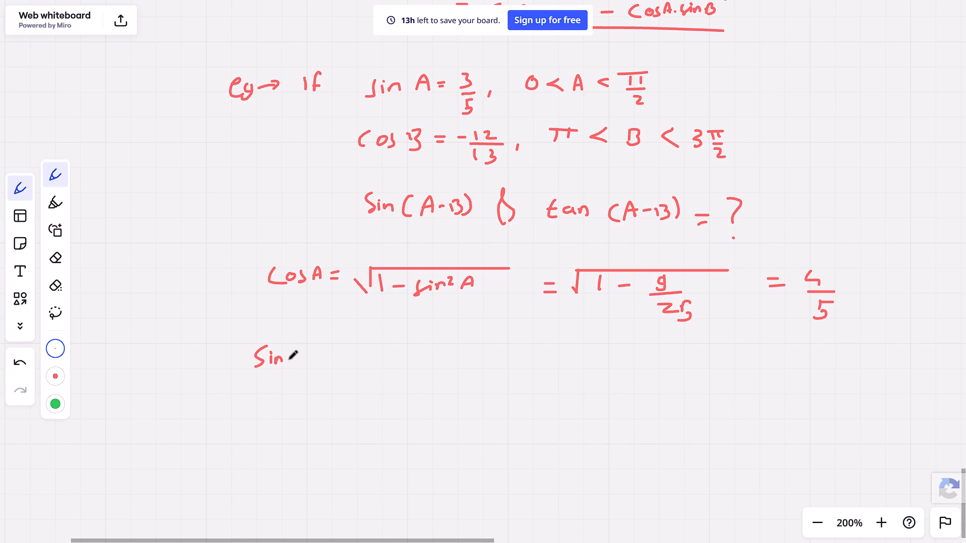
pyautogui.moveTo(289, 354); pyautogui.dragTo(290, 364)
pyautogui.moveTo(290, 356); pyautogui.dragTo(294, 366)
pyautogui.moveTo(325, 360); pyautogui.dragTo(335, 360)
pyautogui.moveTo(327, 368); pyautogui.dragTo(334, 367)
# Write √(1 − cos²B) after "sin B =" in the worked example.
pyautogui.keyDown('shift'); pyautogui.moveTo(351, 358); pyautogui.dragTo(356, 366); pyautogui.keyUp('shift')
pyautogui.keyDown('shift'); pyautogui.moveTo(358, 366); pyautogui.dragTo(359, 343); pyautogui.keyUp('shift')
pyautogui.keyDown('shift'); pyautogui.moveTo(355, 343); pyautogui.dragTo(499, 345); pyautogui.keyUp('shift')
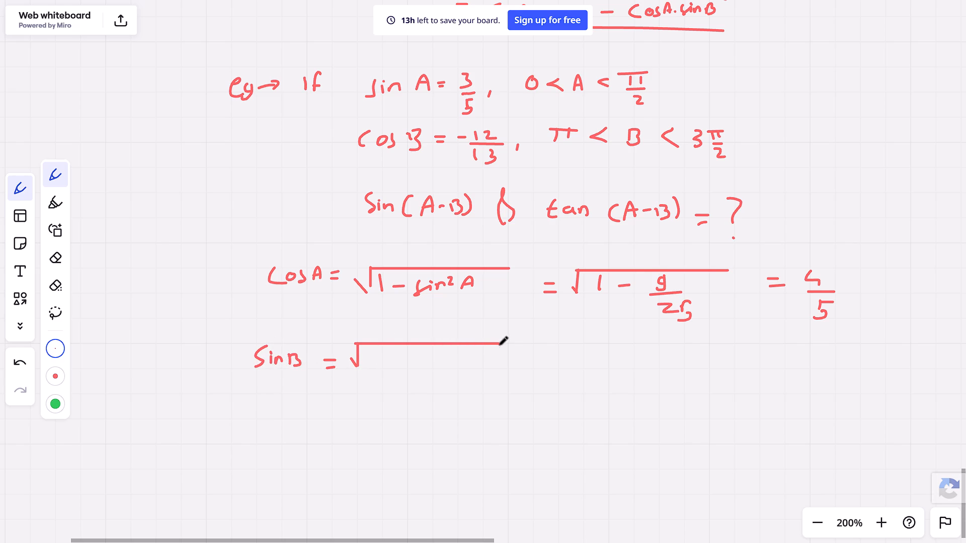
pyautogui.keyDown('shift'); pyautogui.moveTo(499, 345); pyautogui.dragTo(502, 345); pyautogui.keyUp('shift')
pyautogui.keyDown('shift'); pyautogui.moveTo(502, 345); pyautogui.dragTo(503, 344); pyautogui.keyUp('shift')
pyautogui.moveTo(380, 353); pyautogui.dragTo(381, 365)
pyautogui.moveTo(395, 361); pyautogui.dragTo(406, 361)
pyautogui.moveTo(426, 353); pyautogui.dragTo(426, 366)
pyautogui.click(432, 359)
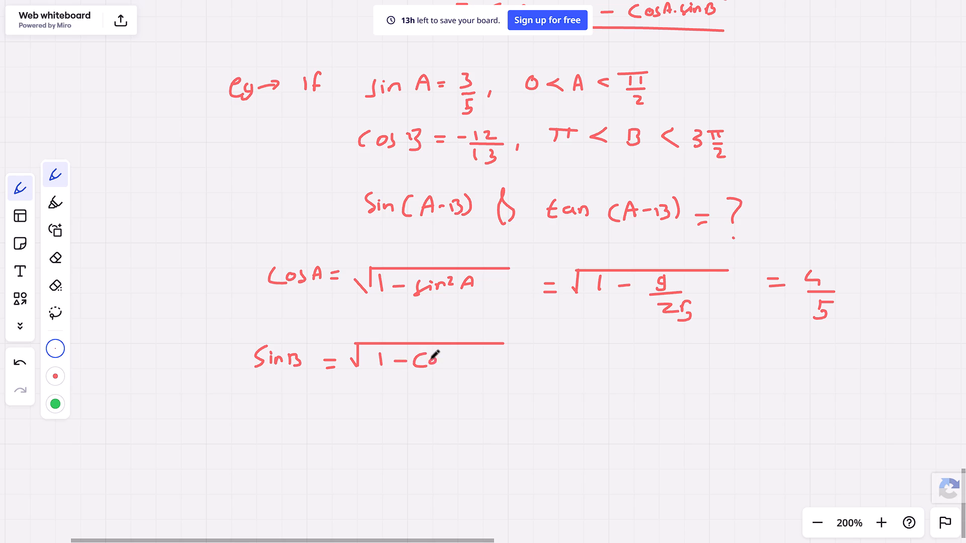
pyautogui.moveTo(440, 357); pyautogui.dragTo(438, 368)
pyautogui.moveTo(444, 356); pyautogui.dragTo(451, 361)
pyautogui.moveTo(456, 358); pyautogui.dragTo(458, 369)
pyautogui.moveTo(458, 358); pyautogui.dragTo(458, 372)
# Add "=" and a second square root sign after √(1 − cos²B).
pyautogui.moveTo(527, 360); pyautogui.dragTo(541, 359)
pyautogui.moveTo(534, 365); pyautogui.dragTo(542, 365)
pyautogui.moveTo(527, 365); pyautogui.dragTo(503, 364, button='middle')
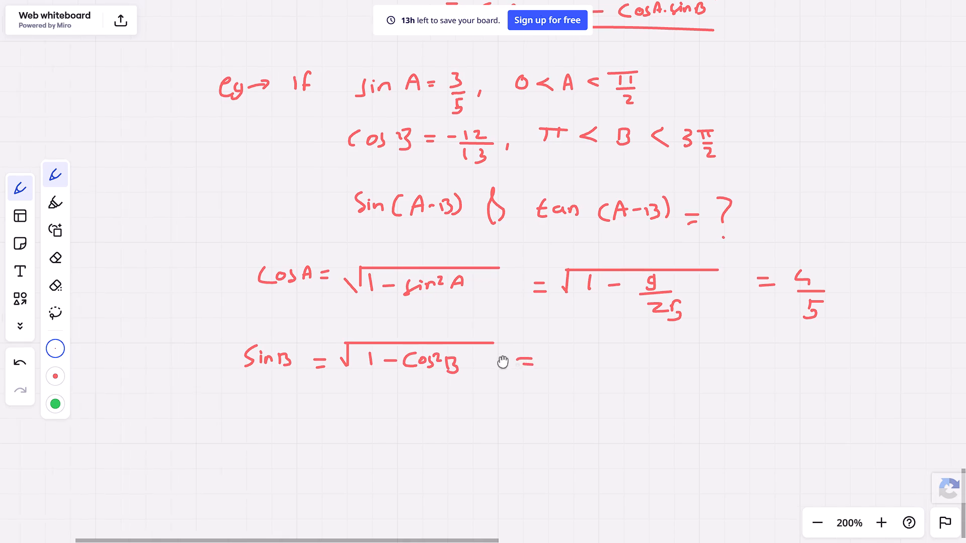
pyautogui.moveTo(503, 364); pyautogui.dragTo(490, 364, button='middle')
pyautogui.keyDown('shift'); pyautogui.moveTo(530, 357); pyautogui.dragTo(537, 361); pyautogui.keyUp('shift')
pyautogui.moveTo(537, 361); pyautogui.dragTo(537, 345)
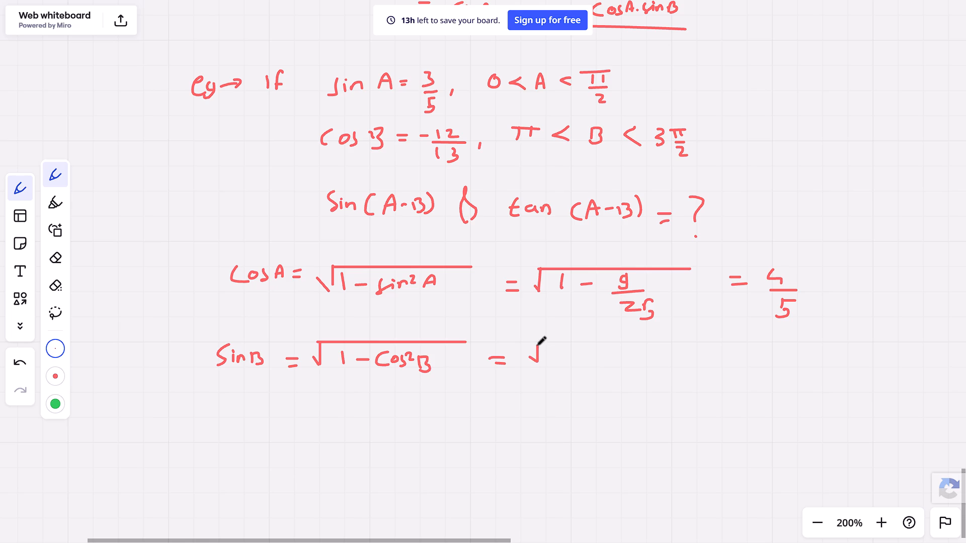
pyautogui.moveTo(537, 345); pyautogui.dragTo(537, 344)
pyautogui.keyDown('shift'); pyautogui.moveTo(537, 344); pyautogui.dragTo(657, 350); pyautogui.keyUp('shift')
# Write 1 − 144/169 under the second square root in the sin B line.
pyautogui.moveTo(551, 355); pyautogui.dragTo(551, 366)
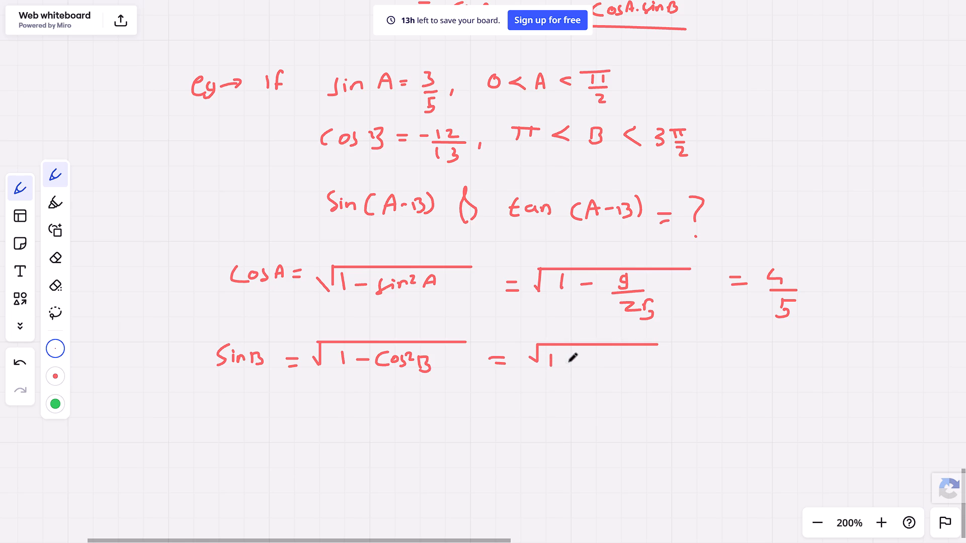
pyautogui.moveTo(565, 362); pyautogui.dragTo(579, 361)
pyautogui.moveTo(588, 355); pyautogui.dragTo(589, 357)
pyautogui.moveTo(589, 357); pyautogui.dragTo(592, 363)
pyautogui.moveTo(599, 356); pyautogui.dragTo(606, 363)
pyautogui.moveTo(614, 353); pyautogui.dragTo(619, 363)
pyautogui.keyDown('shift'); pyautogui.moveTo(583, 368); pyautogui.dragTo(622, 365); pyautogui.keyUp('shift')
pyautogui.moveTo(593, 371); pyautogui.dragTo(594, 383)
pyautogui.moveTo(602, 375); pyautogui.dragTo(603, 381)
pyautogui.moveTo(617, 373); pyautogui.dragTo(610, 388)
pyautogui.moveTo(616, 374); pyautogui.dragTo(614, 379)
# Add "=" and a third square root sign after √(1 − 144/169).
pyautogui.moveTo(672, 359); pyautogui.dragTo(682, 359)
pyautogui.moveTo(672, 363); pyautogui.dragTo(683, 364)
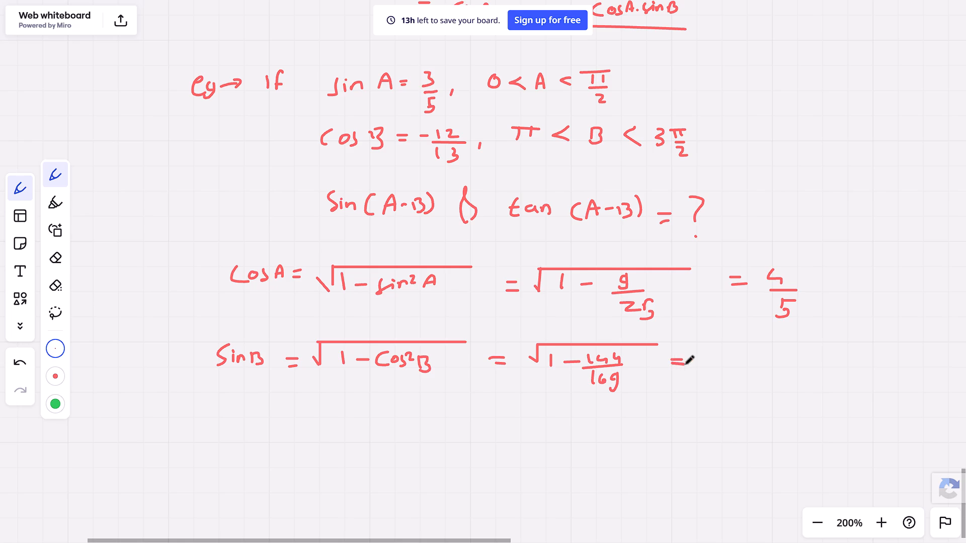
pyautogui.moveTo(649, 368); pyautogui.dragTo(590, 359, button='middle')
pyautogui.keyDown('shift'); pyautogui.moveTo(647, 349); pyautogui.dragTo(656, 354); pyautogui.keyUp('shift')
pyautogui.keyDown('shift'); pyautogui.moveTo(658, 350); pyautogui.dragTo(656, 336); pyautogui.keyUp('shift')
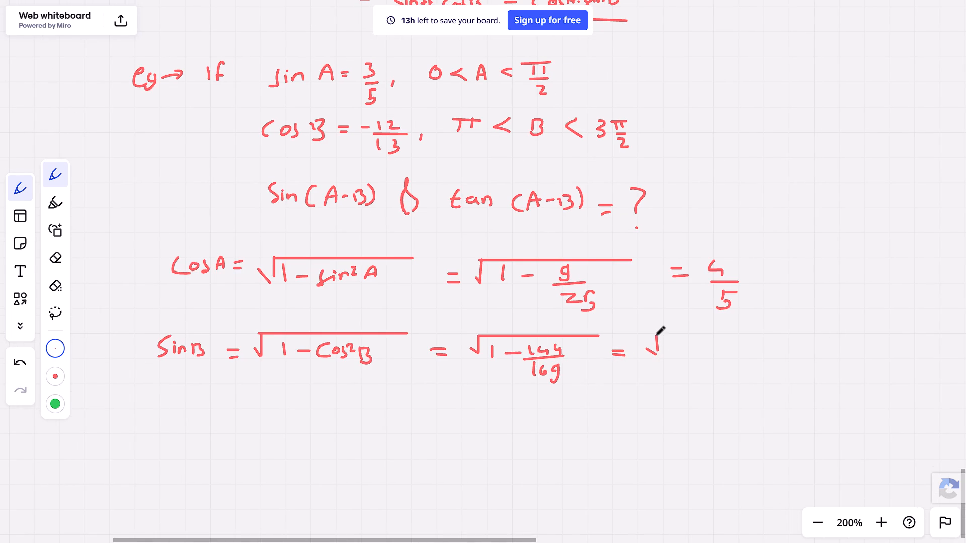
pyautogui.keyDown('shift'); pyautogui.moveTo(656, 335); pyautogui.dragTo(773, 338); pyautogui.keyUp('shift')
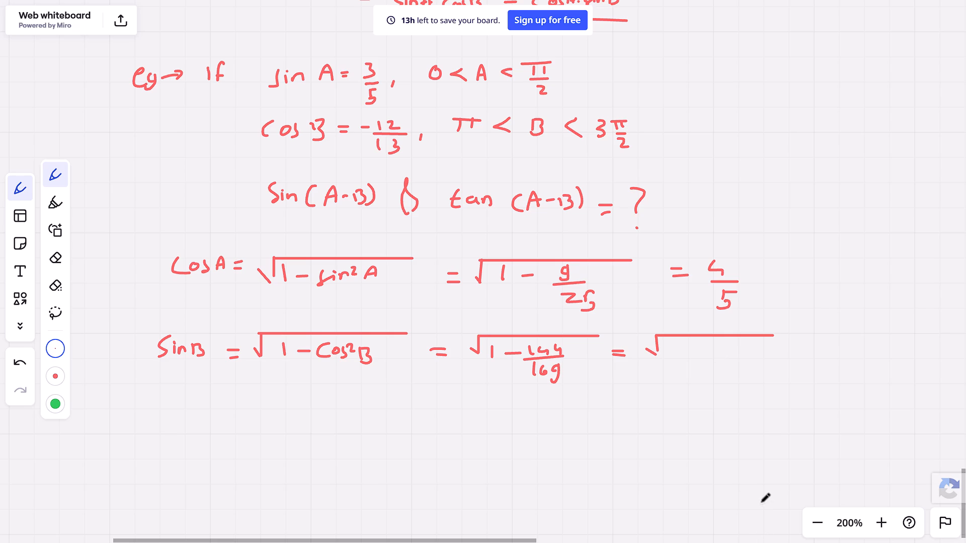
# Switch to Calculator and compute 169 − 144.
pyautogui.press('c')
pyautogui.press('a')
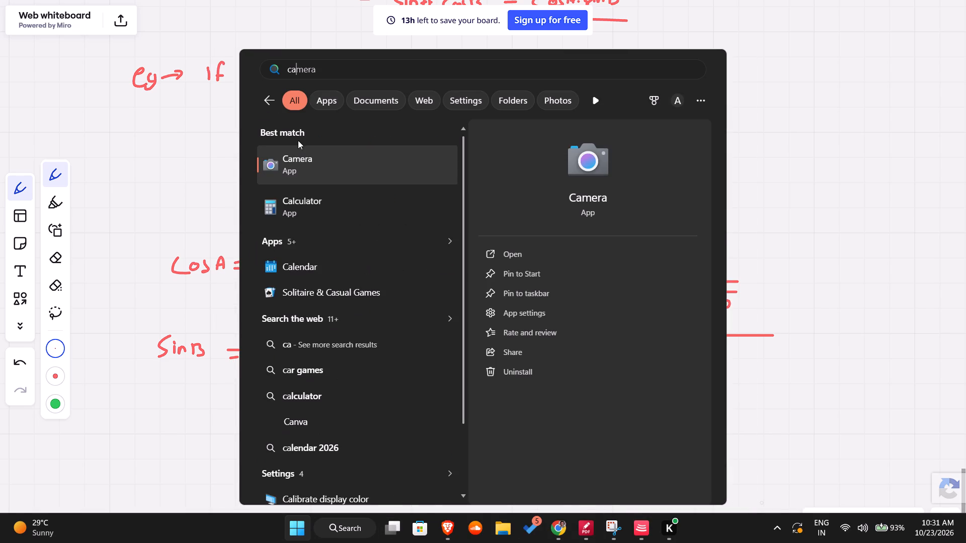
pyautogui.click(316, 198)
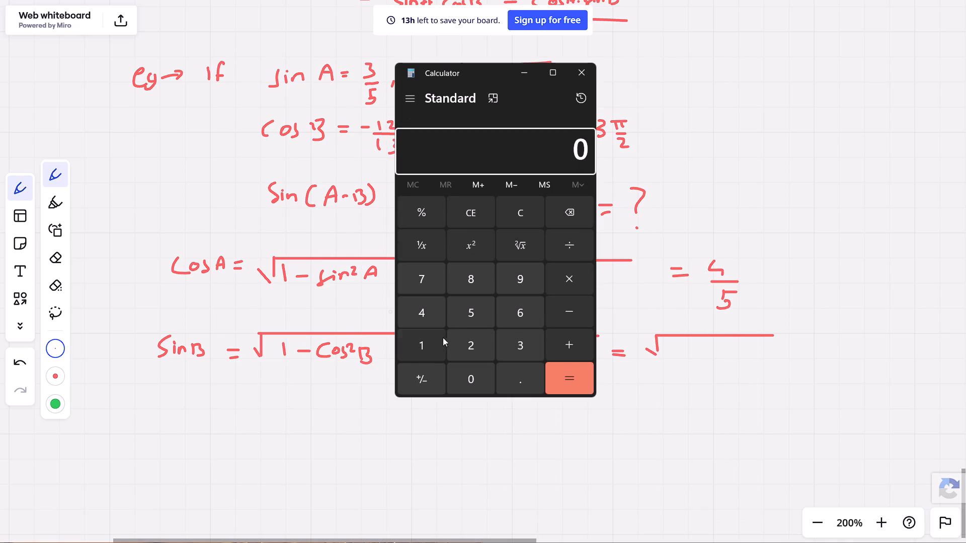
pyautogui.click(440, 340)
pyautogui.click(528, 313)
pyautogui.click(523, 280)
pyautogui.click(577, 313)
pyautogui.click(436, 349)
pyautogui.doubleClick(435, 311)
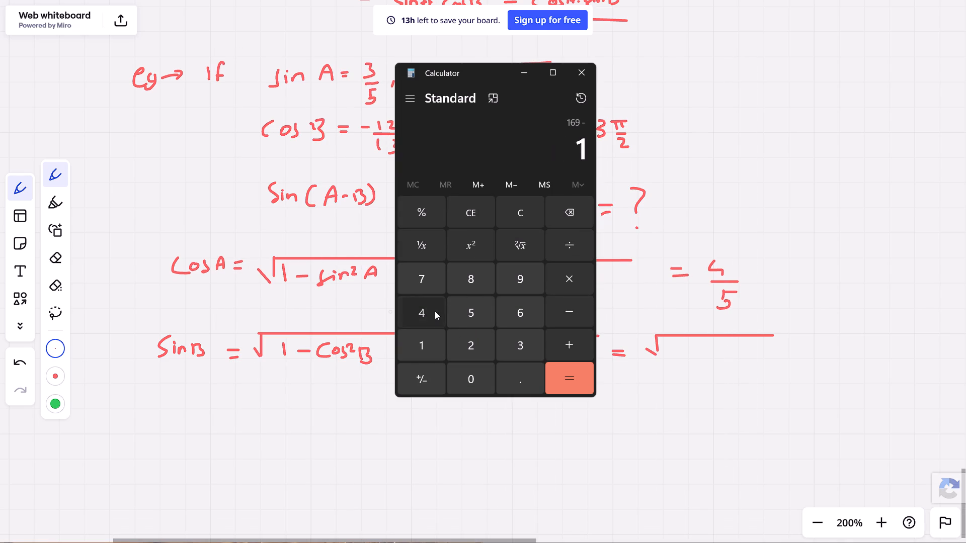
pyautogui.click(570, 375)
# Return to the whiteboard and write the fraction 25/169 under the third square root in the sin B line.
pyautogui.moveTo(708, 385); pyautogui.dragTo(703, 363, button='middle')
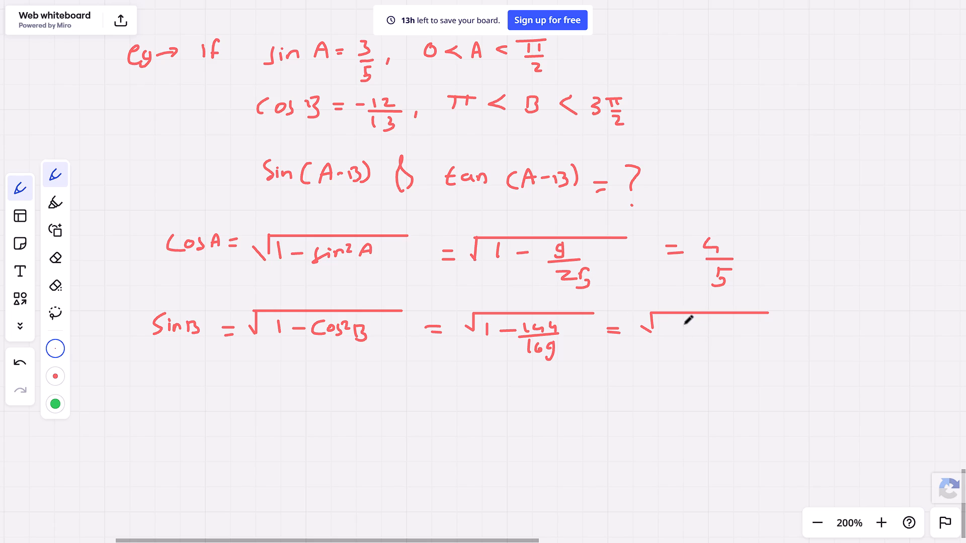
pyautogui.moveTo(684, 324); pyautogui.dragTo(693, 329)
pyautogui.moveTo(701, 324); pyautogui.dragTo(708, 323)
pyautogui.click(703, 329)
pyautogui.keyDown('shift'); pyautogui.moveTo(676, 337); pyautogui.dragTo(716, 337); pyautogui.keyUp('shift')
pyautogui.moveTo(685, 344); pyautogui.dragTo(688, 353)
pyautogui.moveTo(698, 346); pyautogui.dragTo(698, 353)
pyautogui.moveTo(709, 350); pyautogui.dragTo(702, 360)
pyautogui.click(706, 351)
# Finish the sin B line with "= −5/13", redrawing the minus sign shorter.
pyautogui.moveTo(789, 320); pyautogui.dragTo(798, 320)
pyautogui.moveTo(787, 327); pyautogui.dragTo(796, 328)
pyautogui.moveTo(785, 326); pyautogui.dragTo(744, 323, button='middle')
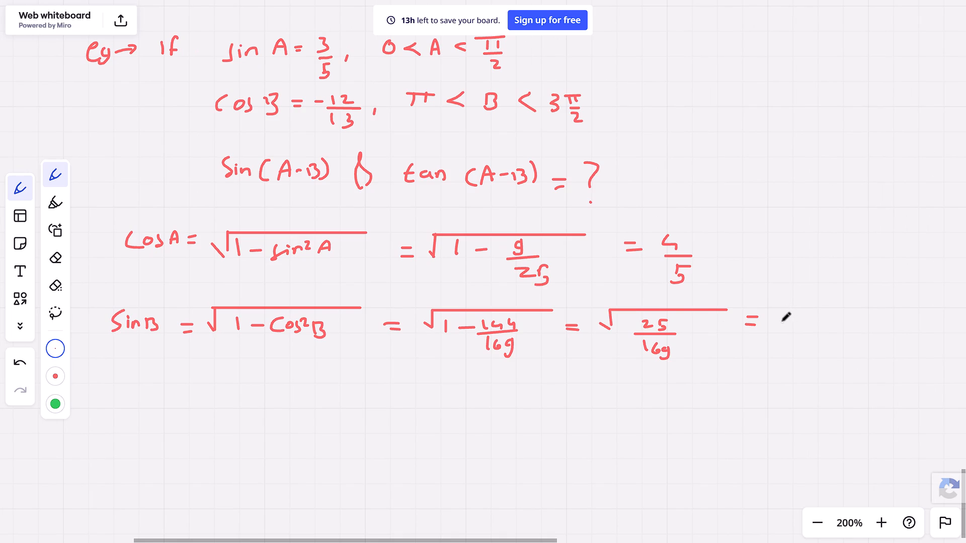
pyautogui.moveTo(782, 321); pyautogui.dragTo(796, 321)
pyautogui.hotkey('ctrl', 'z')
pyautogui.keyDown('shift'); pyautogui.moveTo(785, 321); pyautogui.dragTo(797, 321); pyautogui.keyUp('shift')
pyautogui.moveTo(806, 316); pyautogui.dragTo(807, 323)
pyautogui.moveTo(806, 317); pyautogui.dragTo(813, 315)
pyautogui.moveTo(808, 323); pyautogui.dragTo(807, 329)
pyautogui.keyDown('shift'); pyautogui.moveTo(799, 331); pyautogui.dragTo(823, 332); pyautogui.keyUp('shift')
pyautogui.moveTo(804, 338); pyautogui.dragTo(806, 347)
pyautogui.moveTo(813, 340); pyautogui.dragTo(816, 350)
# Write "sin (A−B) =" on a new line below the sin B calculation.
pyautogui.moveTo(723, 364); pyautogui.dragTo(843, 342, button='middle')
pyautogui.moveTo(614, 368); pyautogui.dragTo(585, 422, button='middle')
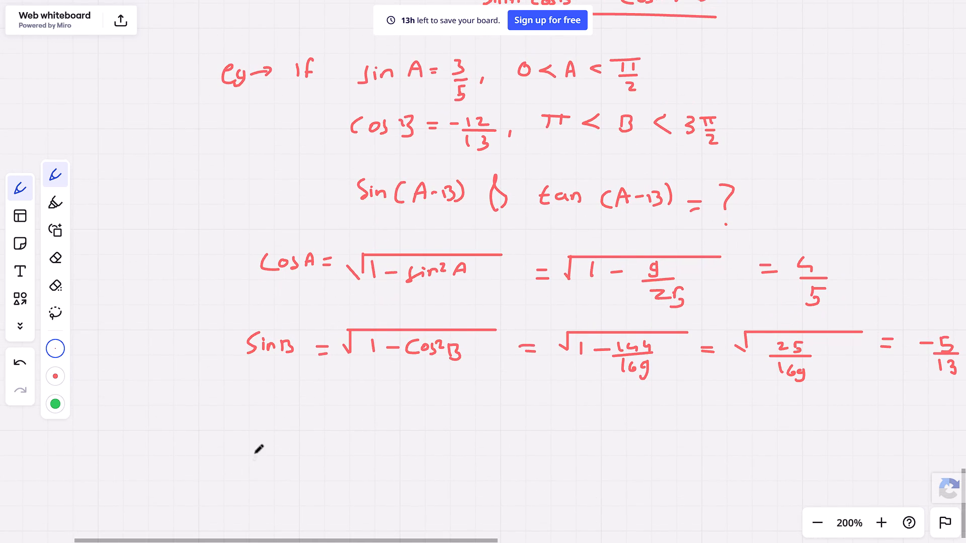
pyautogui.moveTo(255, 440); pyautogui.dragTo(265, 457)
pyautogui.click(265, 445)
pyautogui.moveTo(271, 451); pyautogui.dragTo(278, 458)
pyautogui.moveTo(298, 443); pyautogui.dragTo(298, 466)
pyautogui.moveTo(306, 461); pyautogui.dragTo(317, 460)
pyautogui.moveTo(307, 457); pyautogui.dragTo(317, 456)
pyautogui.moveTo(323, 455); pyautogui.dragTo(331, 454)
pyautogui.moveTo(337, 450); pyautogui.dragTo(338, 458)
pyautogui.moveTo(338, 449); pyautogui.dragTo(338, 462)
pyautogui.moveTo(348, 441); pyautogui.dragTo(348, 464)
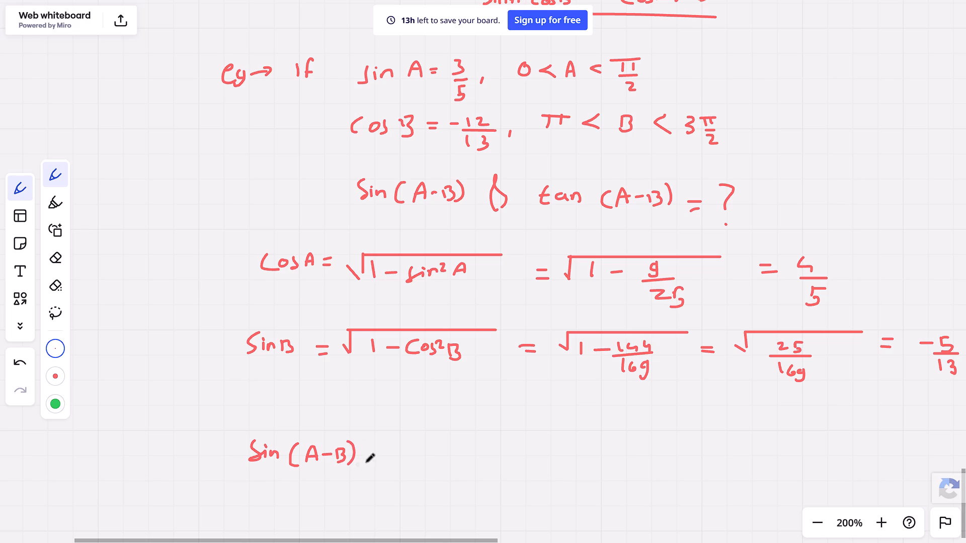
pyautogui.click(371, 449)
pyautogui.moveTo(369, 457); pyautogui.dragTo(380, 457)
# Write "sin A · cos B" as the first term after "sin (A−B) =".
pyautogui.moveTo(367, 453); pyautogui.dragTo(342, 431, button='middle')
pyautogui.moveTo(403, 419); pyautogui.dragTo(400, 432)
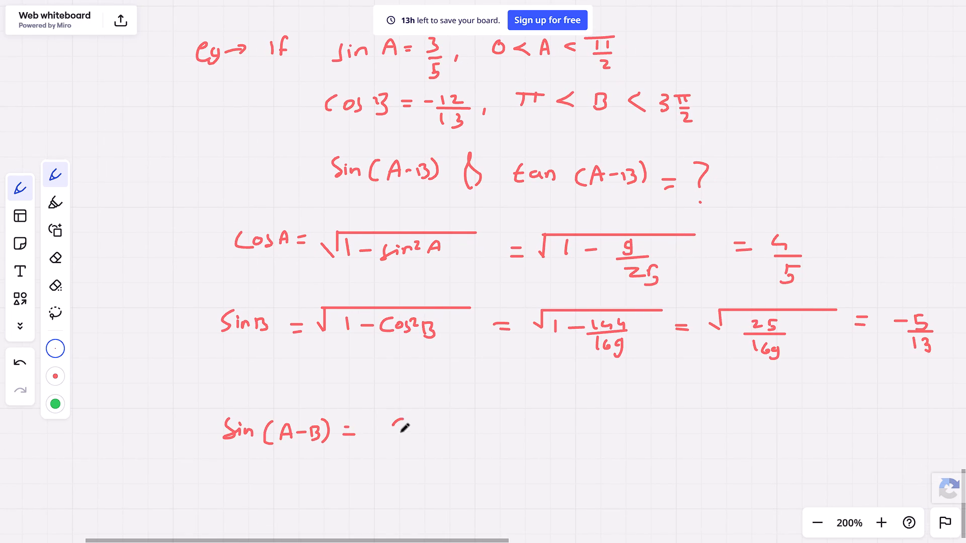
pyautogui.moveTo(400, 432); pyautogui.dragTo(396, 435)
pyautogui.moveTo(412, 428); pyautogui.dragTo(411, 434)
pyautogui.click(411, 420)
pyautogui.moveTo(416, 429); pyautogui.dragTo(423, 434)
pyautogui.moveTo(428, 436); pyautogui.dragTo(436, 432)
pyautogui.moveTo(426, 430); pyautogui.dragTo(435, 430)
pyautogui.click(444, 431)
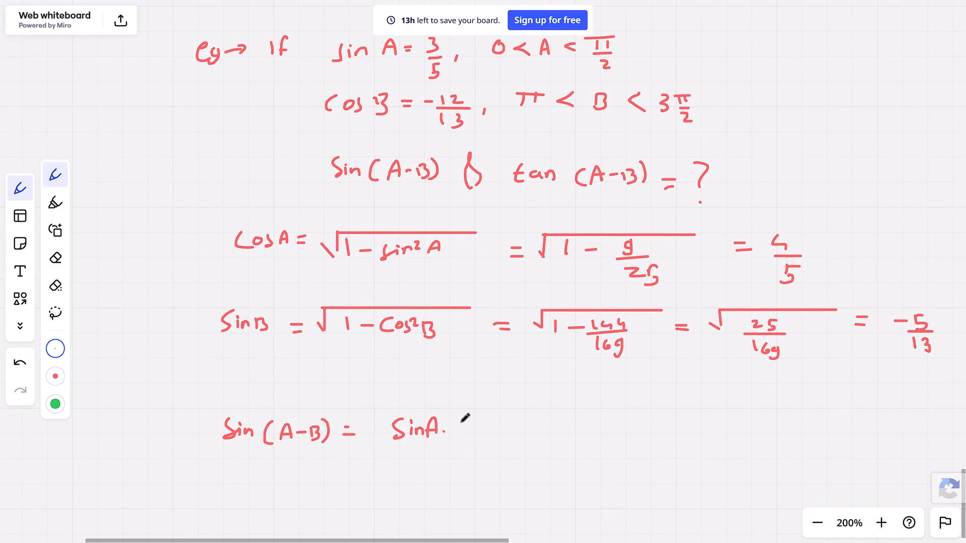
pyautogui.moveTo(463, 421); pyautogui.dragTo(465, 439)
pyautogui.click(469, 431)
pyautogui.moveTo(484, 426); pyautogui.dragTo(481, 436)
pyautogui.moveTo(495, 426); pyautogui.dragTo(497, 433)
pyautogui.moveTo(497, 425); pyautogui.dragTo(499, 435)
# Continue the sin (A−B) expansion with "+ cos A ·" after sin A · cos B.
pyautogui.moveTo(522, 430); pyautogui.dragTo(538, 430)
pyautogui.moveTo(527, 427); pyautogui.dragTo(533, 440)
pyautogui.moveTo(579, 422); pyautogui.dragTo(580, 434)
pyautogui.click(587, 427)
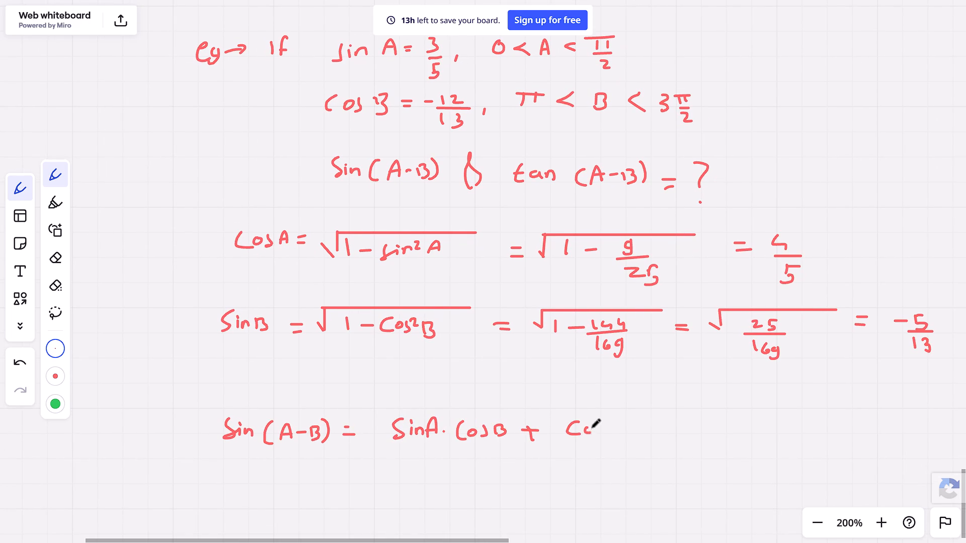
pyautogui.moveTo(597, 425); pyautogui.dragTo(597, 433)
pyautogui.moveTo(608, 432); pyautogui.dragTo(614, 431)
pyautogui.moveTo(608, 429); pyautogui.dragTo(612, 428)
pyautogui.click(621, 428)
# Erase the vertical stroke of the plus sign to turn it into a minus between cos B and cos A.
pyautogui.click(53, 258)
pyautogui.moveTo(540, 441); pyautogui.dragTo(532, 440)
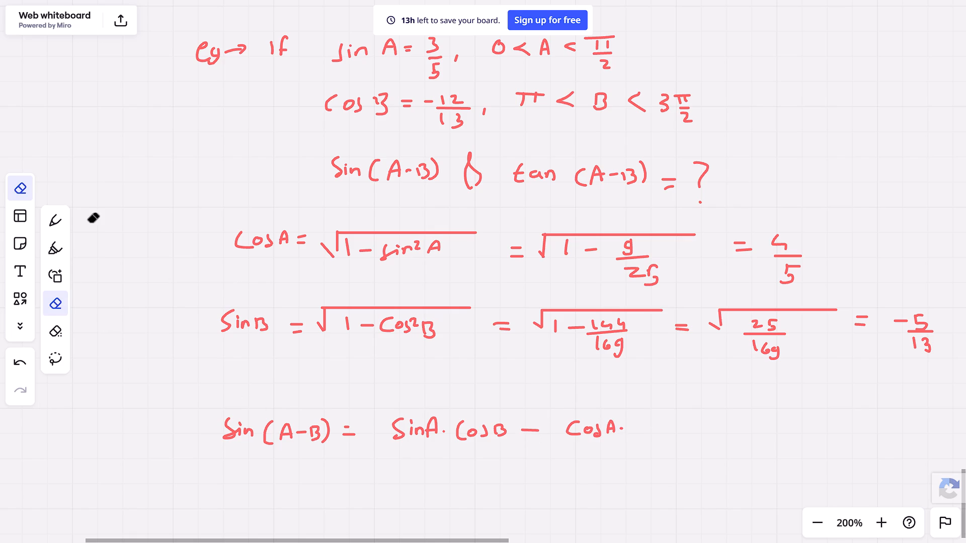
# Complete the sin (A−B) expansion by writing "sin B" after "cos A ·" with the pen.
pyautogui.click(53, 222)
pyautogui.moveTo(649, 419); pyautogui.dragTo(642, 432)
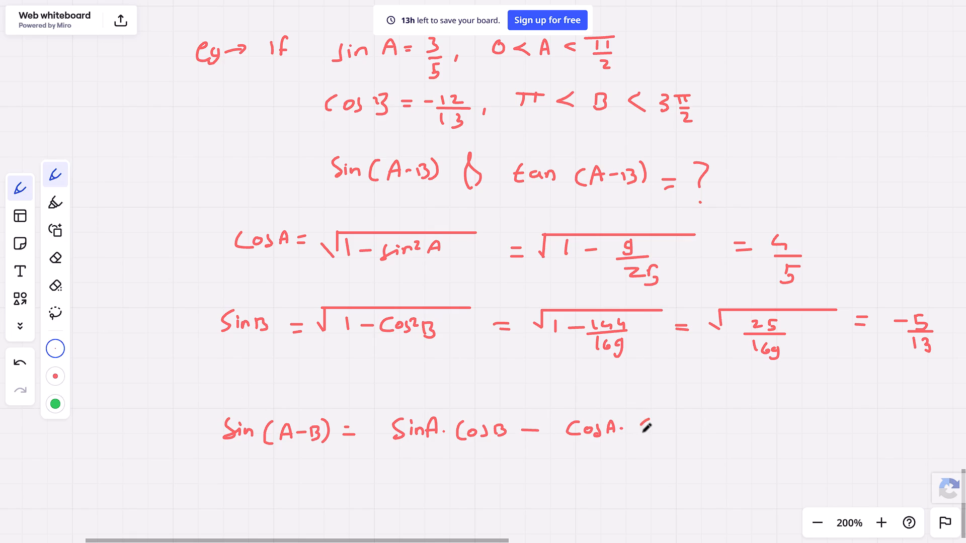
pyautogui.moveTo(642, 432); pyautogui.dragTo(659, 434)
pyautogui.click(660, 423)
pyautogui.moveTo(665, 429); pyautogui.dragTo(674, 432)
pyautogui.moveTo(682, 425); pyautogui.dragTo(683, 431)
pyautogui.moveTo(683, 420); pyautogui.dragTo(682, 435)
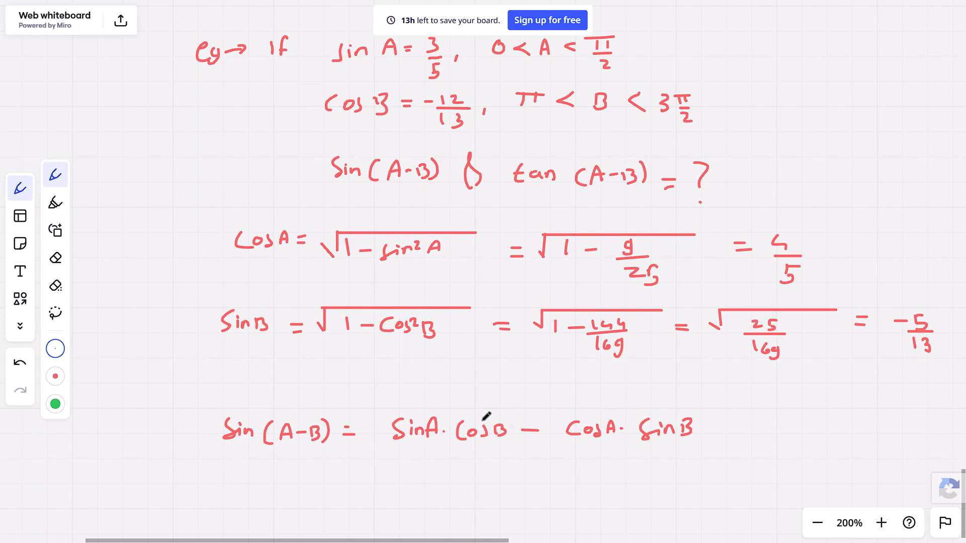
# Start a substitution line below the sin (A−B) expansion by handwriting "= 3/5 ·" for the sin A factor.
pyautogui.moveTo(345, 470); pyautogui.dragTo(354, 469)
pyautogui.moveTo(349, 478); pyautogui.dragTo(360, 477)
pyautogui.moveTo(404, 469); pyautogui.dragTo(405, 483)
pyautogui.keyDown('shift'); pyautogui.moveTo(395, 487); pyautogui.dragTo(439, 490); pyautogui.keyUp('shift')
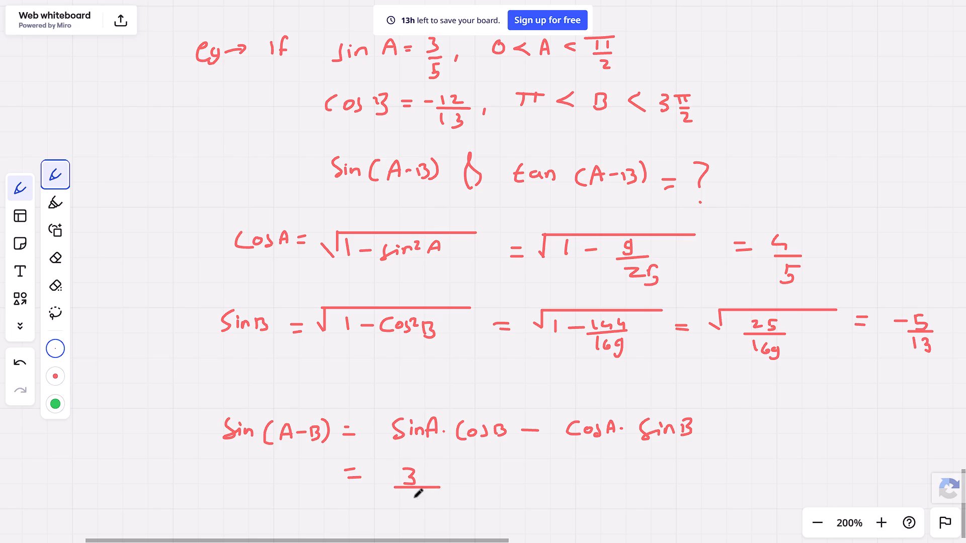
pyautogui.moveTo(413, 496); pyautogui.dragTo(430, 496)
pyautogui.click(416, 504)
pyautogui.click(447, 484)
# Write the fraction "−12/13" after "3/5 ·" as the cos B value, redrawing the 3 of the denominator.
pyautogui.moveTo(458, 475); pyautogui.dragTo(468, 474)
pyautogui.moveTo(475, 466); pyautogui.dragTo(477, 475)
pyautogui.moveTo(484, 470); pyautogui.dragTo(491, 478)
pyautogui.keyDown('shift'); pyautogui.moveTo(471, 482); pyautogui.dragTo(496, 481); pyautogui.keyUp('shift')
pyautogui.moveTo(477, 490); pyautogui.dragTo(479, 496)
pyautogui.click(485, 490)
pyautogui.moveTo(486, 489); pyautogui.dragTo(492, 488)
pyautogui.moveTo(486, 496); pyautogui.dragTo(486, 506)
pyautogui.hotkey('ctrl', 'z')
pyautogui.hotkey('ctrl', 'z')
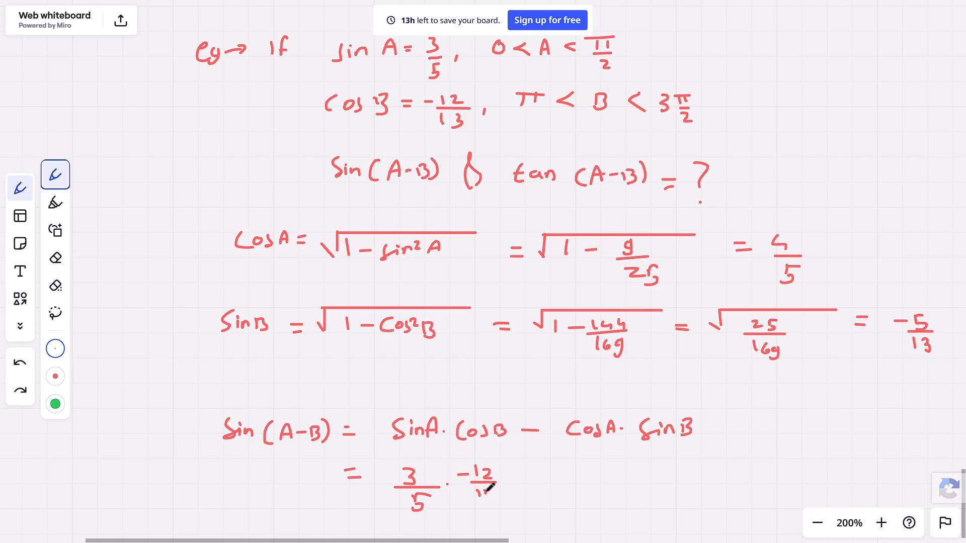
pyautogui.hotkey('ctrl', 'z')
pyautogui.moveTo(490, 491); pyautogui.dragTo(489, 500)
# Continue the substitution line with "+ 4/5", drawing a minus sign first and adding a vertical stroke to make it a plus.
pyautogui.keyDown('shift'); pyautogui.moveTo(524, 474); pyautogui.dragTo(539, 476); pyautogui.keyUp('shift')
pyautogui.hotkey('ctrl', 'z')
pyautogui.keyDown('shift'); pyautogui.moveTo(526, 475); pyautogui.dragTo(547, 477); pyautogui.keyUp('shift')
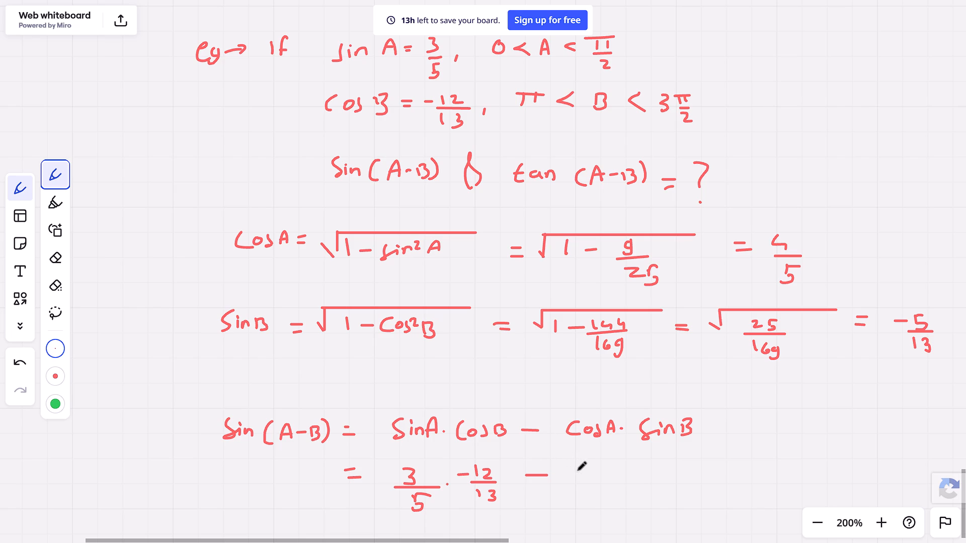
pyautogui.moveTo(591, 463); pyautogui.dragTo(593, 471)
pyautogui.moveTo(593, 471); pyautogui.dragTo(597, 477)
pyautogui.moveTo(586, 481); pyautogui.dragTo(604, 481)
pyautogui.moveTo(594, 487); pyautogui.dragTo(595, 495)
pyautogui.moveTo(595, 490); pyautogui.dragTo(604, 491)
pyautogui.moveTo(594, 499); pyautogui.dragTo(590, 506)
pyautogui.moveTo(531, 471); pyautogui.dragTo(533, 485)
# Write the fraction "5/13" beside 4/5 to complete the second product of the substitution.
pyautogui.moveTo(641, 467); pyautogui.dragTo(641, 474)
pyautogui.moveTo(642, 466); pyautogui.dragTo(652, 465)
pyautogui.moveTo(644, 475); pyautogui.dragTo(642, 480)
pyautogui.keyDown('shift'); pyautogui.moveTo(636, 488); pyautogui.dragTo(664, 488); pyautogui.keyUp('shift')
pyautogui.moveTo(647, 497); pyautogui.dragTo(648, 499)
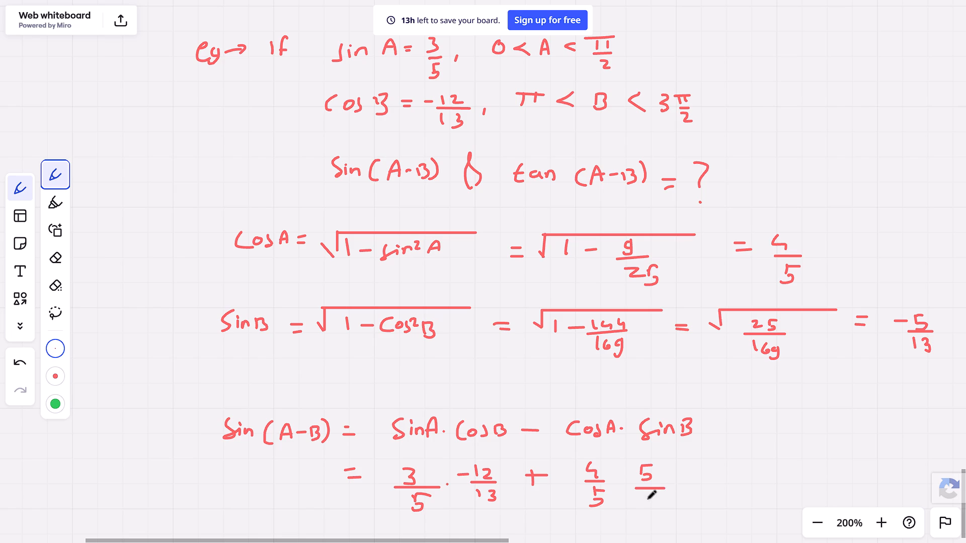
pyautogui.moveTo(648, 499); pyautogui.dragTo(650, 506)
pyautogui.moveTo(655, 499); pyautogui.dragTo(657, 506)
# Begin the simplified line below the substitution with "= −36/65".
pyautogui.moveTo(656, 473); pyautogui.dragTo(665, 411, button='middle')
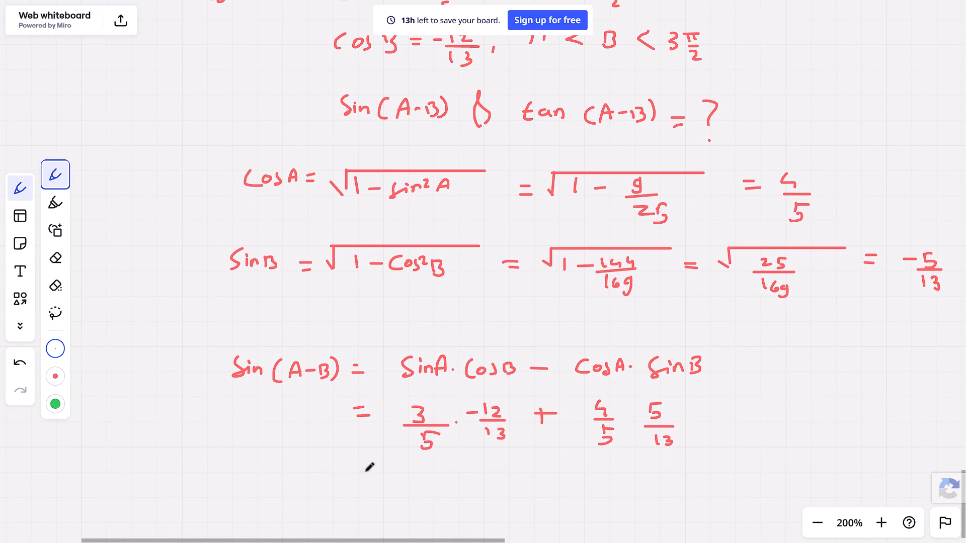
pyautogui.moveTo(361, 478); pyautogui.dragTo(371, 476)
pyautogui.moveTo(358, 485); pyautogui.dragTo(367, 485)
pyautogui.keyDown('shift'); pyautogui.moveTo(411, 498); pyautogui.dragTo(471, 498); pyautogui.keyUp('shift')
pyautogui.moveTo(435, 501); pyautogui.dragTo(430, 511)
pyautogui.moveTo(442, 506); pyautogui.dragTo(448, 504)
pyautogui.click(444, 512)
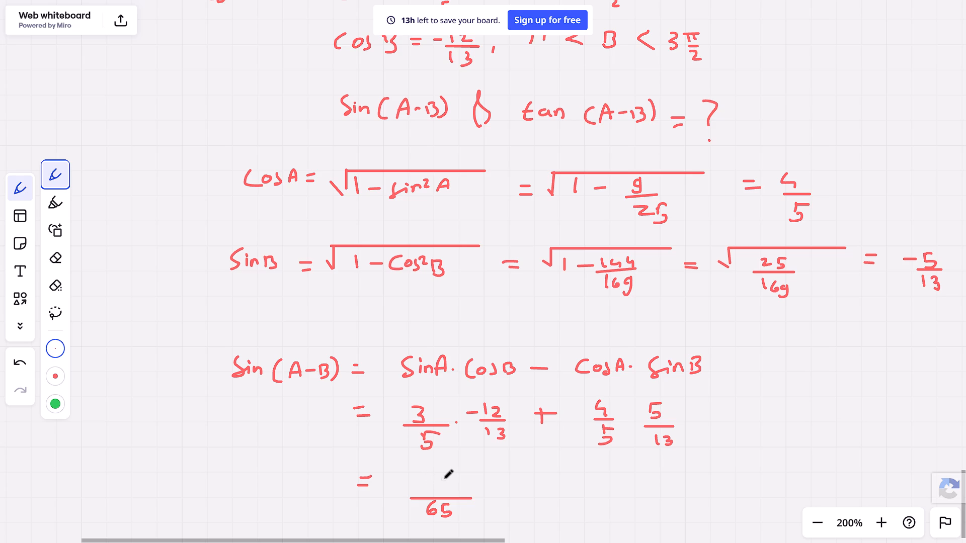
pyautogui.moveTo(451, 473); pyautogui.dragTo(446, 486)
pyautogui.moveTo(405, 482); pyautogui.dragTo(415, 482)
pyautogui.moveTo(427, 477); pyautogui.dragTo(426, 489)
# Add "+ 20/65" after −36/65 on the simplified line.
pyautogui.moveTo(508, 481); pyautogui.dragTo(509, 493)
pyautogui.moveTo(502, 490); pyautogui.dragTo(515, 489)
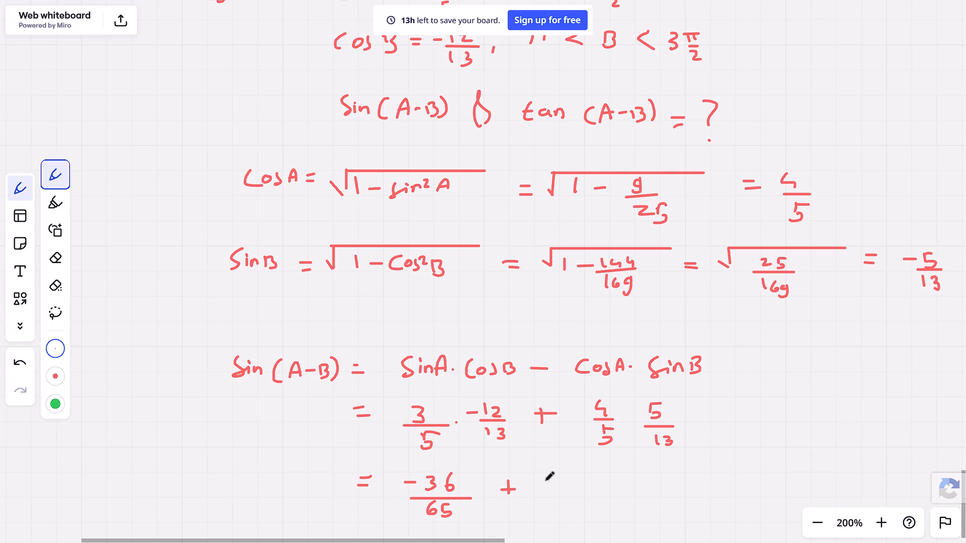
pyautogui.moveTo(546, 482); pyautogui.dragTo(566, 491)
pyautogui.click(573, 485)
pyautogui.keyDown('shift'); pyautogui.moveTo(533, 497); pyautogui.dragTo(598, 497); pyautogui.keyUp('shift')
pyautogui.moveTo(563, 499); pyautogui.dragTo(564, 509)
pyautogui.moveTo(573, 504); pyautogui.dragTo(583, 503)
pyautogui.moveTo(576, 510); pyautogui.dragTo(580, 512)
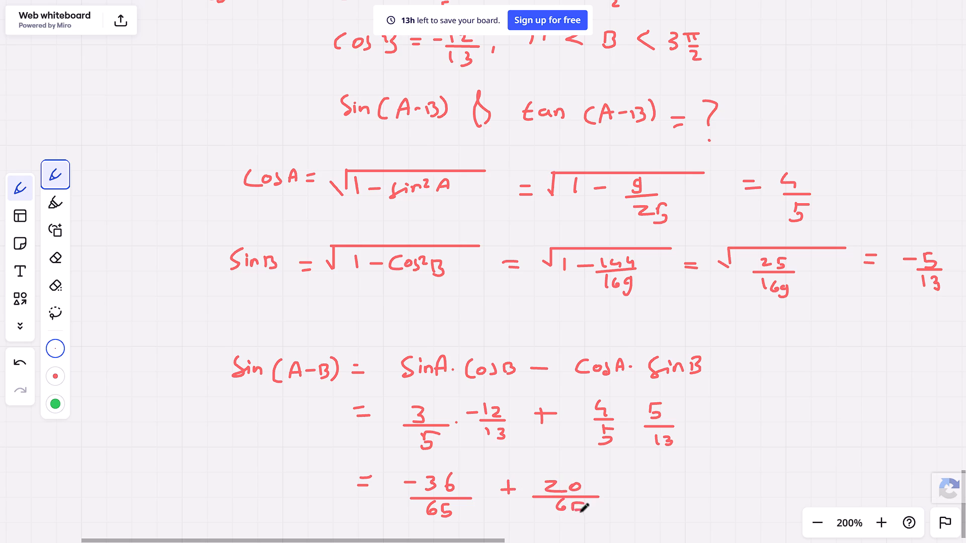
pyautogui.moveTo(580, 512); pyautogui.dragTo(569, 514)
# Write the final sin (A−B) result "= −16/65" on a new line below the sum.
pyautogui.moveTo(572, 496); pyautogui.dragTo(597, 410, button='middle')
pyautogui.moveTo(386, 475); pyautogui.dragTo(400, 475)
pyautogui.moveTo(382, 486); pyautogui.dragTo(396, 483)
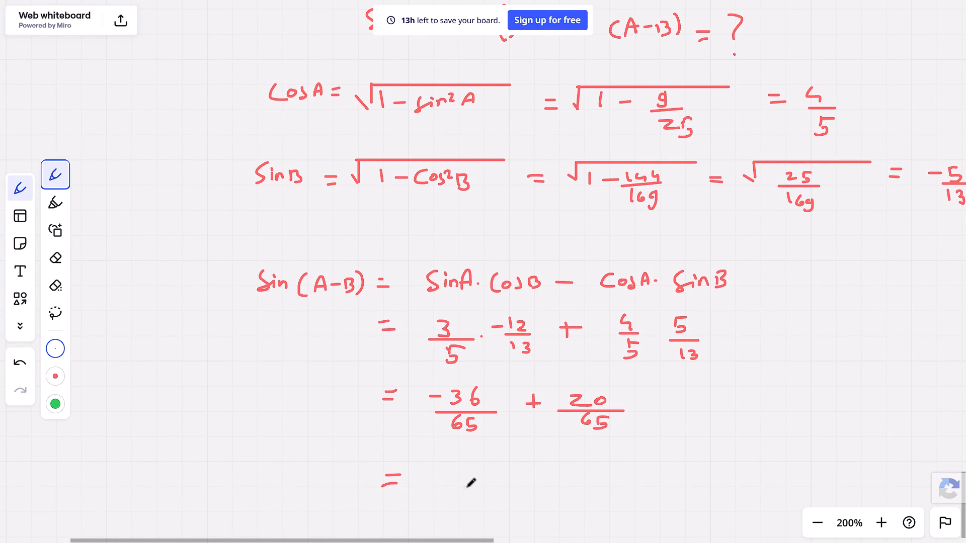
pyautogui.moveTo(444, 485); pyautogui.dragTo(455, 484)
pyautogui.moveTo(462, 475); pyautogui.dragTo(466, 486)
pyautogui.moveTo(466, 486); pyautogui.dragTo(465, 486)
pyautogui.moveTo(478, 475); pyautogui.dragTo(474, 486)
pyautogui.keyDown('shift'); pyautogui.moveTo(453, 494); pyautogui.dragTo(506, 492); pyautogui.keyUp('shift')
pyautogui.moveTo(470, 500); pyautogui.dragTo(473, 511)
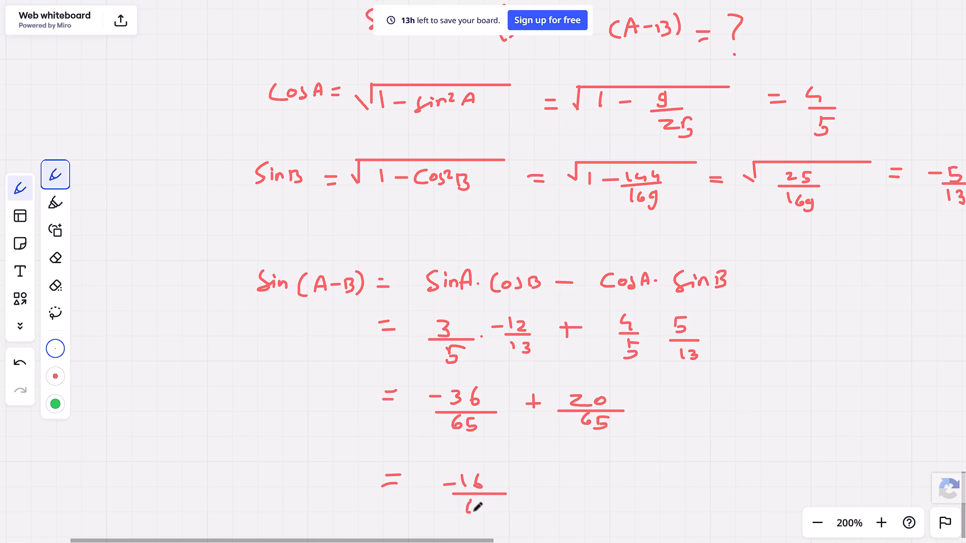
pyautogui.moveTo(473, 511); pyautogui.dragTo(470, 509)
pyautogui.moveTo(482, 505); pyautogui.dragTo(494, 501)
pyautogui.moveTo(491, 511); pyautogui.dragTo(486, 518)
# Write "tan (A−B) =" below the finished sin (A−B) calculation to start the second part.
pyautogui.moveTo(507, 428); pyautogui.dragTo(544, 305, button='middle')
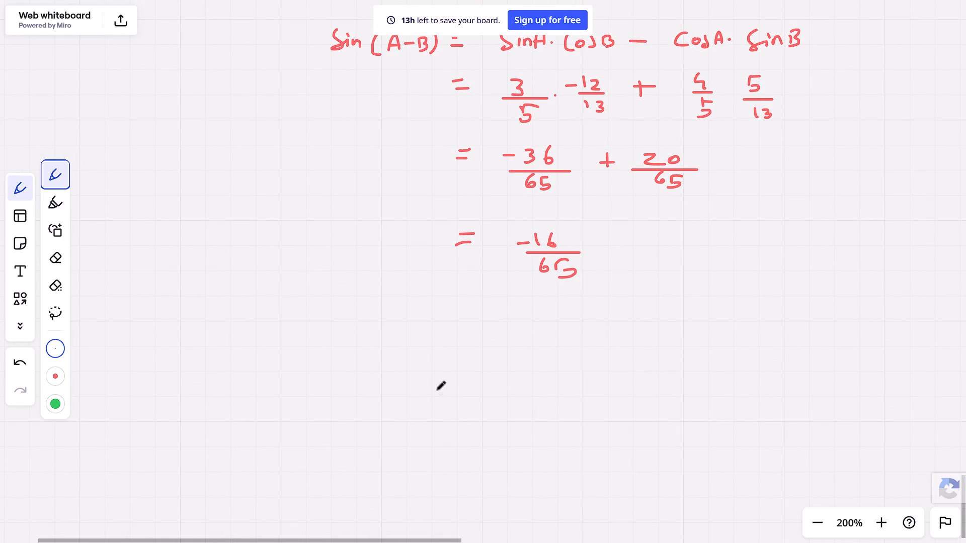
pyautogui.moveTo(307, 309); pyautogui.dragTo(308, 337)
pyautogui.moveTo(296, 330); pyautogui.dragTo(303, 330)
pyautogui.moveTo(316, 327); pyautogui.dragTo(321, 333)
pyautogui.moveTo(327, 329); pyautogui.dragTo(336, 333)
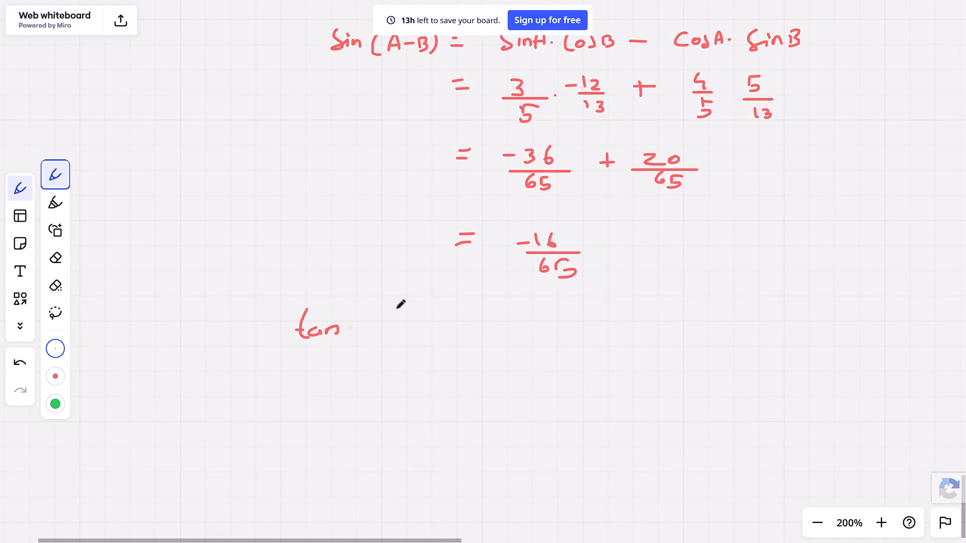
pyautogui.moveTo(421, 285); pyautogui.dragTo(395, 406, button='middle')
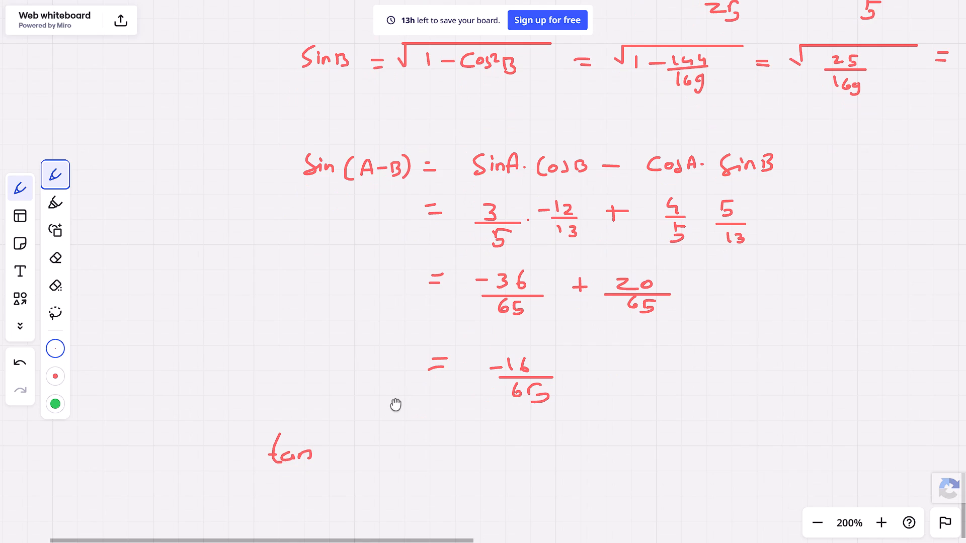
pyautogui.moveTo(395, 406); pyautogui.dragTo(424, 393, button='middle')
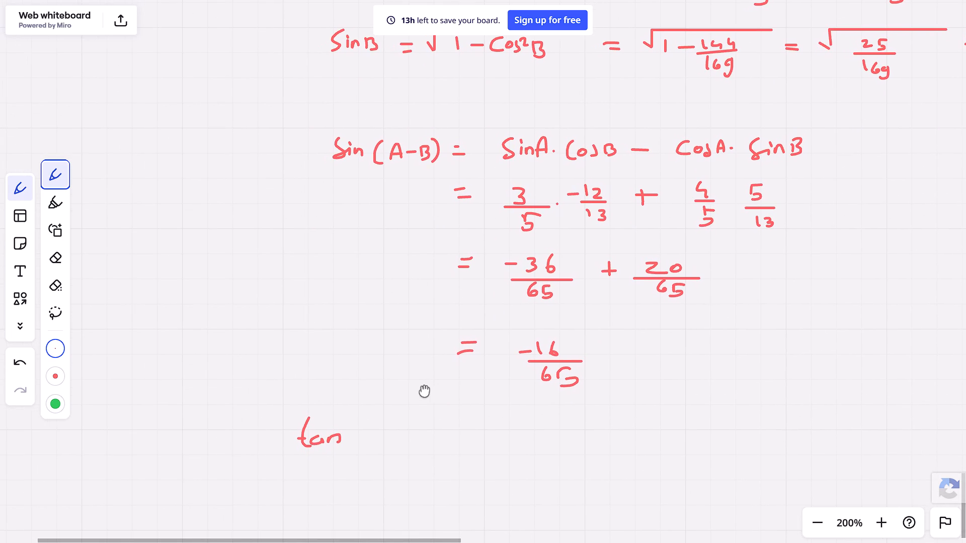
pyautogui.moveTo(424, 393); pyautogui.dragTo(426, 398, button='middle')
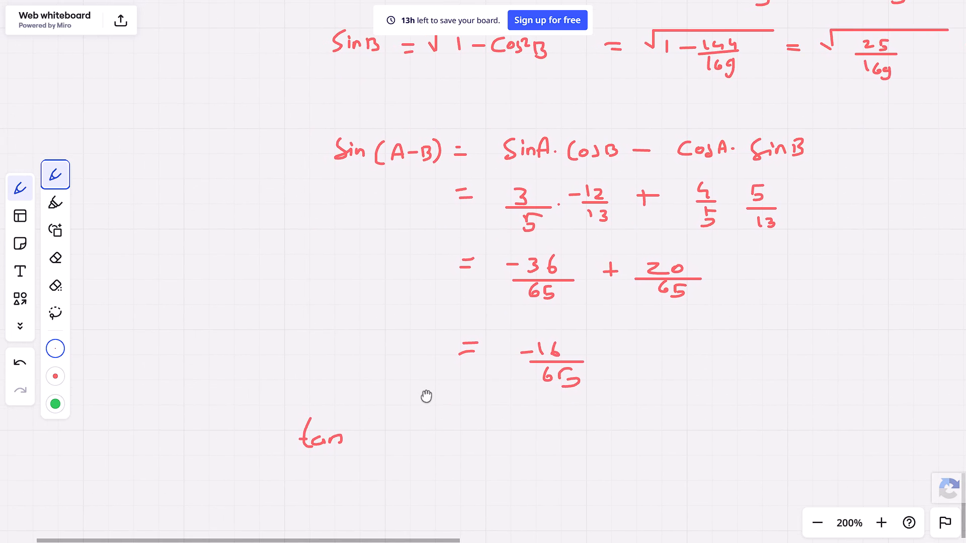
pyautogui.moveTo(426, 398); pyautogui.dragTo(427, 400, button='middle')
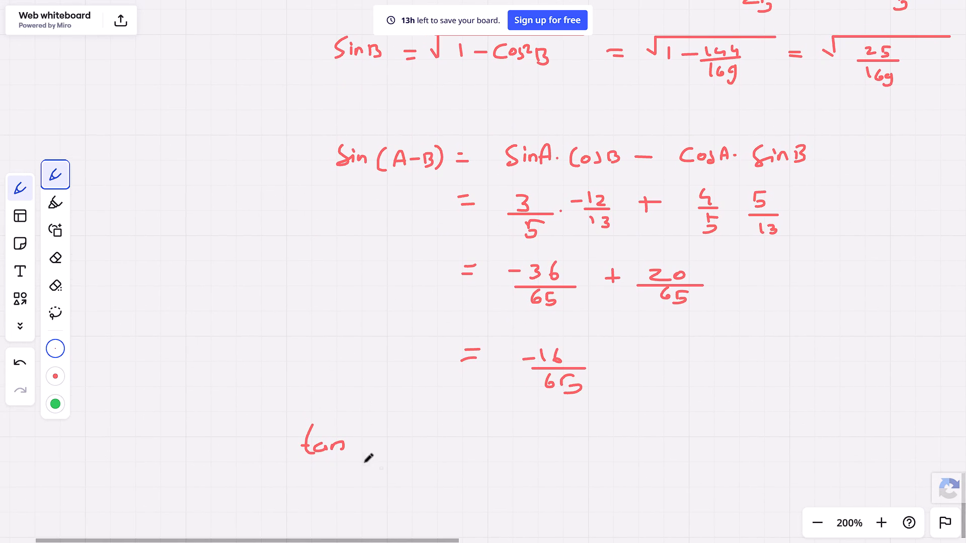
pyautogui.moveTo(368, 426); pyautogui.dragTo(369, 460)
pyautogui.moveTo(371, 457); pyautogui.dragTo(383, 454)
pyautogui.moveTo(372, 449); pyautogui.dragTo(384, 449)
pyautogui.moveTo(392, 448); pyautogui.dragTo(399, 448)
pyautogui.moveTo(405, 445); pyautogui.dragTo(407, 452)
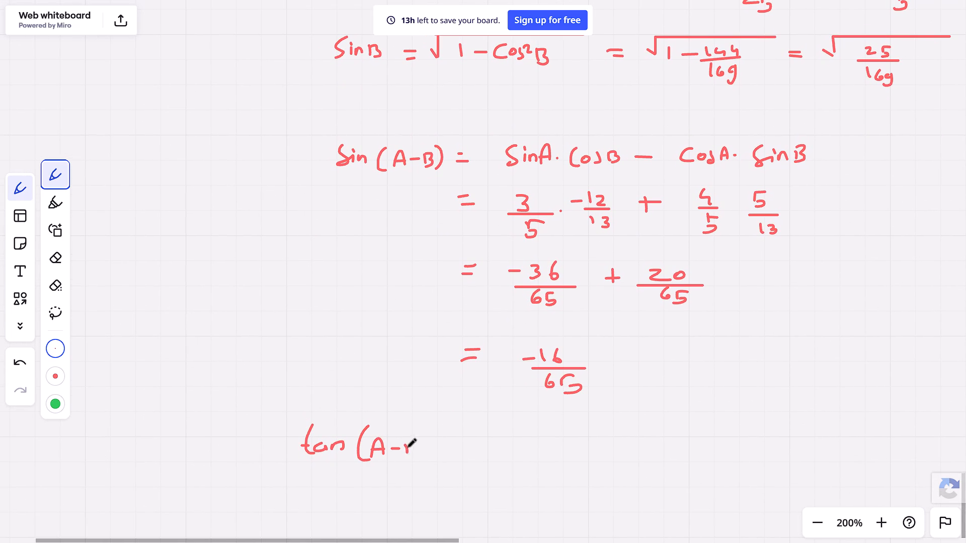
pyautogui.moveTo(407, 444); pyautogui.dragTo(409, 455)
pyautogui.moveTo(417, 432); pyautogui.dragTo(425, 454)
pyautogui.moveTo(449, 444); pyautogui.dragTo(458, 444)
pyautogui.moveTo(446, 450); pyautogui.dragTo(456, 450)
# Write "tan A − tan B" as the numerator after "tan (A−B) =".
pyautogui.moveTo(499, 434); pyautogui.dragTo(501, 459)
pyautogui.moveTo(488, 451); pyautogui.dragTo(504, 451)
pyautogui.moveTo(514, 450); pyautogui.dragTo(518, 457)
pyautogui.moveTo(522, 454); pyautogui.dragTo(532, 457)
pyautogui.moveTo(544, 459); pyautogui.dragTo(552, 461)
pyautogui.moveTo(543, 455); pyautogui.dragTo(552, 455)
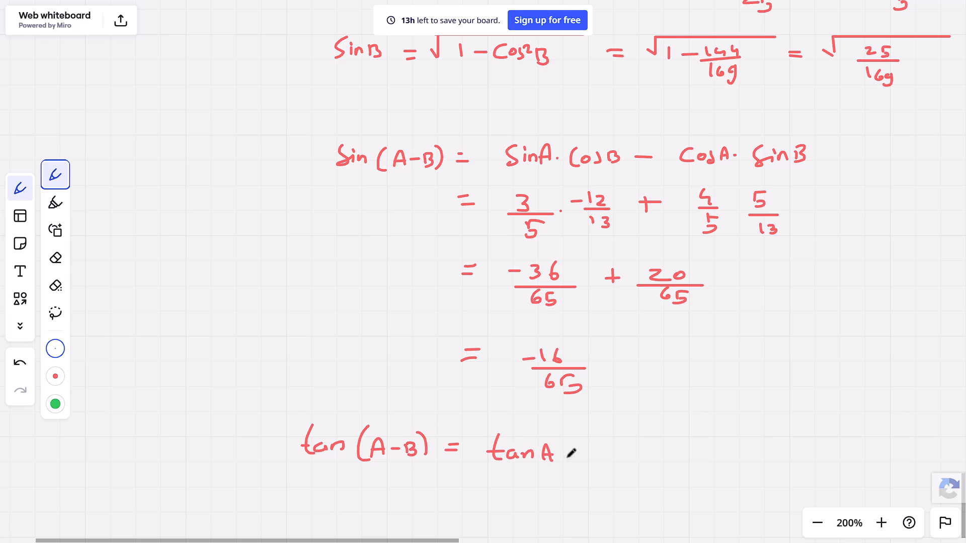
pyautogui.moveTo(575, 452); pyautogui.dragTo(589, 452)
pyautogui.moveTo(621, 438); pyautogui.dragTo(623, 460)
pyautogui.moveTo(613, 451); pyautogui.dragTo(623, 451)
pyautogui.moveTo(634, 449); pyautogui.dragTo(636, 457)
pyautogui.moveTo(641, 452); pyautogui.dragTo(651, 457)
pyautogui.moveTo(663, 449); pyautogui.dragTo(664, 461)
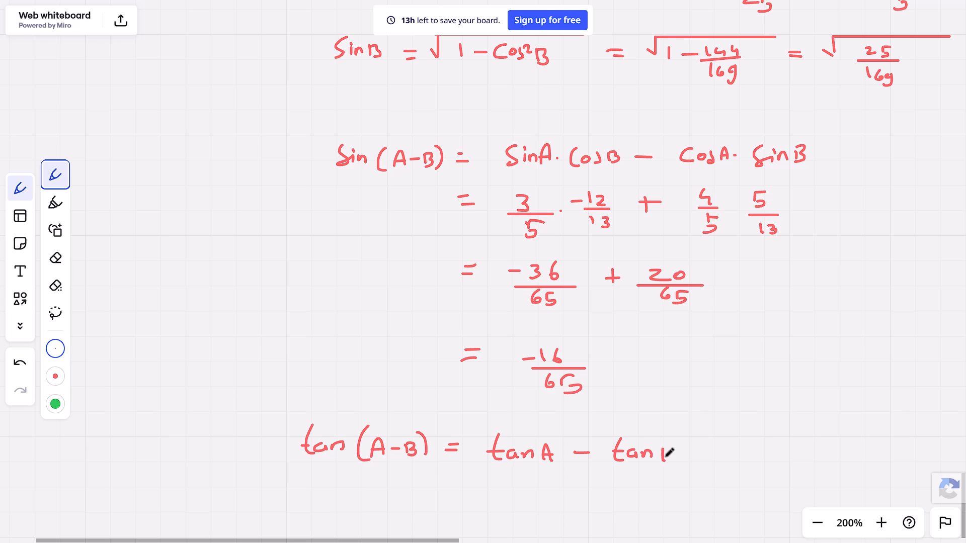
pyautogui.moveTo(666, 449); pyautogui.dragTo(664, 464)
# Draw the fraction bar under tan A − tan B and write the denominator "1 + tan A · tan B".
pyautogui.keyDown('shift'); pyautogui.moveTo(475, 462); pyautogui.dragTo(696, 469); pyautogui.keyUp('shift')
pyautogui.moveTo(496, 471); pyautogui.dragTo(499, 488)
pyautogui.moveTo(514, 474); pyautogui.dragTo(516, 486)
pyautogui.moveTo(510, 478); pyautogui.dragTo(522, 478)
pyautogui.moveTo(555, 474); pyautogui.dragTo(558, 489)
pyautogui.moveTo(546, 483); pyautogui.dragTo(559, 481)
pyautogui.moveTo(566, 480); pyautogui.dragTo(575, 485)
pyautogui.moveTo(580, 480); pyautogui.dragTo(590, 485)
pyautogui.moveTo(596, 485); pyautogui.dragTo(605, 482)
pyautogui.moveTo(598, 479); pyautogui.dragTo(604, 478)
pyautogui.click(610, 478)
pyautogui.moveTo(634, 470); pyautogui.dragTo(633, 487)
pyautogui.moveTo(623, 480); pyautogui.dragTo(638, 478)
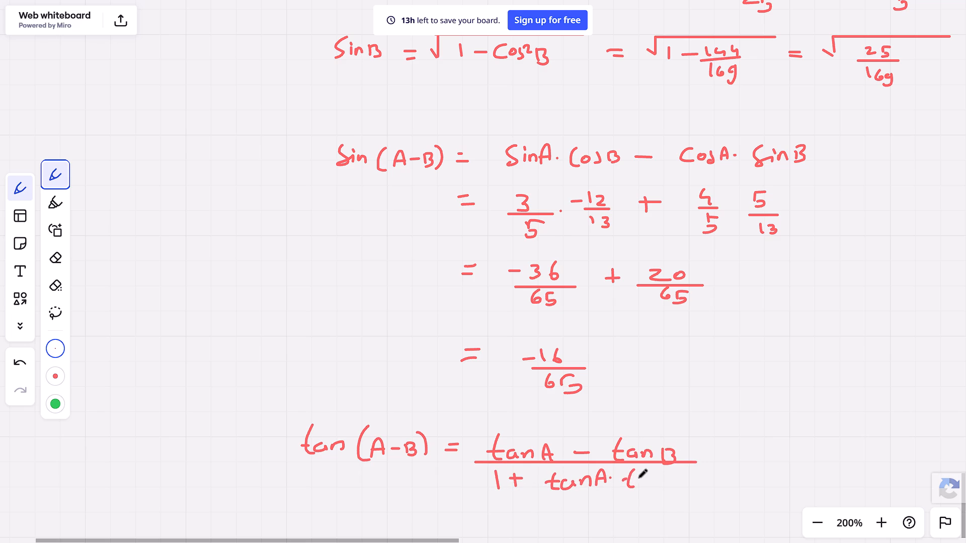
pyautogui.moveTo(638, 478); pyautogui.dragTo(635, 478)
pyautogui.moveTo(647, 478); pyautogui.dragTo(650, 483)
pyautogui.moveTo(655, 478); pyautogui.dragTo(663, 483)
pyautogui.moveTo(668, 475); pyautogui.dragTo(670, 484)
pyautogui.moveTo(671, 474); pyautogui.dragTo(668, 487)
pyautogui.moveTo(644, 480); pyautogui.dragTo(657, 429, button='middle')
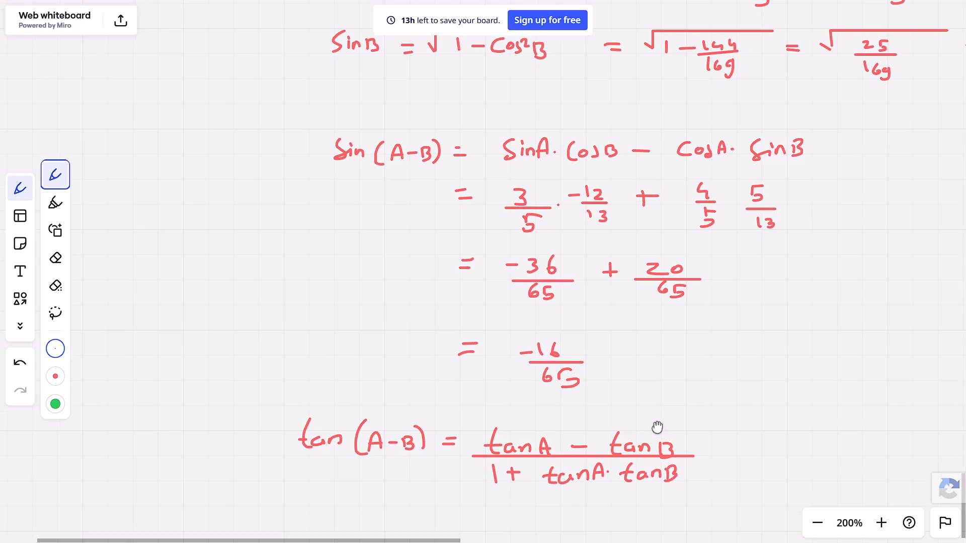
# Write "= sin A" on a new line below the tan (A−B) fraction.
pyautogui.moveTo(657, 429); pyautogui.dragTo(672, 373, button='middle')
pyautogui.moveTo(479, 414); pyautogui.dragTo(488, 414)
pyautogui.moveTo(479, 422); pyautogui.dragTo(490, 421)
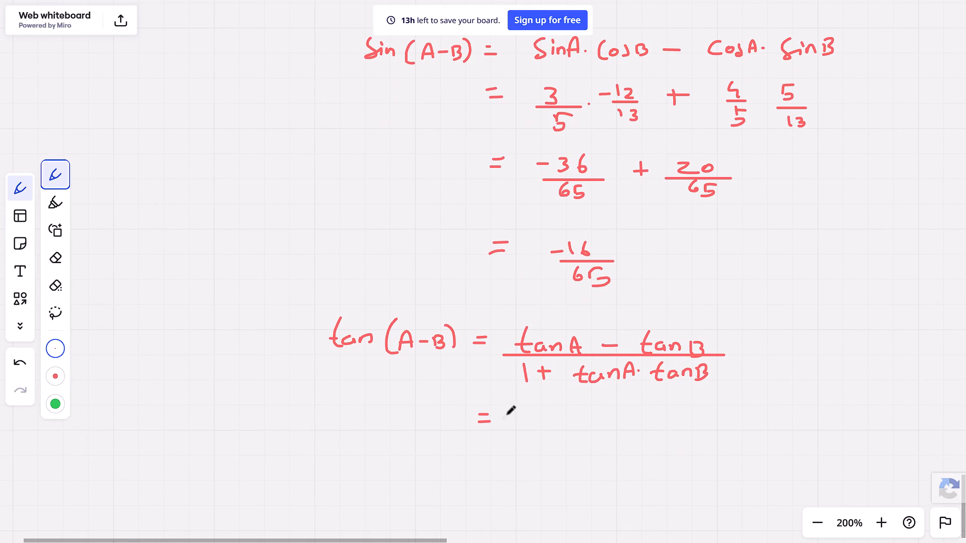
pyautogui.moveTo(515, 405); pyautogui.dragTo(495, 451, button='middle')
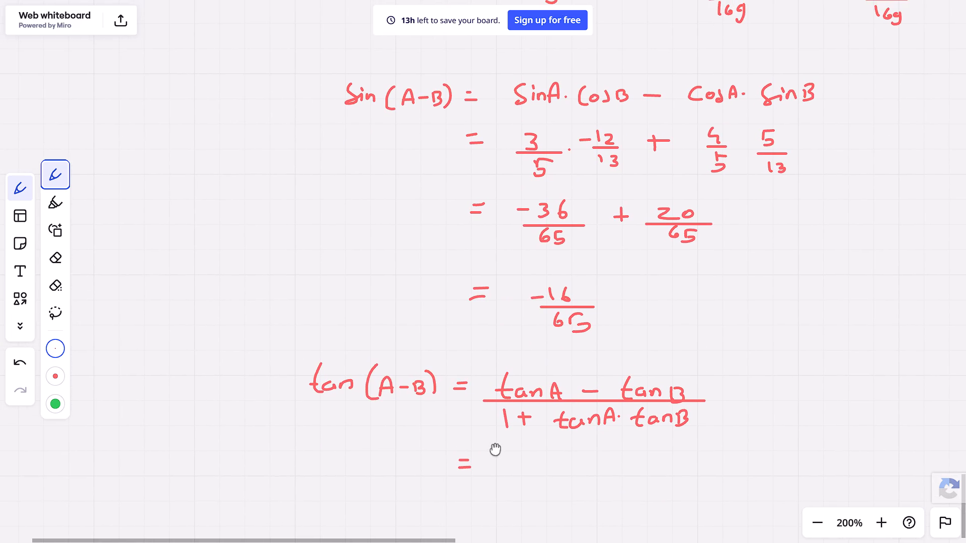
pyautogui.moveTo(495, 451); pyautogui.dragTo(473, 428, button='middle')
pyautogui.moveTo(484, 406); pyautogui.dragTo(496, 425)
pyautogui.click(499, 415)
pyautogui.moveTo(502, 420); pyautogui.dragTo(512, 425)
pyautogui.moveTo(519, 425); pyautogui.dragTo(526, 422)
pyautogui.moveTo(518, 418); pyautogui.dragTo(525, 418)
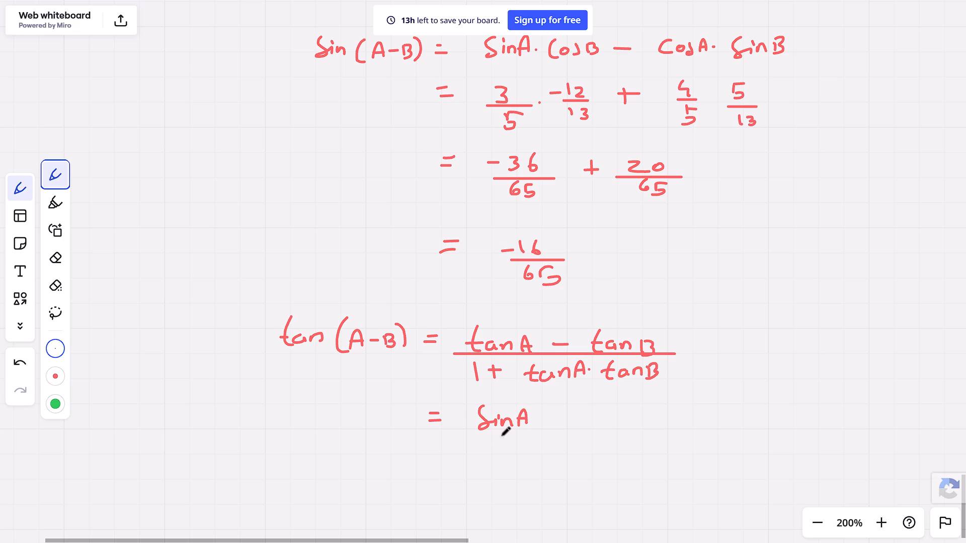
# Erase the tan A − tan B over 1 + tan A · tan B fraction and the line below it, keeping "tan (A−B) =".
pyautogui.click(59, 256)
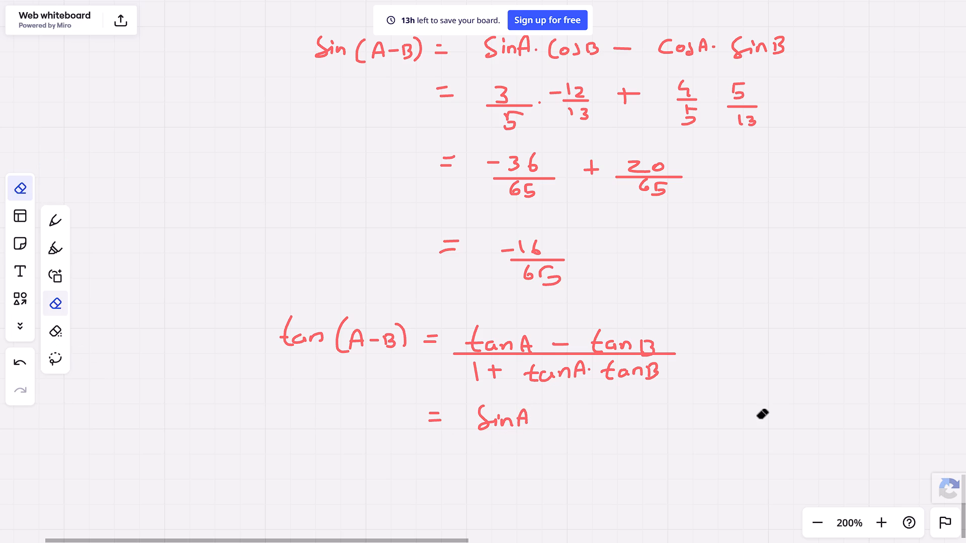
pyautogui.moveTo(566, 382); pyautogui.dragTo(781, 353)
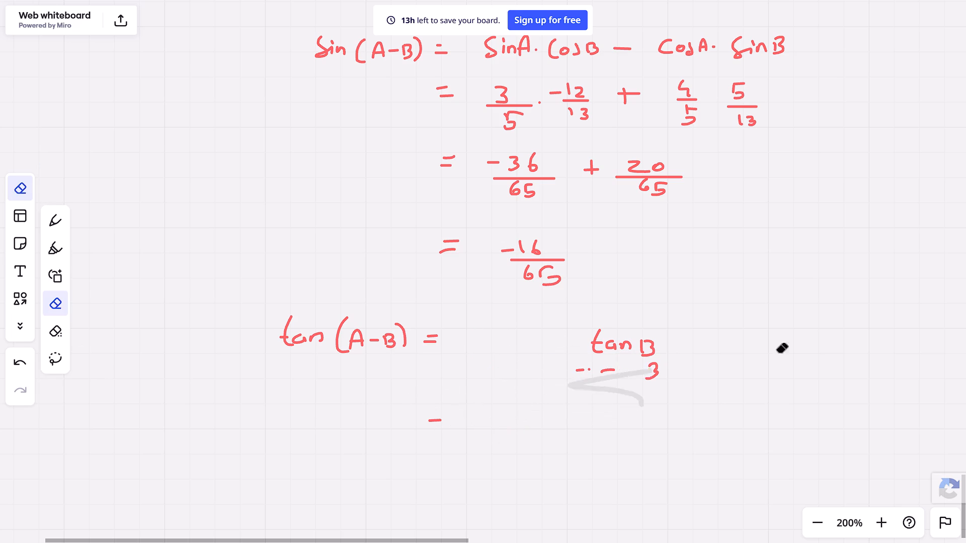
pyautogui.moveTo(781, 353); pyautogui.dragTo(472, 416)
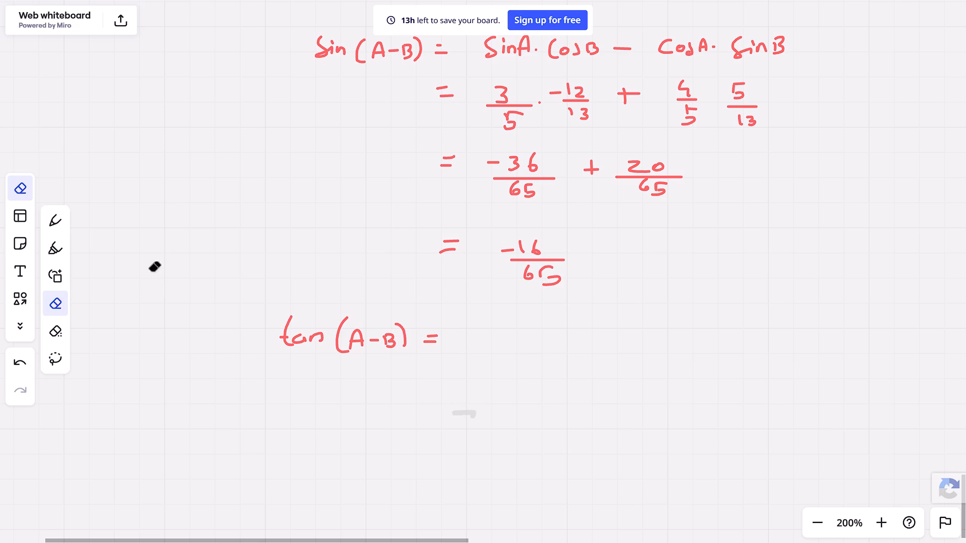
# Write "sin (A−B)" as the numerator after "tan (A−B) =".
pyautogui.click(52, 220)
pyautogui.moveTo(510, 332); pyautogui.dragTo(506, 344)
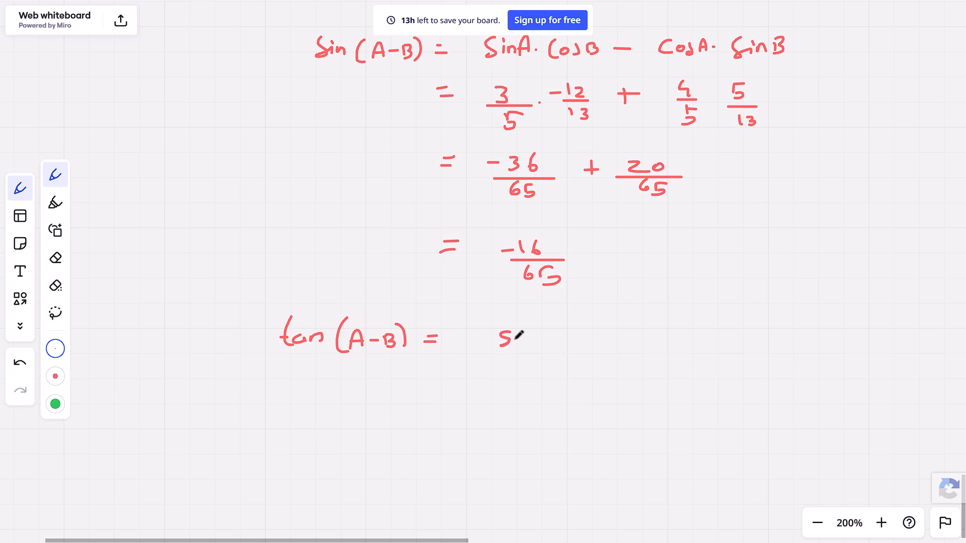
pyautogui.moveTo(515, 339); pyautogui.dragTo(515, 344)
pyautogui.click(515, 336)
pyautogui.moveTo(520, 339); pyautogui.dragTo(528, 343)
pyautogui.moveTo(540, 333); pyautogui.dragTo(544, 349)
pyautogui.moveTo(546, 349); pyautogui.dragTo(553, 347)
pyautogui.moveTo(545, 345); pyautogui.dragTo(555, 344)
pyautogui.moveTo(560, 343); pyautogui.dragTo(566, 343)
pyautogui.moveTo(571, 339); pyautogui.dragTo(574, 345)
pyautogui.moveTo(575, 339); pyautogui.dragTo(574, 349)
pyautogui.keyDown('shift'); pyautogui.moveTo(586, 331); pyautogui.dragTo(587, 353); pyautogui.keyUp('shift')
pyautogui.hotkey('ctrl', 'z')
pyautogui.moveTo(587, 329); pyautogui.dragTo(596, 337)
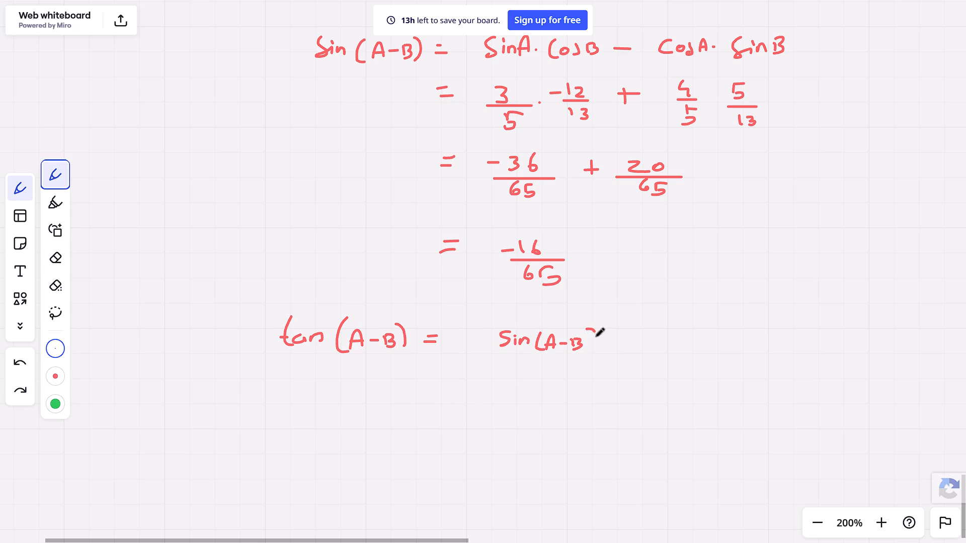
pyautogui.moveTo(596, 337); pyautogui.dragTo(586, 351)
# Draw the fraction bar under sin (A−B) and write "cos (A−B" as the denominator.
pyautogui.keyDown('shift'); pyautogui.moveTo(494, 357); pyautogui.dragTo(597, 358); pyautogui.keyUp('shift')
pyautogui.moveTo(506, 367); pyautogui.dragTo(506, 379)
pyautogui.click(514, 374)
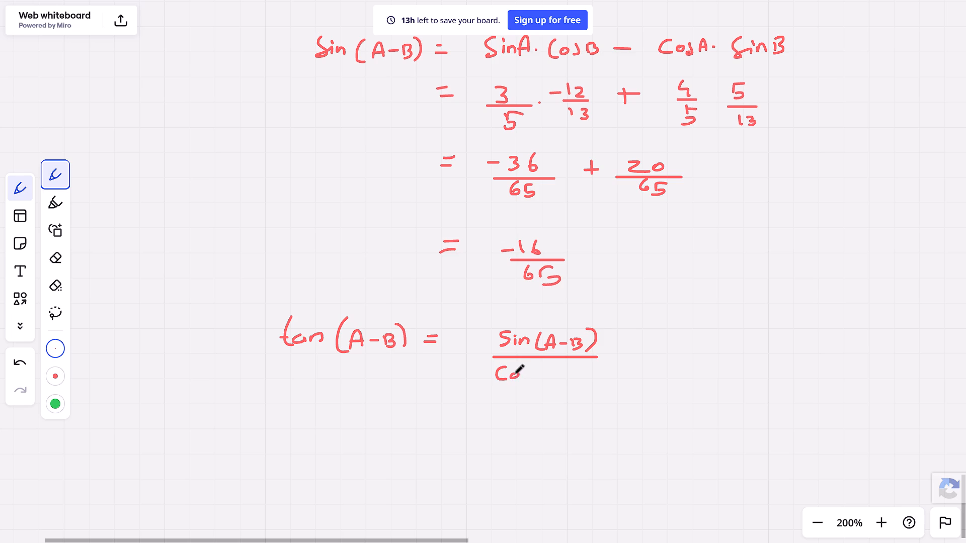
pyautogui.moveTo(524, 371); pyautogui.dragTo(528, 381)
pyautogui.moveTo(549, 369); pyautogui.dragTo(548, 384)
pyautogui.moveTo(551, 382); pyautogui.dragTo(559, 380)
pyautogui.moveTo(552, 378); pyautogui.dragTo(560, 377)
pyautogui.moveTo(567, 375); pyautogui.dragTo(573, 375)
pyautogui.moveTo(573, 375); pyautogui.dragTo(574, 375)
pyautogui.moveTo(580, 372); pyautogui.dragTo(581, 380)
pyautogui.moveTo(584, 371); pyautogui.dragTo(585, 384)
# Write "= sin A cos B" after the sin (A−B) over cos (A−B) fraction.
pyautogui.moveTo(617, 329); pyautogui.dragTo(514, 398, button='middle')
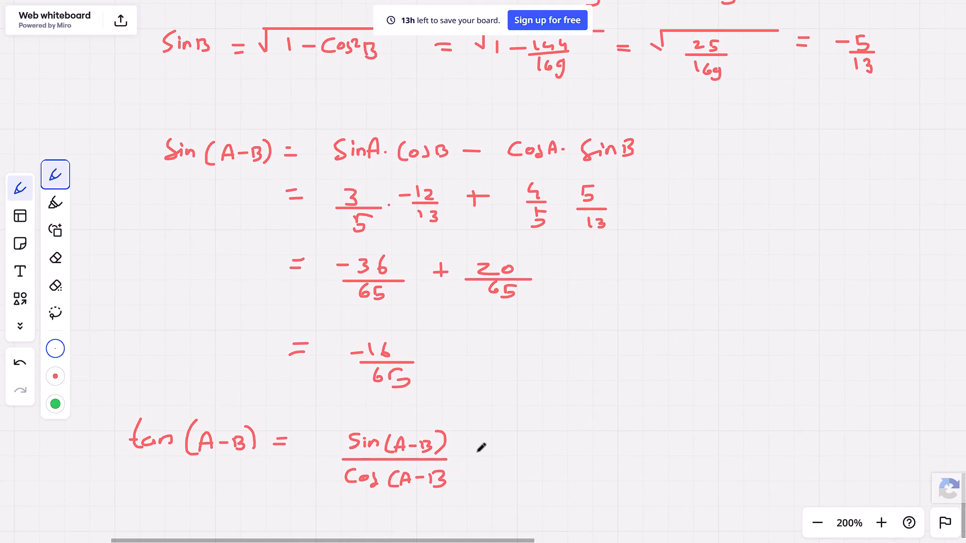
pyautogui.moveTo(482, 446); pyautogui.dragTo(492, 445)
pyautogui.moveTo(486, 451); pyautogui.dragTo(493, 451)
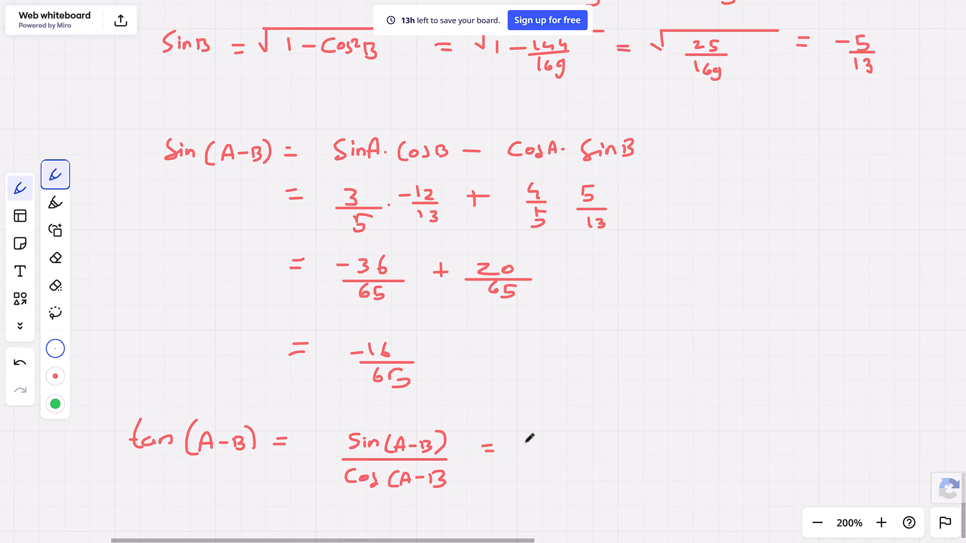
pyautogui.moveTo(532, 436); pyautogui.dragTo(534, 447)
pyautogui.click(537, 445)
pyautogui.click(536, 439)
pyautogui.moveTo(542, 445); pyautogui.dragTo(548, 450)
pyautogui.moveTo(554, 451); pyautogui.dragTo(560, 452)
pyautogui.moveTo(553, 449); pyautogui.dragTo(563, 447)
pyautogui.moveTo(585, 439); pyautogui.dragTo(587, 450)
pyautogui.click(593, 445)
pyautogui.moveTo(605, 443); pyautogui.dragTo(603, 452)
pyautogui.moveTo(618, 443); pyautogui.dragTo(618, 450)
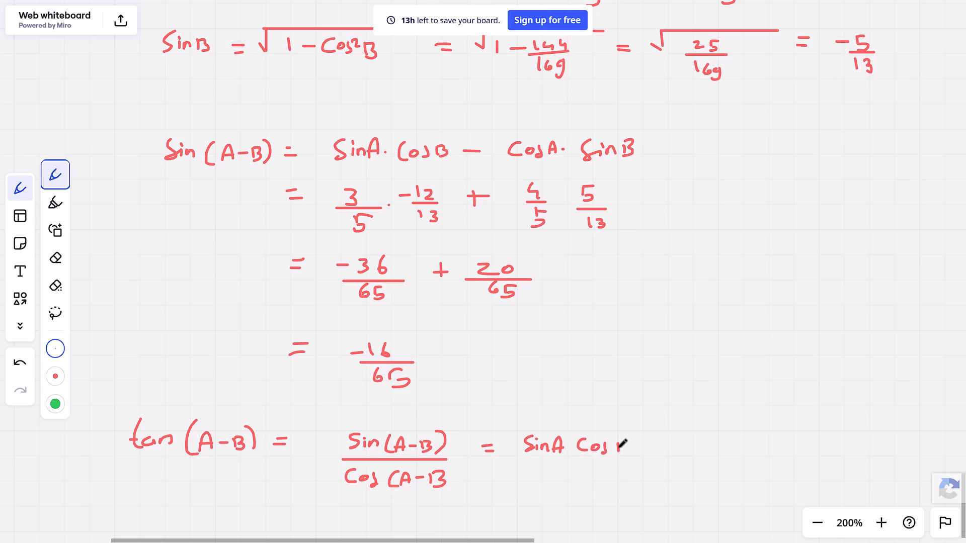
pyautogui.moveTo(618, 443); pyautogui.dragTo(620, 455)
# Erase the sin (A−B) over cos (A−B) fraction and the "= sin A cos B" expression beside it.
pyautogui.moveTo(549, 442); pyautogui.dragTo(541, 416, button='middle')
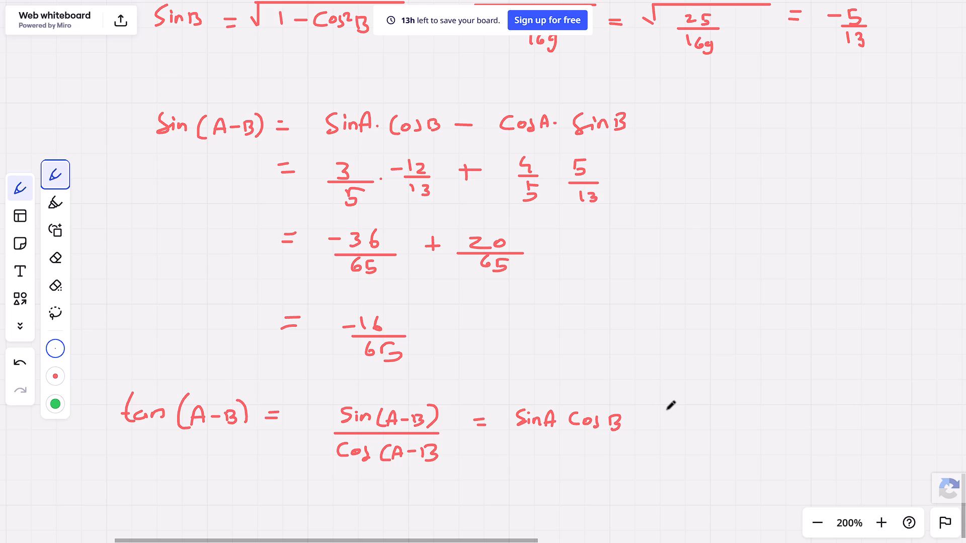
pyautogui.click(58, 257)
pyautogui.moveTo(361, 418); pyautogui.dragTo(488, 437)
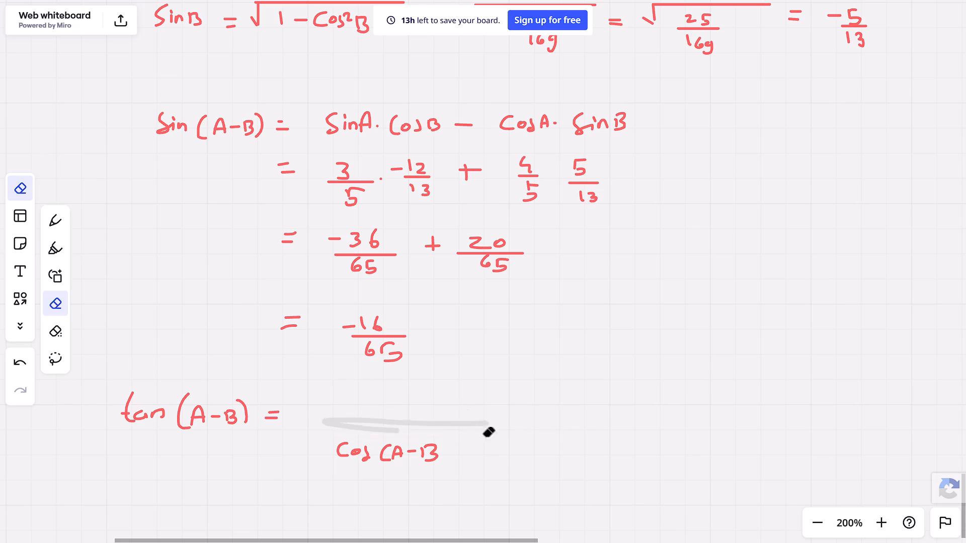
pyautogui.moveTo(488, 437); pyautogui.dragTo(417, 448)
# Write "tan A − tan B" as the numerator after "tan (A−B) =".
pyautogui.moveTo(458, 293); pyautogui.dragTo(538, 494, button='middle')
pyautogui.moveTo(527, 491); pyautogui.dragTo(502, 291, button='middle')
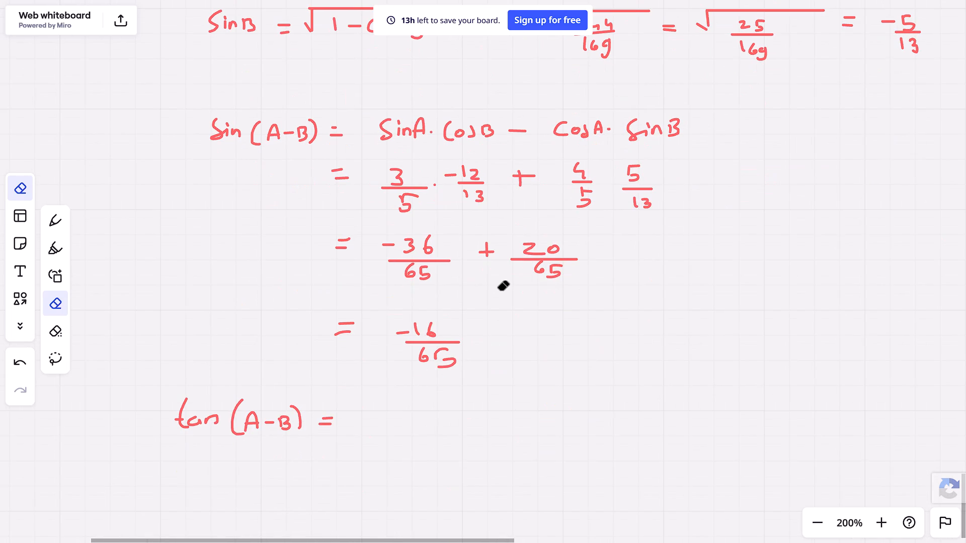
pyautogui.click(59, 218)
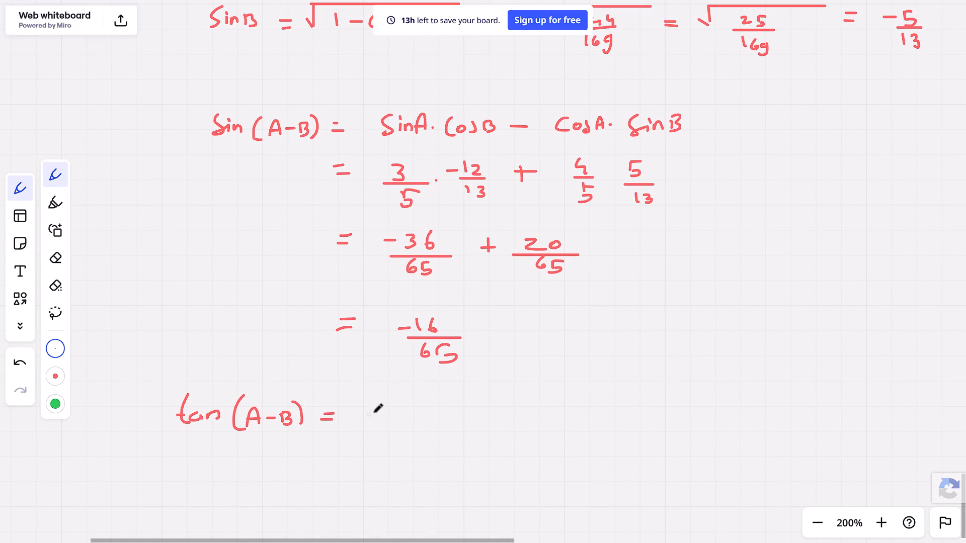
pyautogui.moveTo(383, 402); pyautogui.dragTo(386, 423)
pyautogui.moveTo(371, 418); pyautogui.dragTo(390, 417)
pyautogui.moveTo(395, 416); pyautogui.dragTo(404, 422)
pyautogui.moveTo(410, 416); pyautogui.dragTo(418, 419)
pyautogui.moveTo(422, 421); pyautogui.dragTo(430, 417)
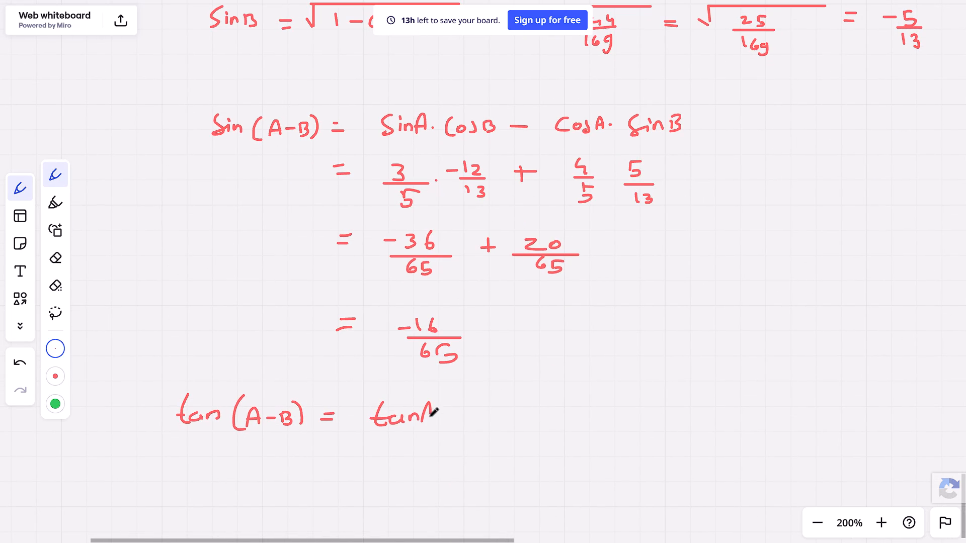
pyautogui.moveTo(430, 417); pyautogui.dragTo(429, 417)
pyautogui.click(424, 414)
pyautogui.moveTo(443, 417); pyautogui.dragTo(453, 416)
pyautogui.moveTo(481, 405); pyautogui.dragTo(480, 423)
pyautogui.moveTo(473, 420); pyautogui.dragTo(489, 420)
pyautogui.moveTo(503, 417); pyautogui.dragTo(505, 425)
pyautogui.moveTo(512, 419); pyautogui.dragTo(521, 423)
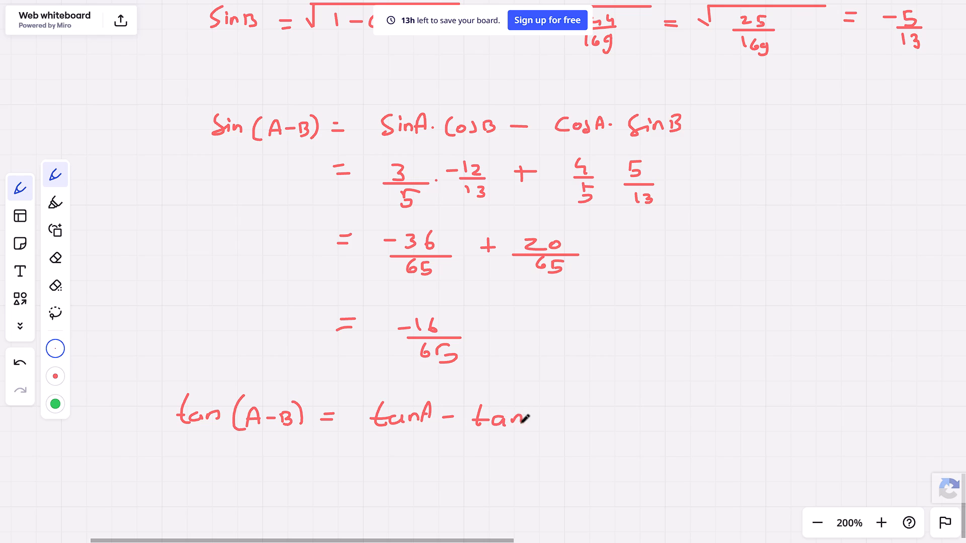
pyautogui.moveTo(521, 423); pyautogui.dragTo(520, 424)
pyautogui.moveTo(527, 415); pyautogui.dragTo(527, 422)
# Draw the fraction bar under tan A − tan B and write the denominator "1 + tan A · tan B".
pyautogui.keyDown('shift'); pyautogui.moveTo(350, 432); pyautogui.dragTo(585, 441); pyautogui.keyUp('shift')
pyautogui.moveTo(379, 438); pyautogui.dragTo(382, 455)
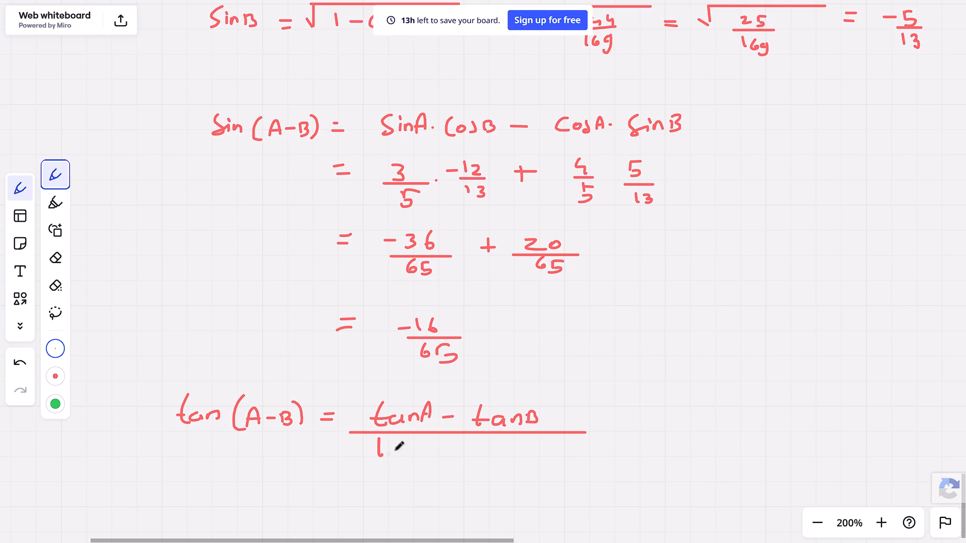
pyautogui.moveTo(398, 442); pyautogui.dragTo(399, 456)
pyautogui.moveTo(391, 450); pyautogui.dragTo(404, 449)
pyautogui.moveTo(436, 441); pyautogui.dragTo(441, 458)
pyautogui.moveTo(426, 450); pyautogui.dragTo(438, 451)
pyautogui.moveTo(441, 450); pyautogui.dragTo(449, 456)
pyautogui.moveTo(455, 449); pyautogui.dragTo(463, 454)
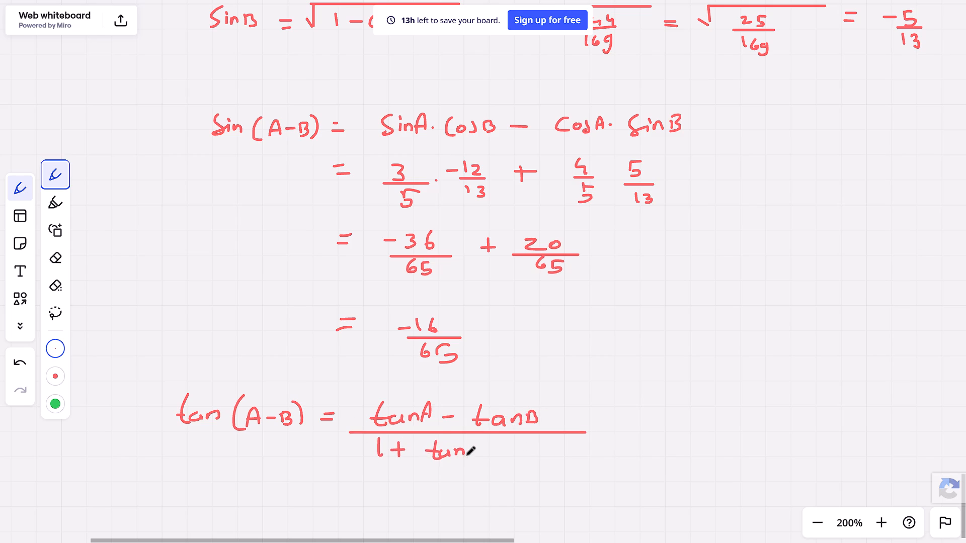
pyautogui.moveTo(468, 456); pyautogui.dragTo(476, 450)
pyautogui.click(472, 449)
pyautogui.click(482, 448)
pyautogui.moveTo(503, 441); pyautogui.dragTo(504, 458)
pyautogui.moveTo(497, 452); pyautogui.dragTo(508, 452)
pyautogui.moveTo(516, 449); pyautogui.dragTo(523, 455)
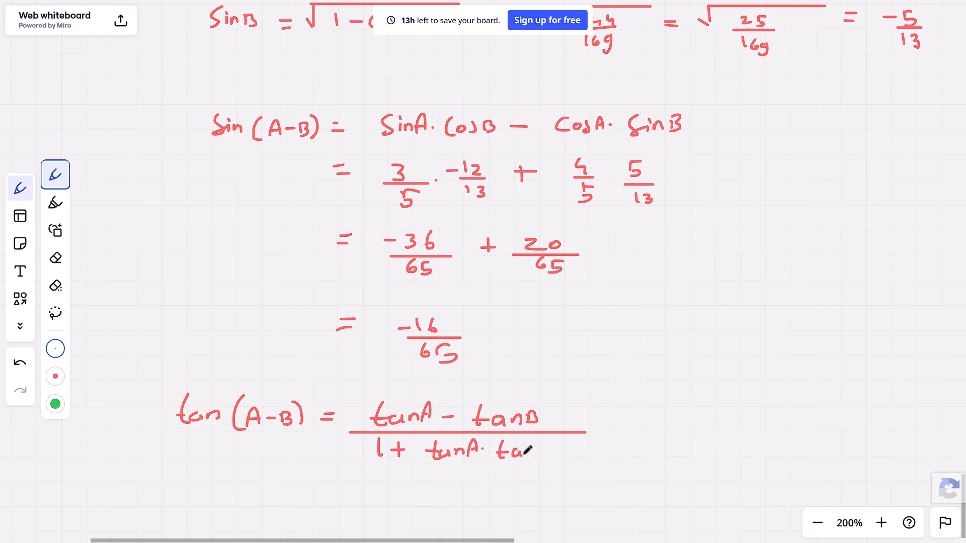
pyautogui.moveTo(523, 455); pyautogui.dragTo(521, 456)
pyautogui.moveTo(526, 450); pyautogui.dragTo(538, 455)
pyautogui.moveTo(542, 449); pyautogui.dragTo(543, 456)
pyautogui.moveTo(545, 445); pyautogui.dragTo(544, 459)
# Start a new line with "=" below the tan (A−B) fraction for the substituted values.
pyautogui.moveTo(523, 445); pyautogui.dragTo(547, 371, button='middle')
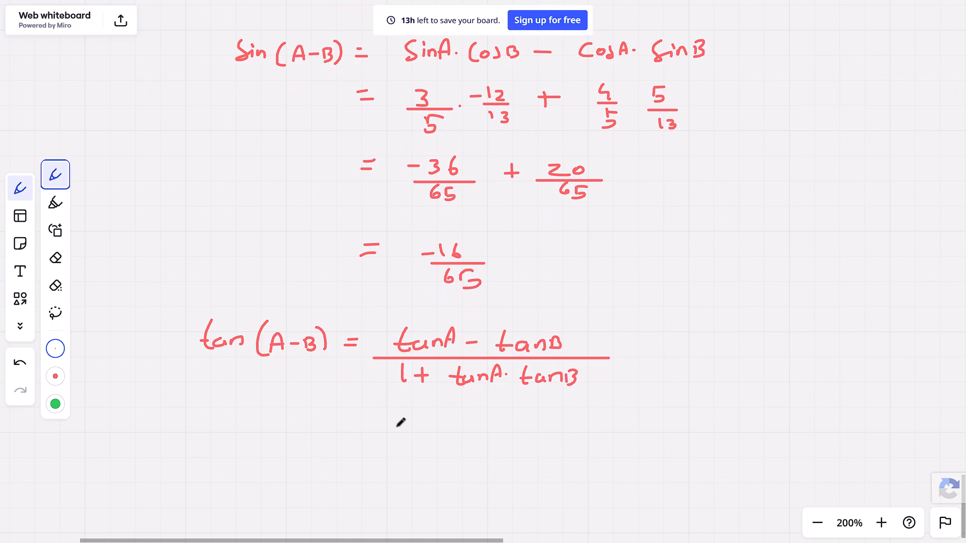
pyautogui.moveTo(351, 423); pyautogui.dragTo(359, 423)
pyautogui.moveTo(351, 432); pyautogui.dragTo(359, 432)
pyautogui.moveTo(460, 335); pyautogui.dragTo(459, 346, button='middle')
pyautogui.moveTo(459, 346); pyautogui.dragTo(426, 529, button='middle')
pyautogui.moveTo(497, 498); pyautogui.dragTo(518, 305, button='middle')
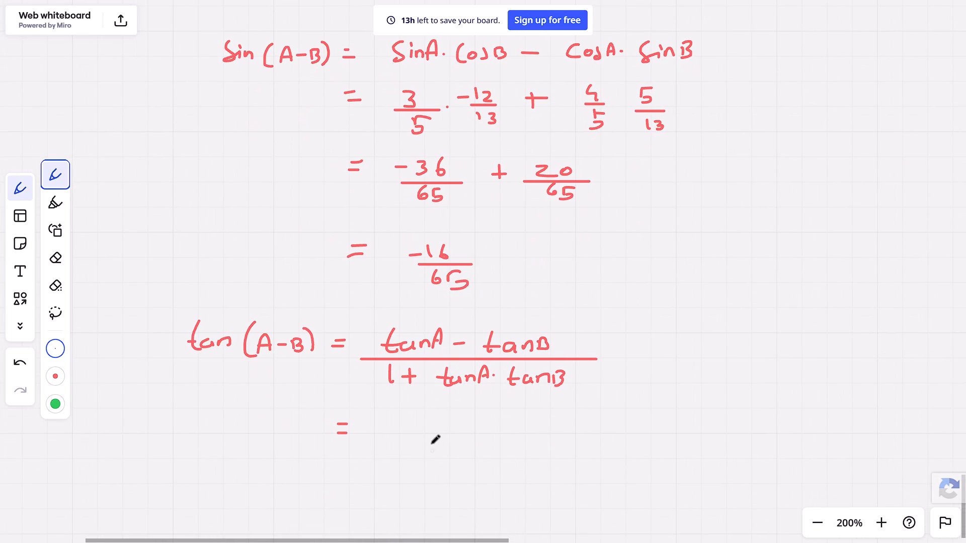
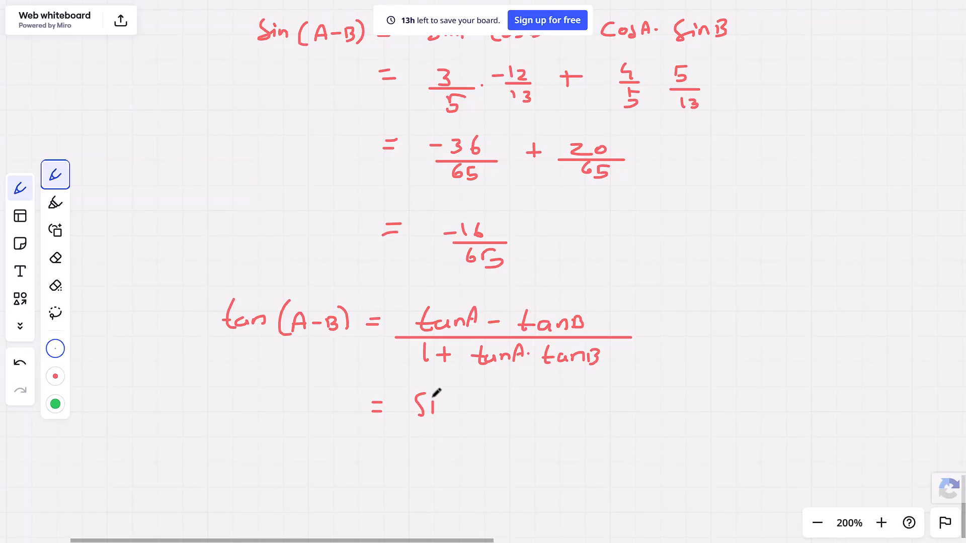
# Write sin A over cos A as the first term after the "=" on the new line.
pyautogui.moveTo(437, 403); pyautogui.dragTo(439, 404)
pyautogui.moveTo(439, 404); pyautogui.dragTo(445, 409)
pyautogui.moveTo(450, 410); pyautogui.dragTo(456, 411)
pyautogui.moveTo(450, 406); pyautogui.dragTo(455, 406)
pyautogui.moveTo(451, 405); pyautogui.dragTo(464, 396, button='middle')
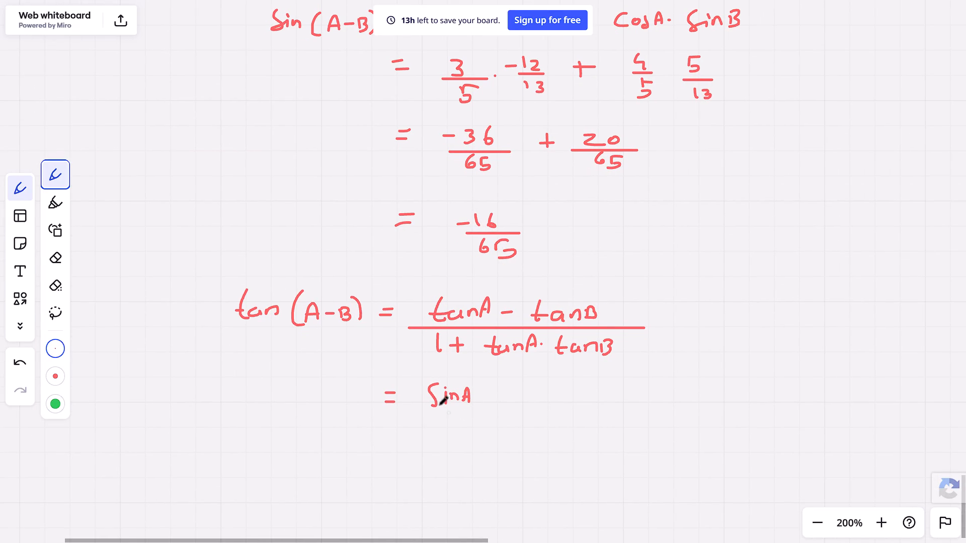
pyautogui.keyDown('shift'); pyautogui.moveTo(426, 407); pyautogui.dragTo(480, 411); pyautogui.keyUp('shift')
pyautogui.moveTo(439, 417); pyautogui.dragTo(441, 431)
pyautogui.click(445, 425)
pyautogui.moveTo(453, 423); pyautogui.dragTo(449, 432)
pyautogui.moveTo(463, 433); pyautogui.dragTo(469, 431)
pyautogui.moveTo(465, 429); pyautogui.dragTo(469, 428)
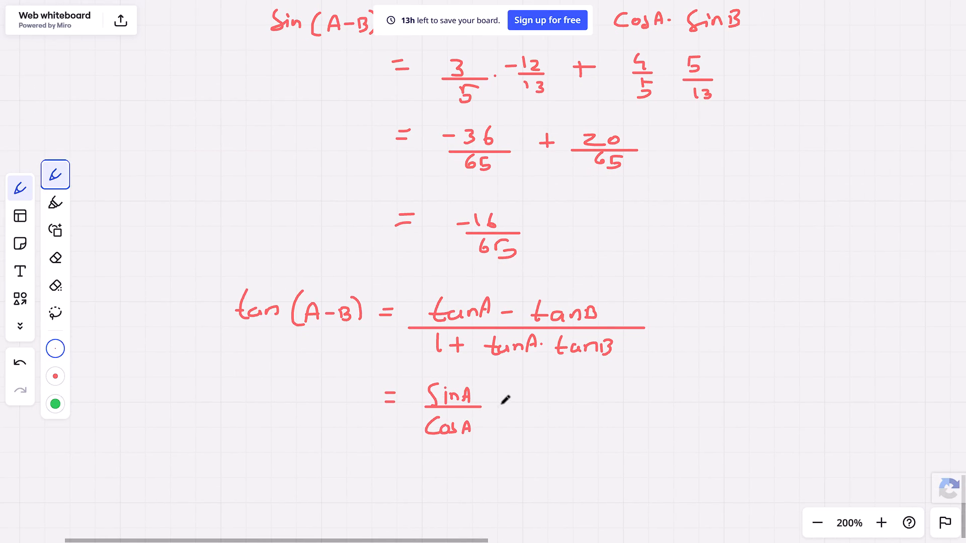
# Add "−" and the fraction sin B over cos B after sin A over cos A.
pyautogui.moveTo(499, 404); pyautogui.dragTo(514, 404)
pyautogui.moveTo(557, 390); pyautogui.dragTo(559, 403)
pyautogui.moveTo(569, 397); pyautogui.dragTo(569, 402)
pyautogui.click(569, 393)
pyautogui.click(575, 398)
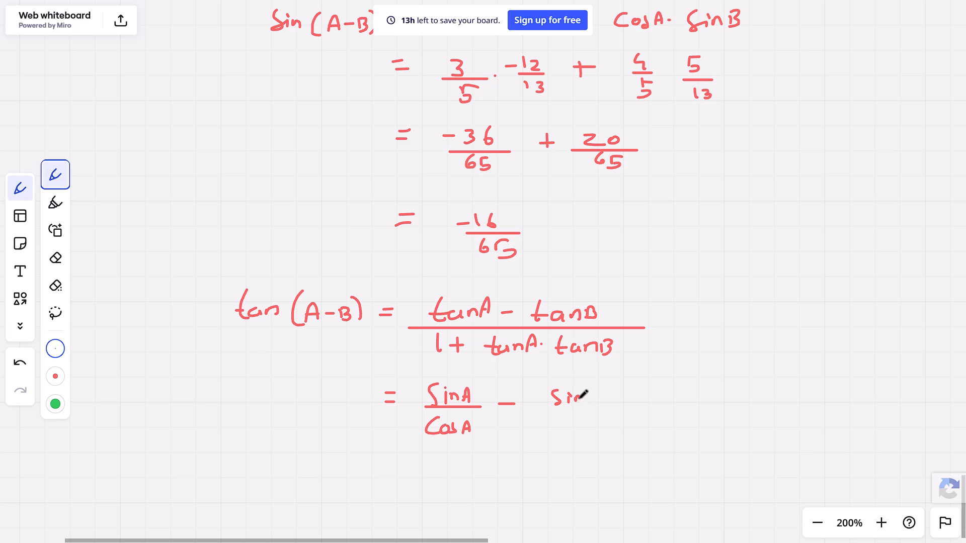
pyautogui.moveTo(587, 395); pyautogui.dragTo(587, 400)
pyautogui.moveTo(588, 394); pyautogui.dragTo(585, 402)
pyautogui.keyDown('shift'); pyautogui.moveTo(551, 404); pyautogui.dragTo(591, 404); pyautogui.keyUp('shift')
pyautogui.moveTo(563, 416); pyautogui.dragTo(561, 425)
pyautogui.click(569, 419)
pyautogui.moveTo(576, 416); pyautogui.dragTo(579, 422)
pyautogui.moveTo(584, 419); pyautogui.dragTo(585, 425)
pyautogui.moveTo(587, 420); pyautogui.dragTo(582, 427)
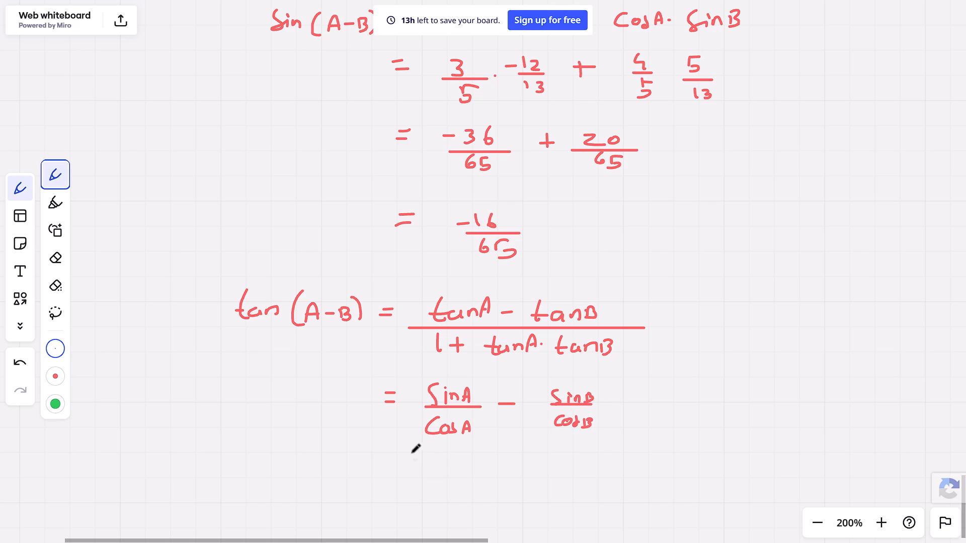
# Draw a long main fraction bar under both terms and begin its denominator with "1 +".
pyautogui.keyDown('shift'); pyautogui.moveTo(409, 450); pyautogui.dragTo(653, 440); pyautogui.keyUp('shift')
pyautogui.moveTo(426, 459); pyautogui.dragTo(428, 476)
pyautogui.moveTo(450, 467); pyautogui.dragTo(452, 475)
pyautogui.moveTo(443, 473); pyautogui.dragTo(458, 470)
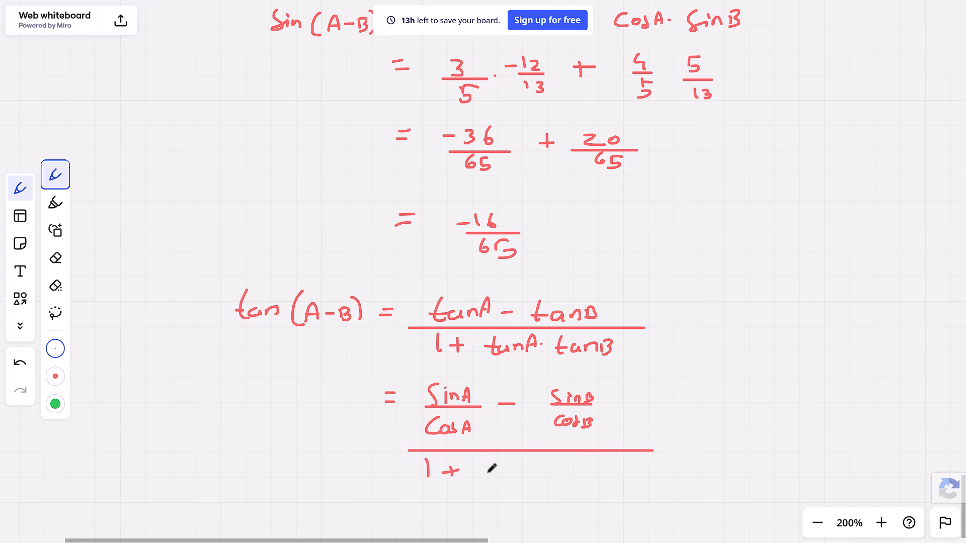
# Write the fraction sin A over cos A after "1 +" in the denominator.
pyautogui.moveTo(488, 468); pyautogui.dragTo(498, 477)
pyautogui.click(499, 468)
pyautogui.moveTo(504, 473); pyautogui.dragTo(504, 477)
pyautogui.moveTo(504, 477); pyautogui.dragTo(512, 476)
pyautogui.moveTo(517, 476); pyautogui.dragTo(525, 476)
pyautogui.moveTo(517, 472); pyautogui.dragTo(524, 472)
pyautogui.keyDown('shift'); pyautogui.moveTo(477, 480); pyautogui.dragTo(519, 478); pyautogui.keyUp('shift')
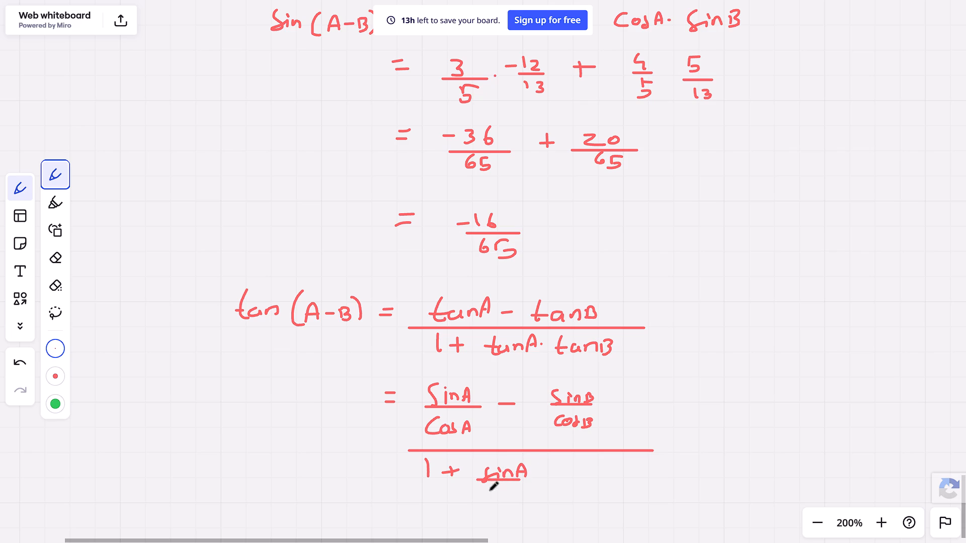
pyautogui.moveTo(485, 493); pyautogui.dragTo(490, 500)
pyautogui.click(496, 494)
pyautogui.moveTo(504, 494); pyautogui.dragTo(505, 502)
pyautogui.moveTo(512, 505); pyautogui.dragTo(520, 501)
pyautogui.moveTo(512, 501); pyautogui.dragTo(522, 498)
# Add a multiplication dot and the fraction sin A over cos B to complete the denominator.
pyautogui.click(543, 480)
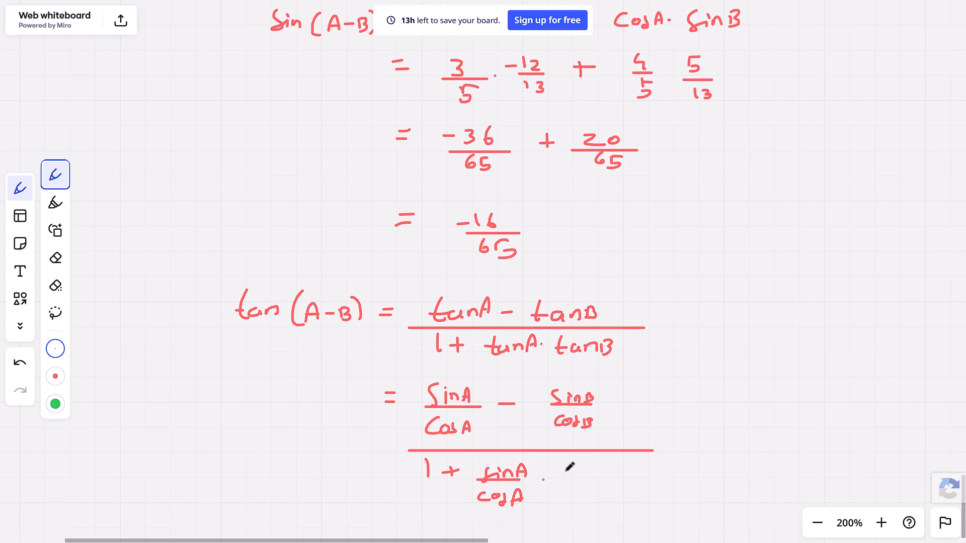
pyautogui.moveTo(571, 462); pyautogui.dragTo(562, 477)
pyautogui.click(576, 472)
pyautogui.moveTo(584, 472); pyautogui.dragTo(593, 476)
pyautogui.moveTo(596, 477); pyautogui.dragTo(602, 473)
pyautogui.moveTo(602, 473); pyautogui.dragTo(602, 474)
pyautogui.moveTo(595, 474); pyautogui.dragTo(603, 473)
pyautogui.keyDown('shift'); pyautogui.moveTo(563, 480); pyautogui.dragTo(599, 480); pyautogui.keyUp('shift')
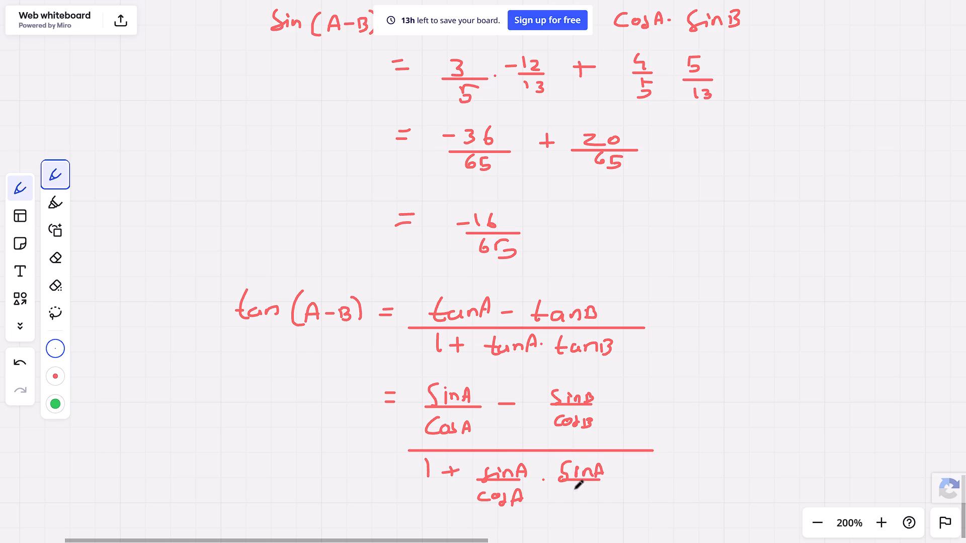
pyautogui.moveTo(568, 481); pyautogui.dragTo(562, 448, button='middle')
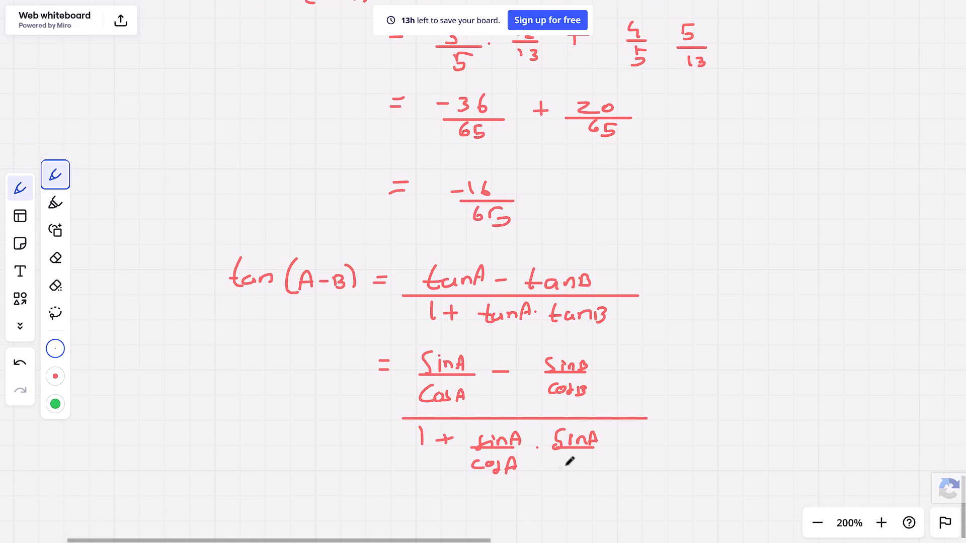
pyautogui.moveTo(566, 460); pyautogui.dragTo(565, 471)
pyautogui.click(573, 465)
pyautogui.moveTo(586, 462); pyautogui.dragTo(580, 472)
pyautogui.moveTo(593, 464); pyautogui.dragTo(594, 470)
pyautogui.moveTo(593, 461); pyautogui.dragTo(593, 472)
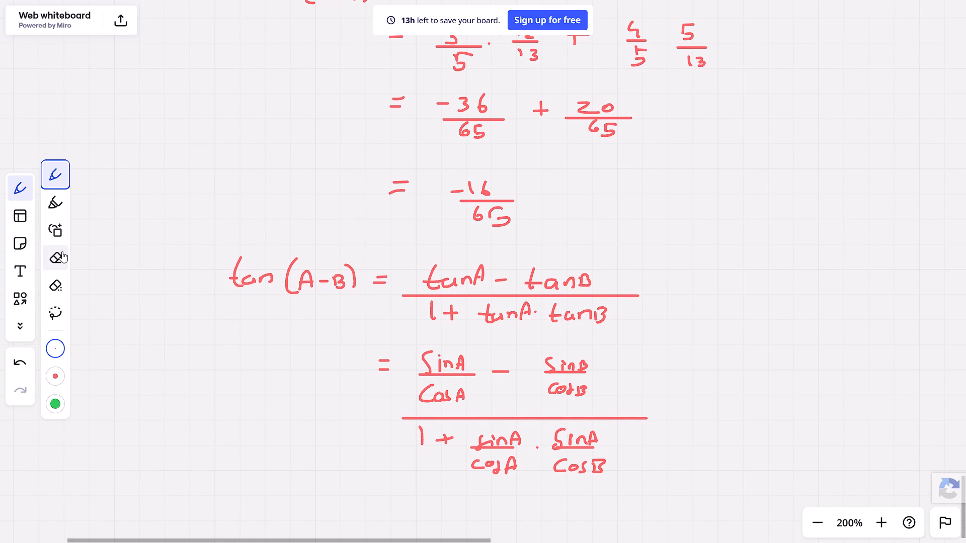
# Erase the A above cos B in the denominator and rewrite it as B so the factor reads sin B over cos B.
pyautogui.click(62, 251)
pyautogui.click(599, 441)
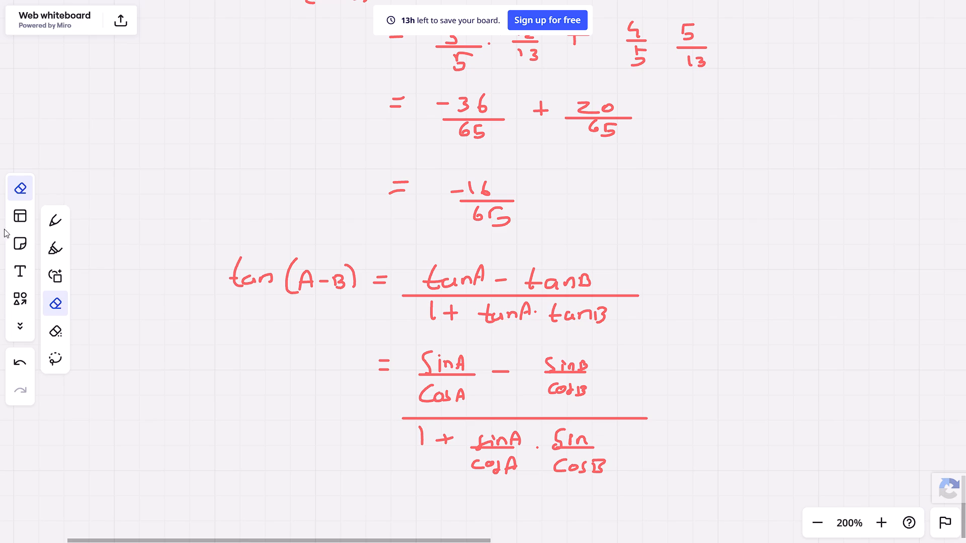
pyautogui.click(52, 222)
pyautogui.moveTo(593, 436); pyautogui.dragTo(593, 441)
pyautogui.moveTo(602, 433); pyautogui.dragTo(600, 444)
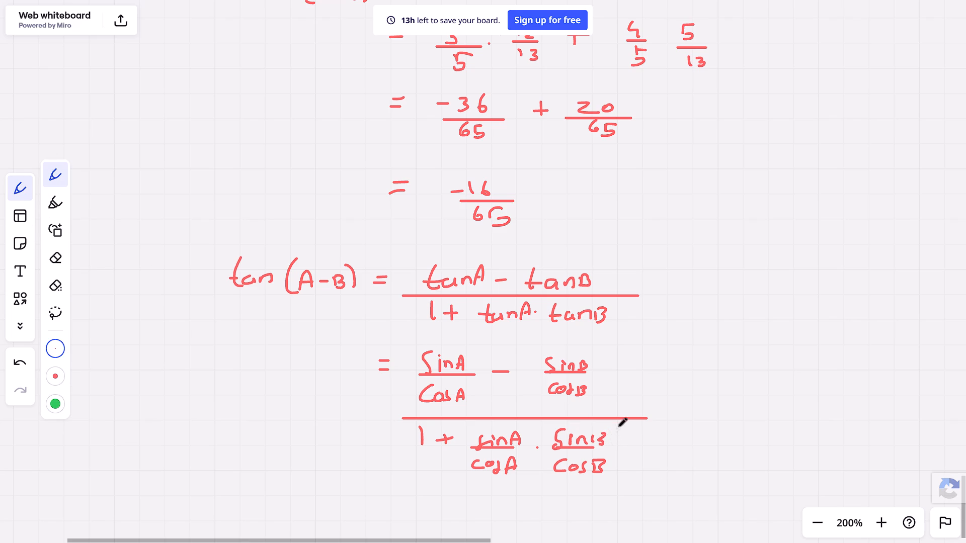
# Review the given sin A and cos B, the derived cos A and sin B, and the earlier compound-angle formulas for the substitution.
pyautogui.moveTo(620, 397); pyautogui.dragTo(586, 352, button='middle')
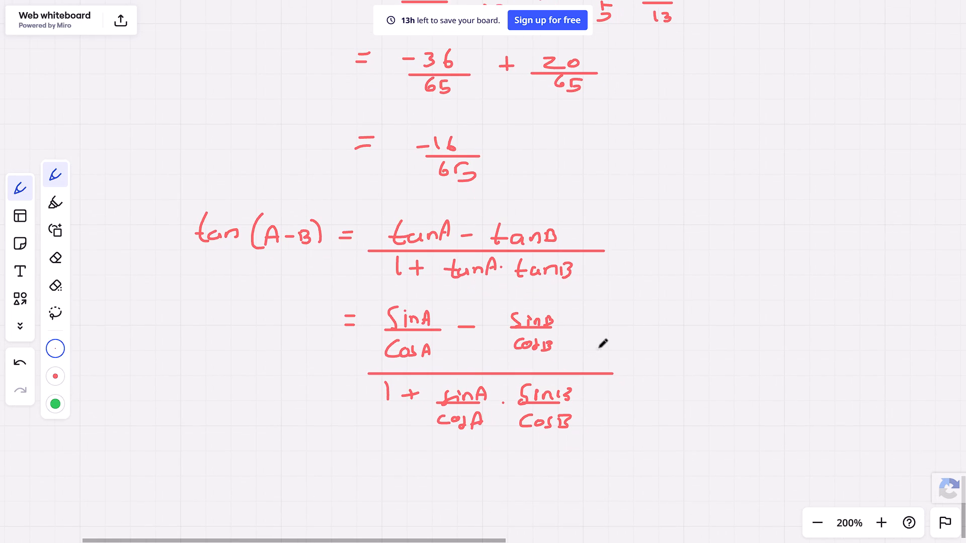
pyautogui.moveTo(650, 348); pyautogui.dragTo(634, 339, button='middle')
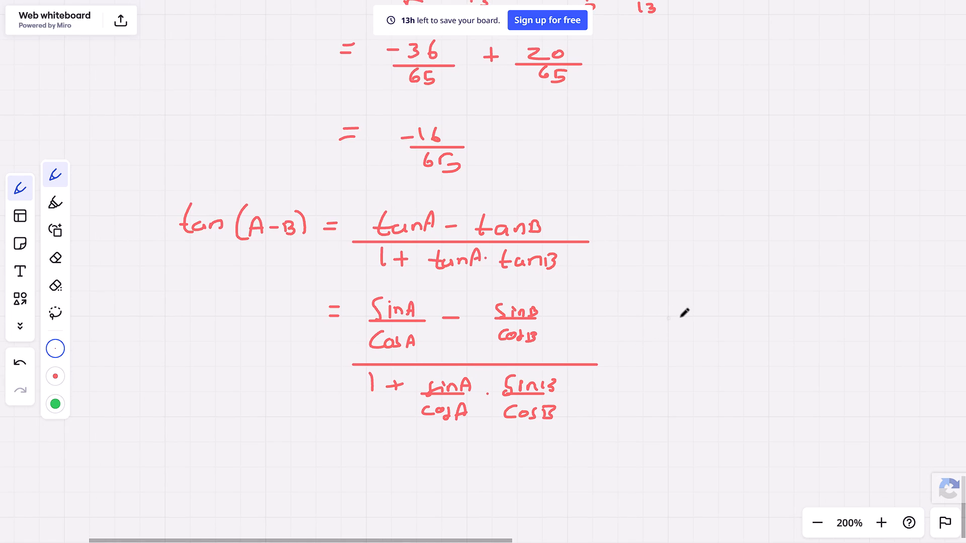
pyautogui.moveTo(662, 313); pyautogui.dragTo(640, 429, button='middle')
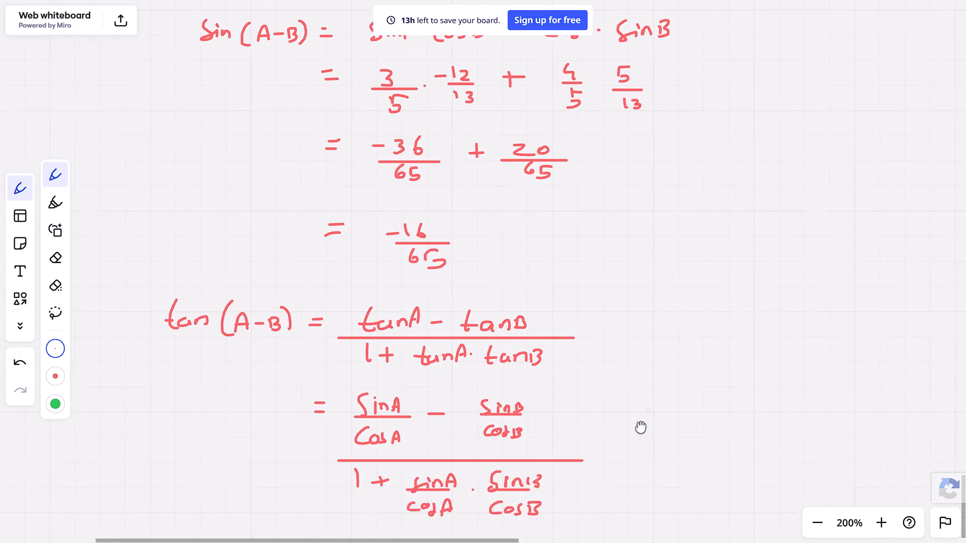
pyautogui.moveTo(640, 429); pyautogui.dragTo(626, 463, button='middle')
pyautogui.moveTo(624, 274); pyautogui.dragTo(642, 464, button='middle')
pyautogui.moveTo(684, 325); pyautogui.dragTo(665, 449, button='middle')
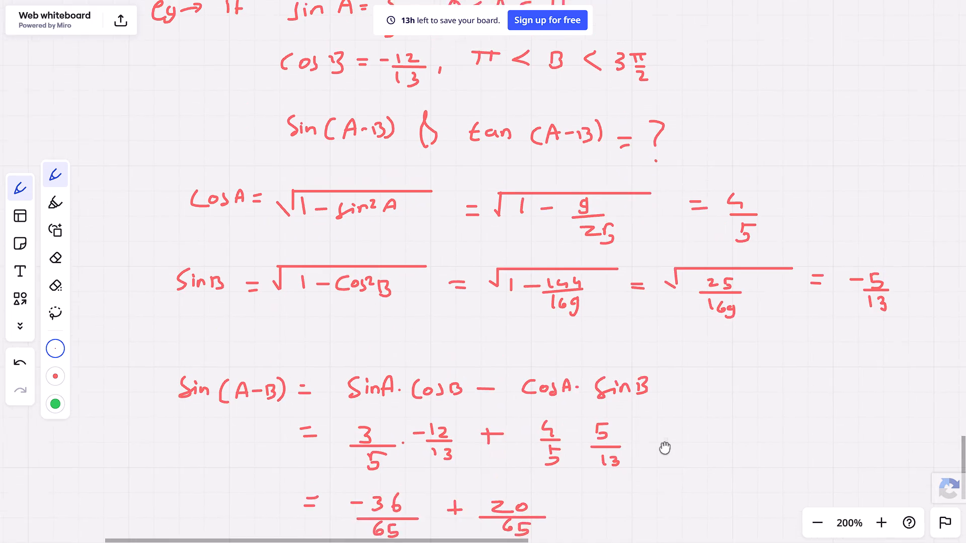
pyautogui.moveTo(665, 449); pyautogui.dragTo(680, 502, button='middle')
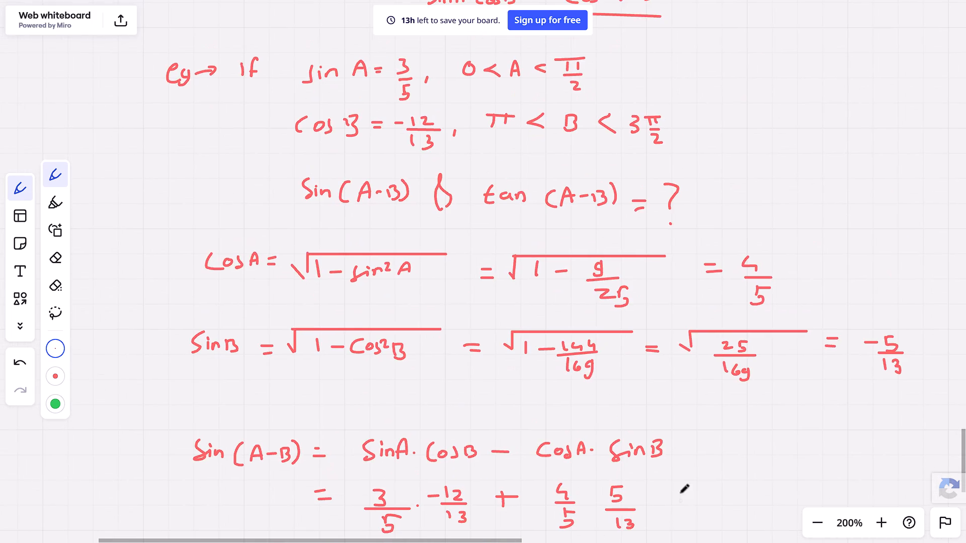
pyautogui.moveTo(681, 249); pyautogui.dragTo(634, 198, button='middle')
pyautogui.moveTo(683, 393); pyautogui.dragTo(684, 385, button='middle')
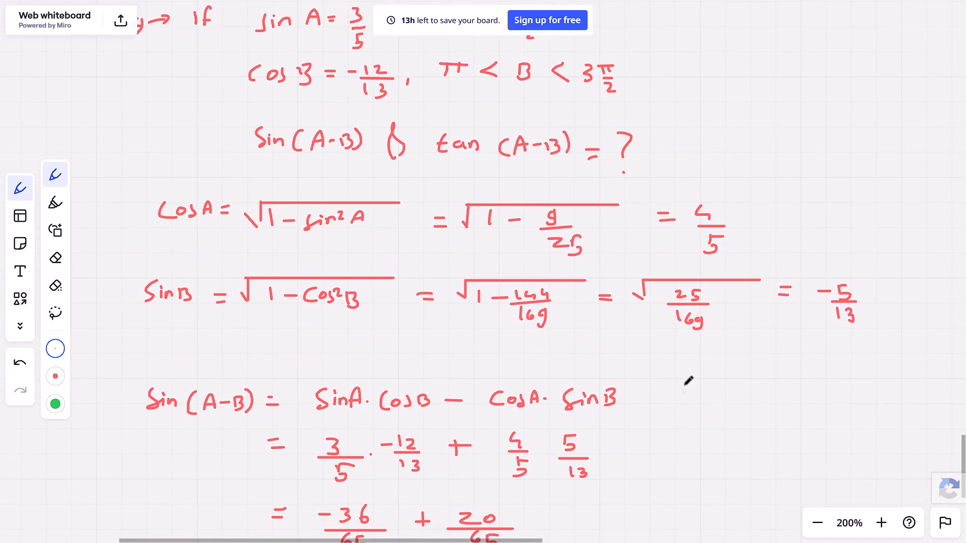
pyautogui.moveTo(684, 385); pyautogui.dragTo(687, 501, button='middle')
pyautogui.moveTo(637, 258); pyautogui.dragTo(627, 520, button='middle')
pyautogui.moveTo(663, 375); pyautogui.dragTo(664, 457, button='middle')
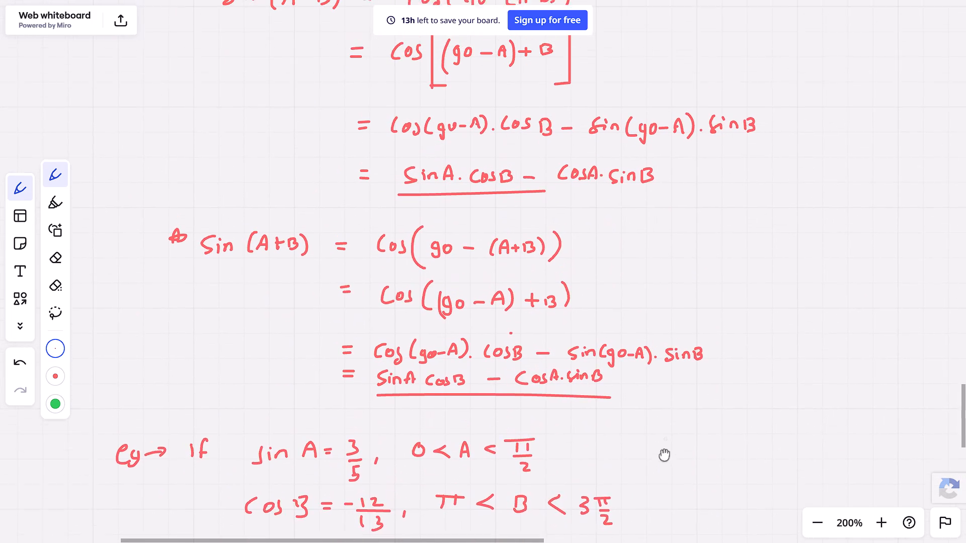
pyautogui.moveTo(664, 457); pyautogui.dragTo(643, 537, button='middle')
pyautogui.moveTo(659, 243); pyautogui.dragTo(645, 501, button='middle')
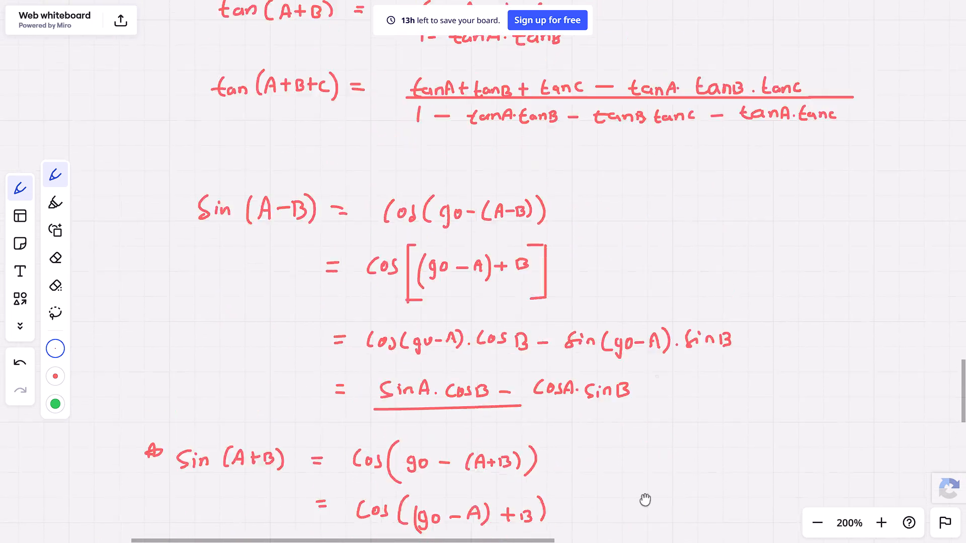
pyautogui.moveTo(645, 501); pyautogui.dragTo(651, 264, button='middle')
pyautogui.moveTo(632, 454); pyautogui.dragTo(673, 253, button='middle')
pyautogui.moveTo(651, 412); pyautogui.dragTo(695, 233, button='middle')
pyautogui.moveTo(690, 422); pyautogui.dragTo(637, 471, button='middle')
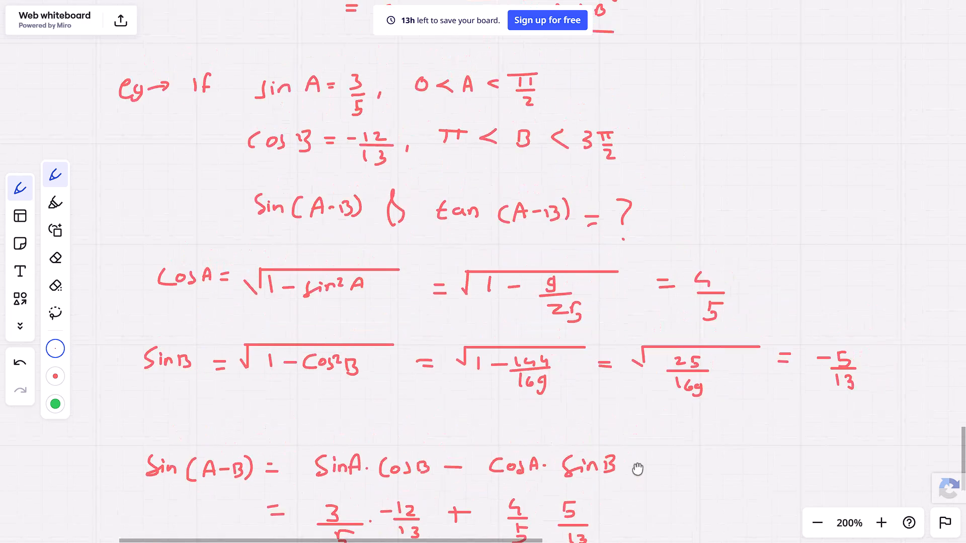
pyautogui.moveTo(637, 471); pyautogui.dragTo(645, 429, button='middle')
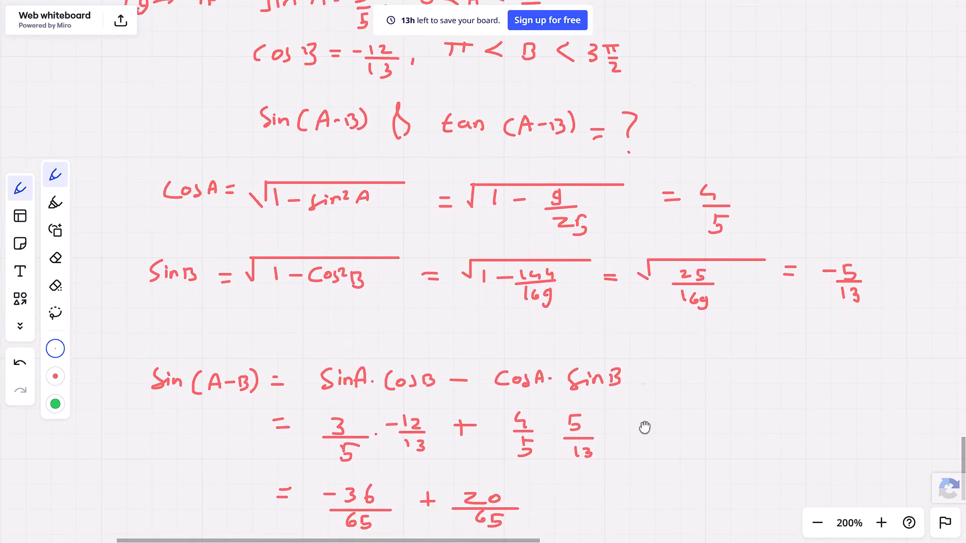
pyautogui.moveTo(645, 429); pyautogui.dragTo(625, 206, button='middle')
pyautogui.moveTo(593, 396); pyautogui.dragTo(611, 236, button='middle')
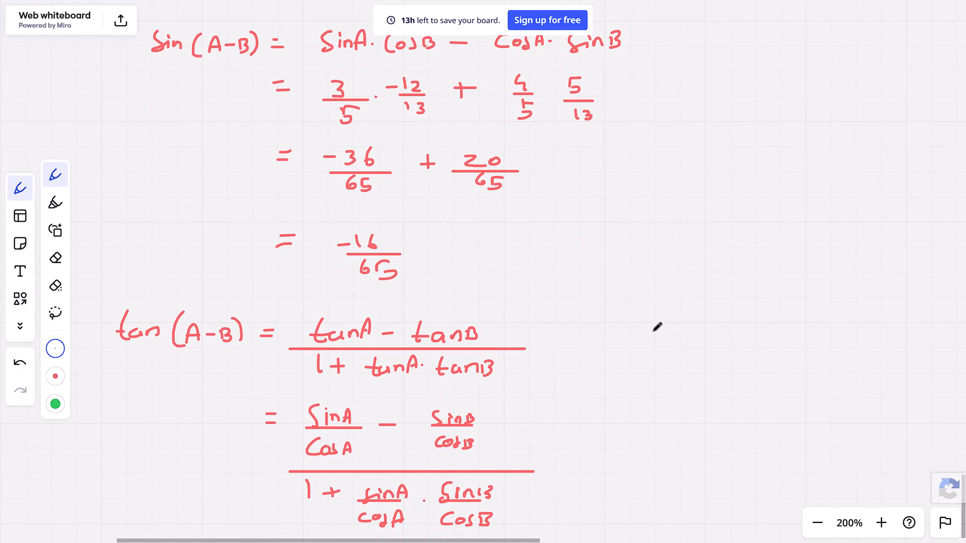
pyautogui.moveTo(651, 318); pyautogui.dragTo(658, 428, button='middle')
pyautogui.moveTo(648, 190); pyautogui.dragTo(673, 454, button='middle')
pyautogui.moveTo(668, 364); pyautogui.dragTo(674, 367, button='middle')
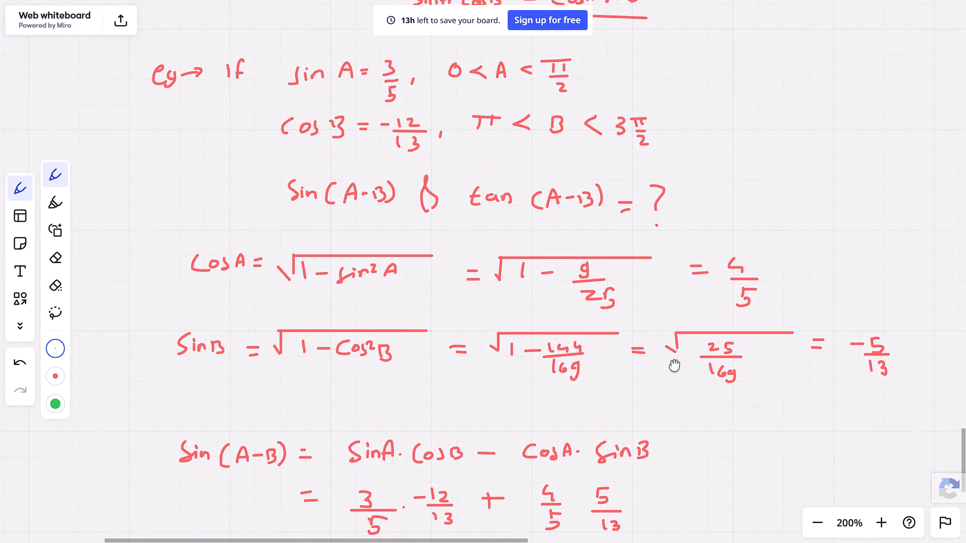
pyautogui.moveTo(674, 367); pyautogui.dragTo(651, 193, button='middle')
pyautogui.moveTo(634, 375); pyautogui.dragTo(648, 518, button='middle')
pyautogui.moveTo(645, 481); pyautogui.dragTo(643, 374, button='middle')
pyautogui.moveTo(611, 463); pyautogui.dragTo(617, 339, button='middle')
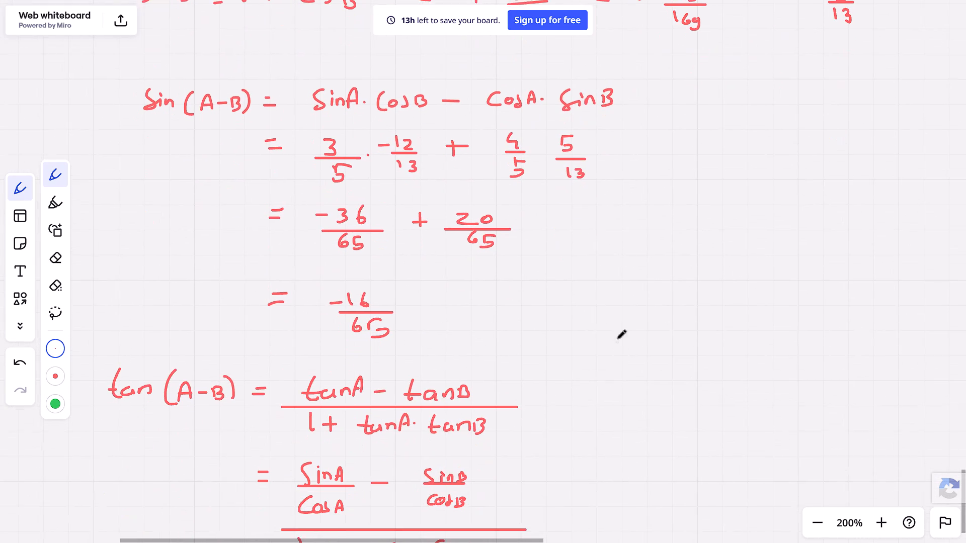
# Write 3/5 with a fraction bar beneath it beside the sin/cos form of tan (A−B).
pyautogui.moveTo(619, 395); pyautogui.dragTo(624, 341, button='middle')
pyautogui.moveTo(614, 402); pyautogui.dragTo(614, 419)
pyautogui.moveTo(634, 413); pyautogui.dragTo(631, 422)
pyautogui.moveTo(642, 417); pyautogui.dragTo(642, 421)
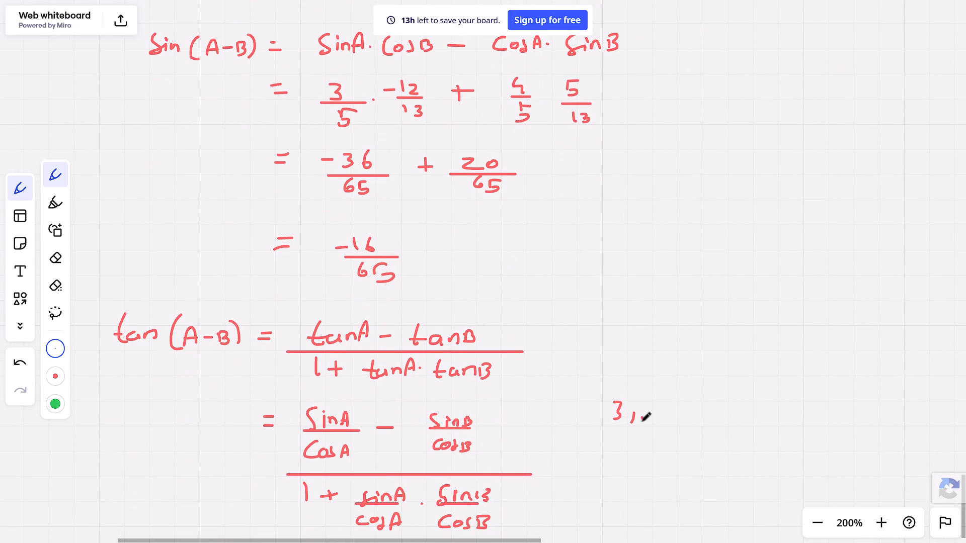
pyautogui.moveTo(642, 421); pyautogui.dragTo(651, 415)
pyautogui.moveTo(646, 424); pyautogui.dragTo(642, 429)
pyautogui.keyDown('shift'); pyautogui.moveTo(603, 435); pyautogui.dragTo(684, 437); pyautogui.keyUp('shift')
# Check the derived cos A in the worked example and write 4/5 beneath the fraction bar under 3/5.
pyautogui.moveTo(709, 199); pyautogui.dragTo(677, 498, button='middle')
pyautogui.moveTo(656, 278); pyautogui.dragTo(668, 331, button='middle')
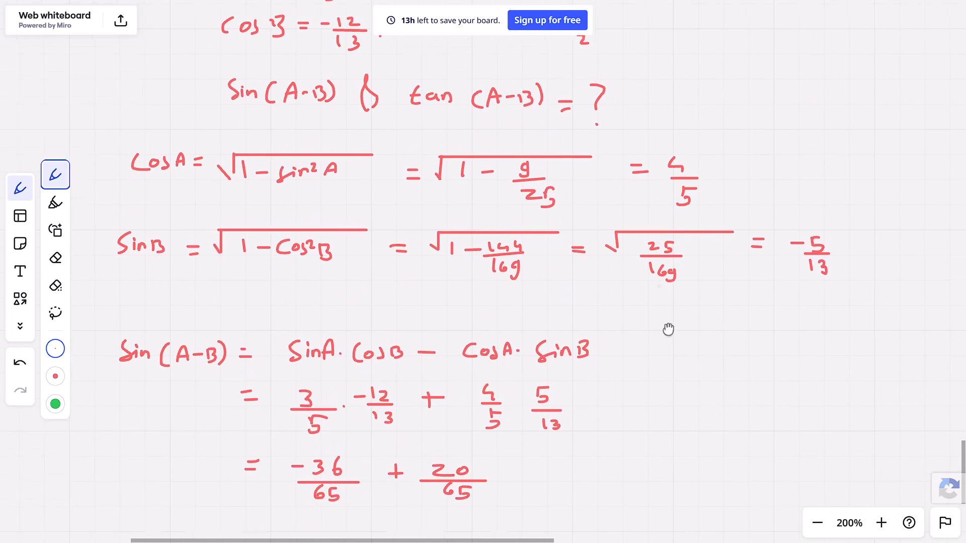
pyautogui.moveTo(668, 331); pyautogui.dragTo(671, 350, button='middle')
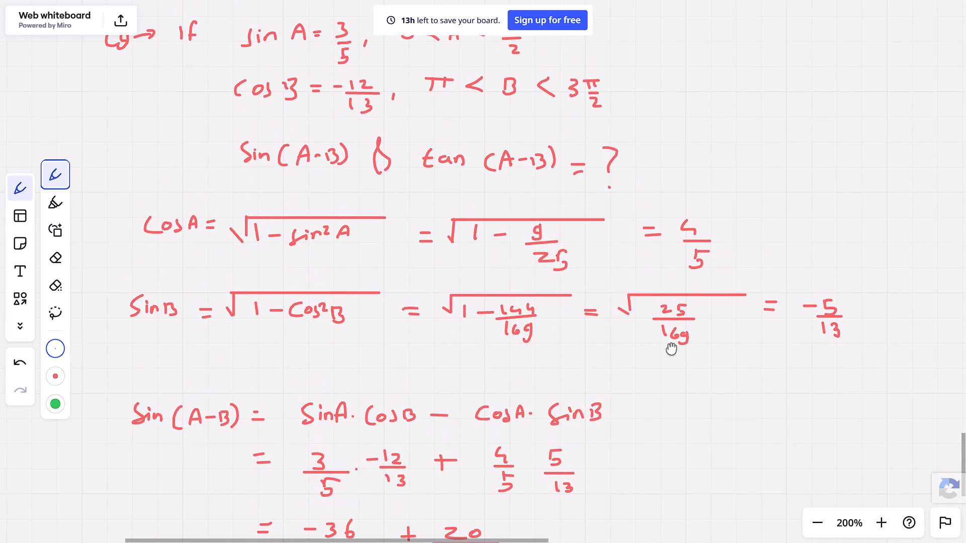
pyautogui.moveTo(671, 350); pyautogui.dragTo(673, 349, button='middle')
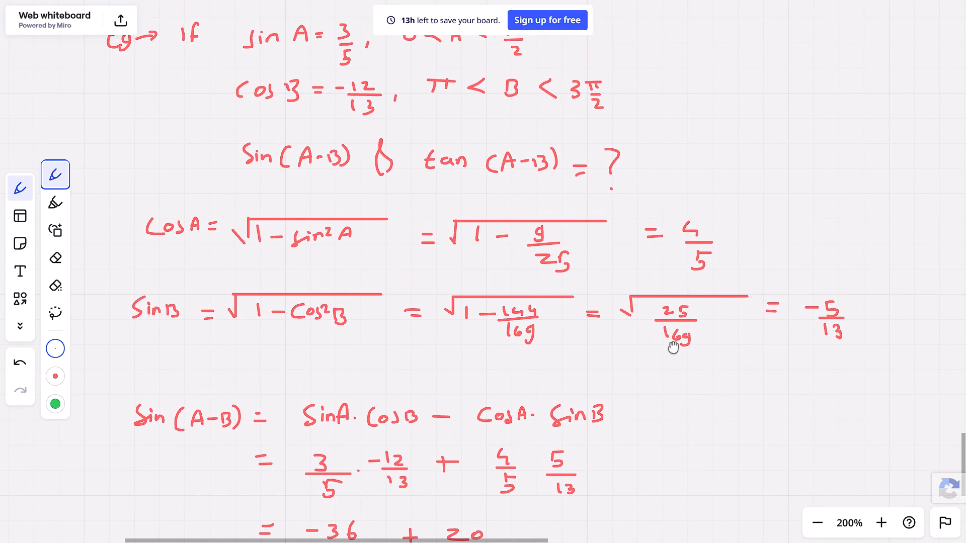
pyautogui.moveTo(673, 349); pyautogui.dragTo(697, 149, button='middle')
pyautogui.moveTo(669, 374); pyautogui.dragTo(675, 168, button='middle')
pyautogui.moveTo(623, 357); pyautogui.dragTo(628, 363)
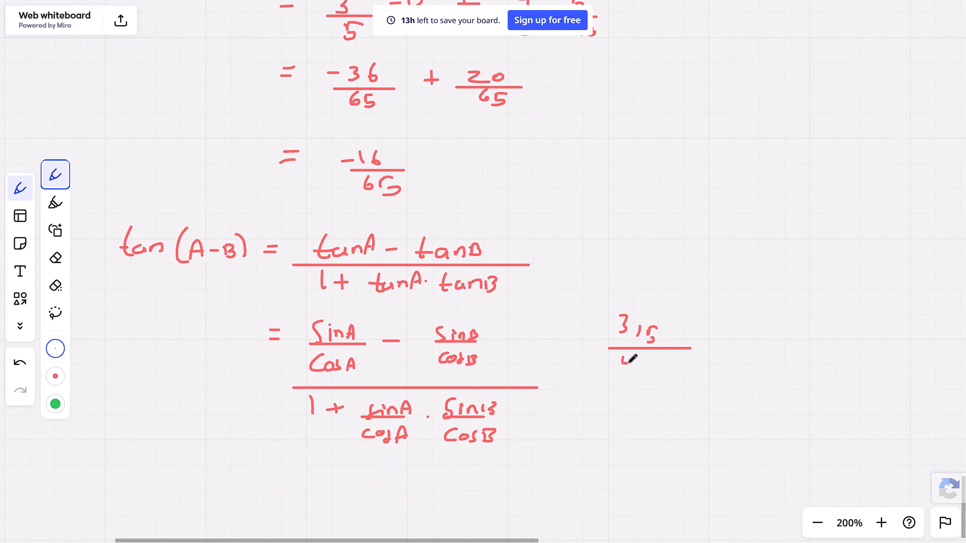
pyautogui.moveTo(628, 363); pyautogui.dragTo(628, 368)
pyautogui.moveTo(643, 358); pyautogui.dragTo(641, 368)
pyautogui.moveTo(652, 363); pyautogui.dragTo(658, 359)
pyautogui.moveTo(653, 368); pyautogui.dragTo(652, 376)
# Add a minus sign after the first compound fraction and write −5/13 with a fraction bar beneath it.
pyautogui.moveTo(713, 346); pyautogui.dragTo(721, 346)
pyautogui.moveTo(755, 329); pyautogui.dragTo(761, 329)
pyautogui.moveTo(773, 323); pyautogui.dragTo(775, 329)
pyautogui.moveTo(775, 320); pyautogui.dragTo(780, 319)
pyautogui.moveTo(777, 330); pyautogui.dragTo(774, 337)
pyautogui.moveTo(791, 331); pyautogui.dragTo(787, 342)
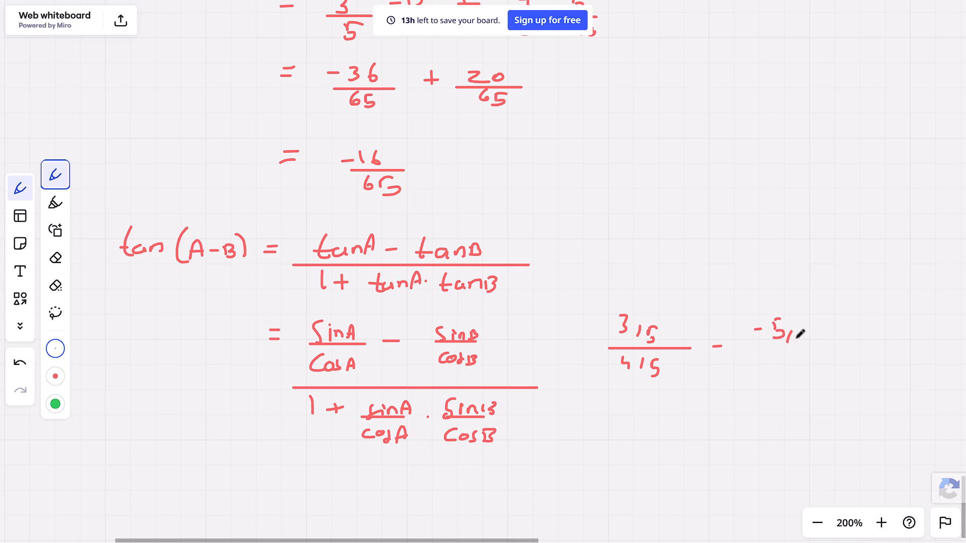
pyautogui.moveTo(800, 334); pyautogui.dragTo(800, 343)
pyautogui.moveTo(807, 334); pyautogui.dragTo(803, 347)
pyautogui.keyDown('shift'); pyautogui.moveTo(764, 353); pyautogui.dragTo(824, 356); pyautogui.keyUp('shift')
pyautogui.keyDown('shift'); pyautogui.moveTo(824, 356); pyautogui.dragTo(836, 357); pyautogui.keyUp('shift')
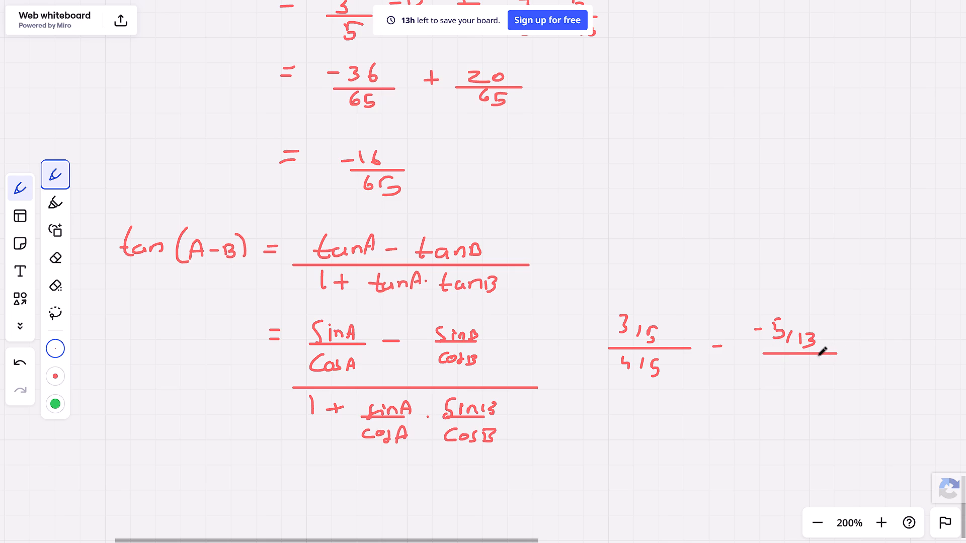
# Write the cos B value −12/13 beneath the bar under −5/13.
pyautogui.moveTo(771, 367); pyautogui.dragTo(783, 368)
pyautogui.moveTo(789, 365); pyautogui.dragTo(790, 372)
pyautogui.moveTo(795, 366); pyautogui.dragTo(801, 373)
pyautogui.moveTo(812, 366); pyautogui.dragTo(810, 377)
pyautogui.moveTo(822, 366); pyautogui.dragTo(821, 378)
# Draw the main fraction bar under both compound fractions and start its denominator with 1 + 3/4.
pyautogui.moveTo(819, 368); pyautogui.dragTo(814, 350, button='middle')
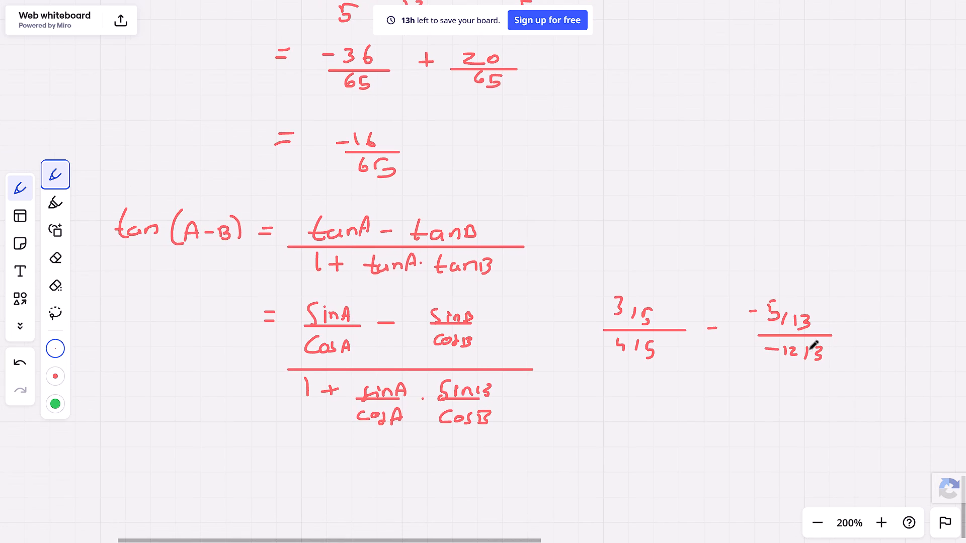
pyautogui.moveTo(803, 346); pyautogui.dragTo(753, 339, button='middle')
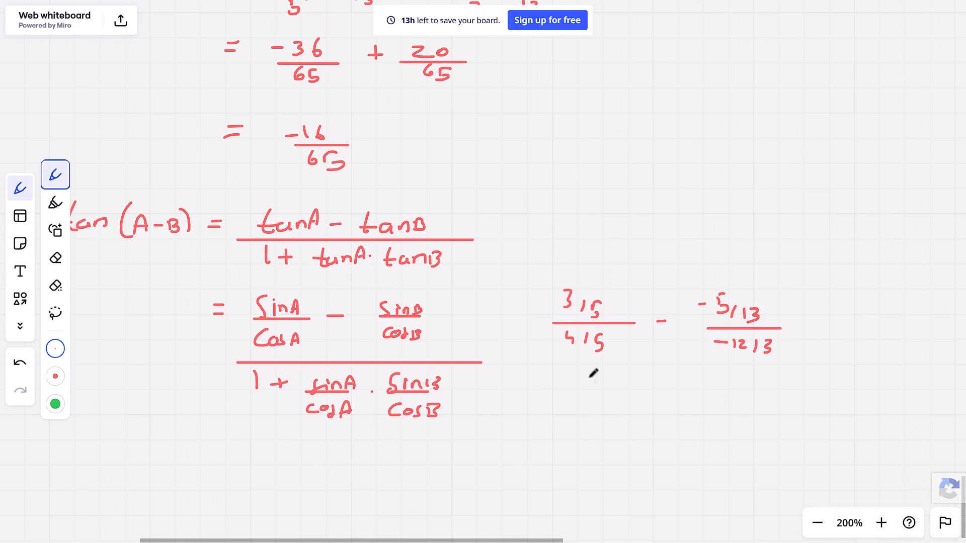
pyautogui.keyDown('shift'); pyautogui.moveTo(543, 366); pyautogui.dragTo(809, 375); pyautogui.keyUp('shift')
pyautogui.moveTo(563, 377); pyautogui.dragTo(566, 395)
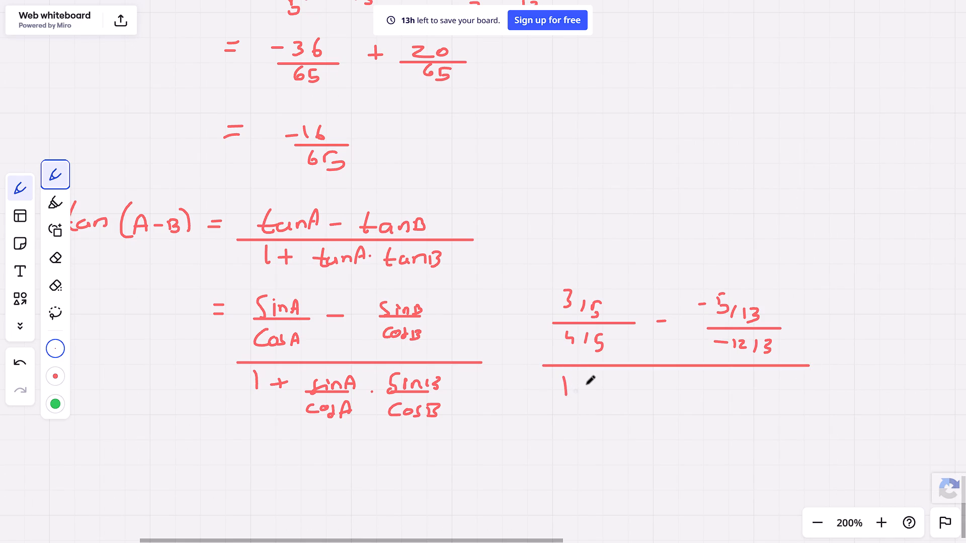
pyautogui.moveTo(591, 380); pyautogui.dragTo(593, 393)
pyautogui.moveTo(584, 388); pyautogui.dragTo(599, 387)
pyautogui.moveTo(622, 377); pyautogui.dragTo(623, 391)
pyautogui.click(642, 389)
pyautogui.hotkey('ctrl', 'z')
pyautogui.keyDown('shift'); pyautogui.moveTo(642, 385); pyautogui.dragTo(637, 397); pyautogui.keyUp('shift')
pyautogui.moveTo(650, 388); pyautogui.dragTo(654, 399)
pyautogui.moveTo(646, 395); pyautogui.dragTo(614, 398, button='middle')
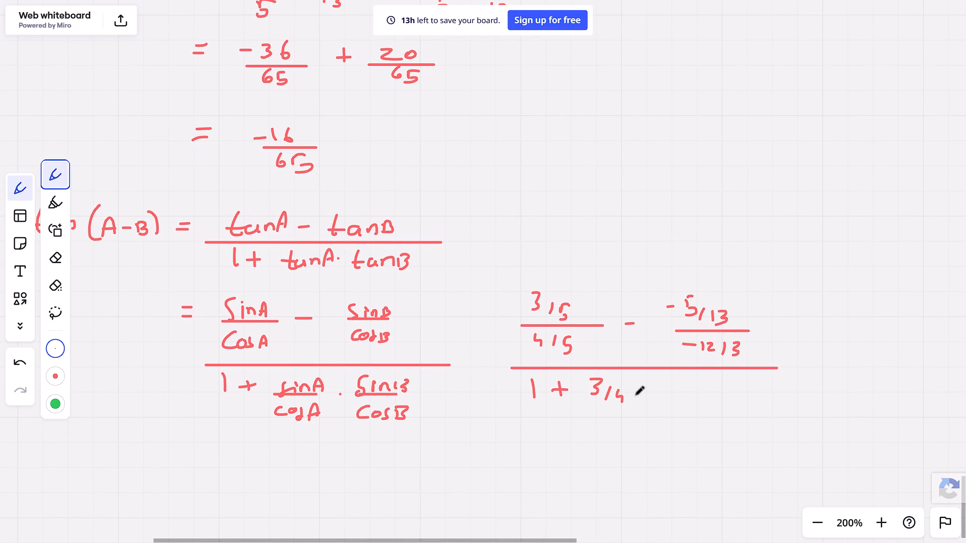
# Add a multiplication dot and −5/−12 after 3/4 to complete the substituted denominator.
pyautogui.click(634, 395)
pyautogui.moveTo(661, 387); pyautogui.dragTo(670, 385)
pyautogui.moveTo(680, 381); pyautogui.dragTo(682, 388)
pyautogui.moveTo(685, 382); pyautogui.dragTo(693, 382)
pyautogui.moveTo(689, 389); pyautogui.dragTo(686, 394)
pyautogui.moveTo(704, 392); pyautogui.dragTo(699, 406)
pyautogui.moveTo(706, 403); pyautogui.dragTo(712, 402)
pyautogui.moveTo(718, 399); pyautogui.dragTo(719, 407)
pyautogui.moveTo(725, 401); pyautogui.dragTo(736, 410)
# Write the simplified numerator 9/12 − 5/12 beneath the substituted tan (A−B) expression.
pyautogui.moveTo(721, 412); pyautogui.dragTo(713, 381, button='middle')
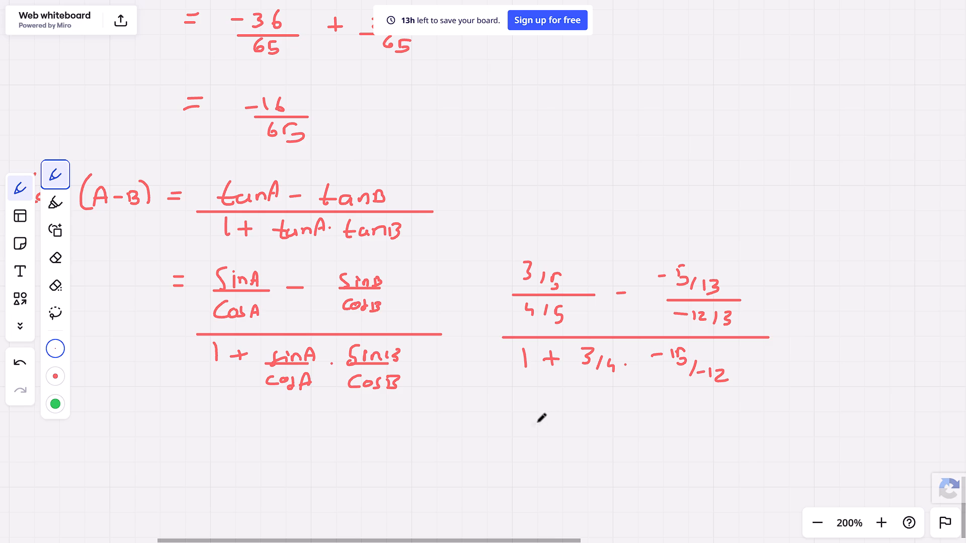
pyautogui.moveTo(544, 418); pyautogui.dragTo(538, 429)
pyautogui.moveTo(543, 416); pyautogui.dragTo(541, 422)
pyautogui.keyDown('shift'); pyautogui.moveTo(524, 435); pyautogui.dragTo(561, 437); pyautogui.keyUp('shift')
pyautogui.moveTo(537, 446); pyautogui.dragTo(537, 454)
pyautogui.moveTo(545, 449); pyautogui.dragTo(555, 455)
pyautogui.moveTo(580, 434); pyautogui.dragTo(596, 434)
pyautogui.moveTo(624, 417); pyautogui.dragTo(627, 424)
pyautogui.moveTo(626, 416); pyautogui.dragTo(635, 415)
pyautogui.moveTo(629, 422); pyautogui.dragTo(629, 427)
pyautogui.moveTo(616, 436); pyautogui.dragTo(647, 437)
pyautogui.moveTo(630, 442); pyautogui.dragTo(631, 451)
pyautogui.moveTo(640, 446); pyautogui.dragTo(645, 445)
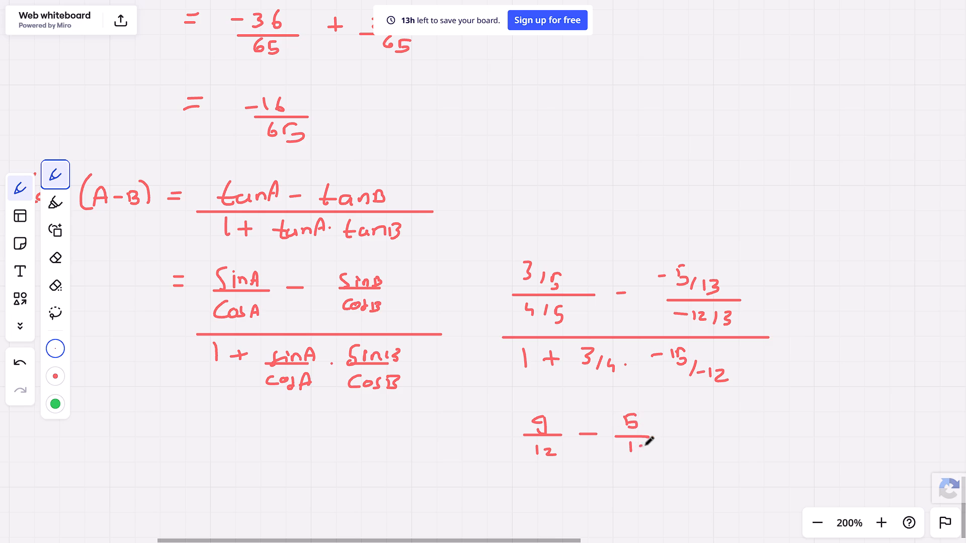
pyautogui.moveTo(645, 445); pyautogui.dragTo(649, 454)
# Draw a long fraction bar under 9/12 − 5/12 and write "1 +" beneath it.
pyautogui.moveTo(651, 441); pyautogui.dragTo(651, 408, button='middle')
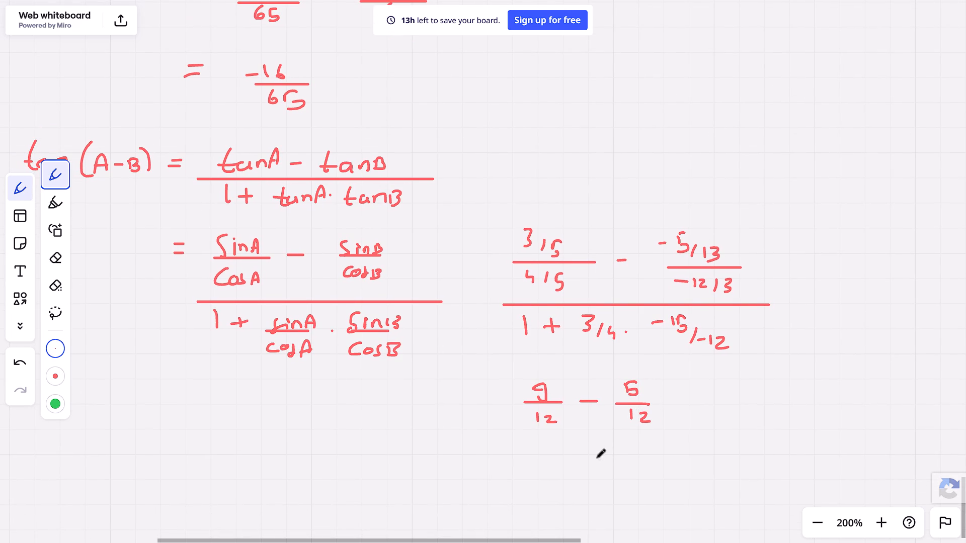
pyautogui.keyDown('shift'); pyautogui.moveTo(521, 445); pyautogui.dragTo(690, 453); pyautogui.keyUp('shift')
pyautogui.moveTo(653, 454); pyautogui.dragTo(652, 425, button='middle')
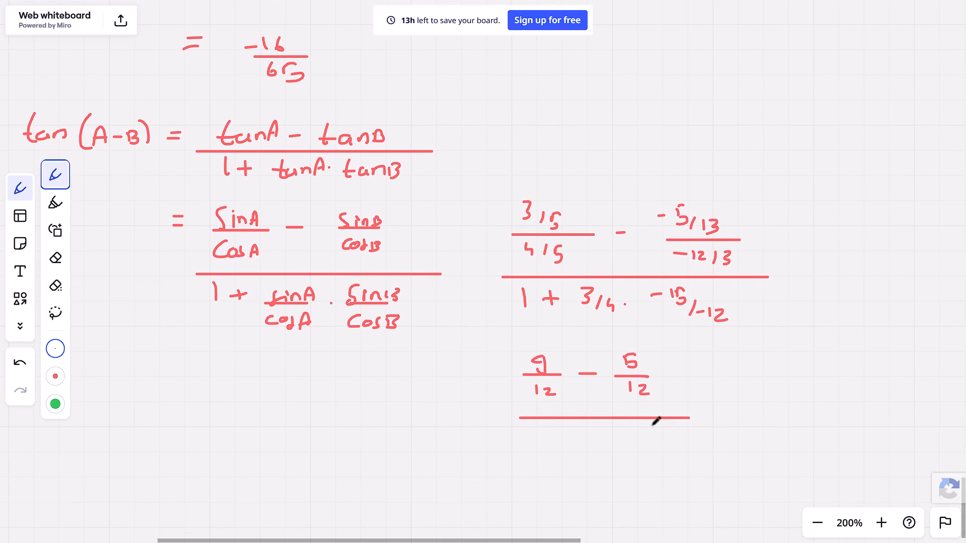
pyautogui.moveTo(532, 434); pyautogui.dragTo(533, 448)
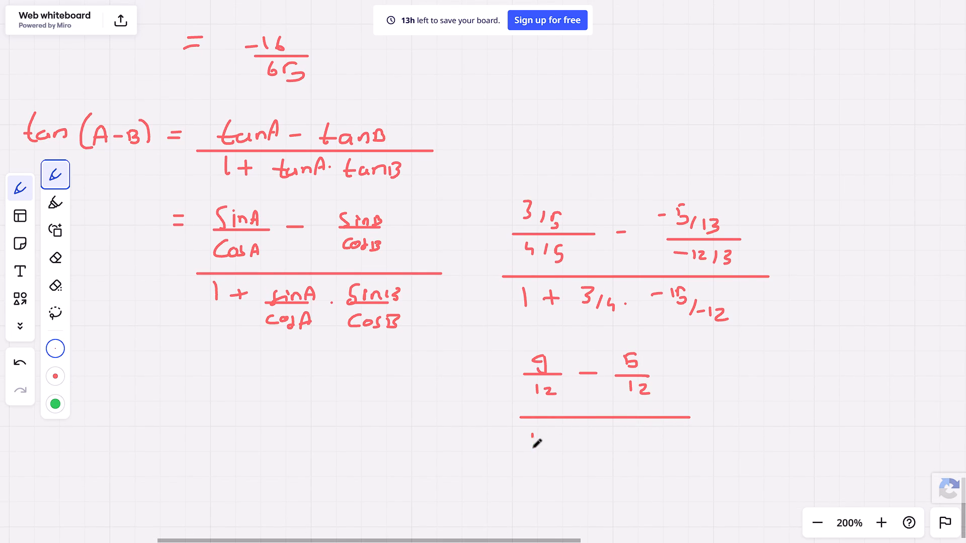
pyautogui.moveTo(533, 448); pyautogui.dragTo(533, 450)
pyautogui.moveTo(562, 439); pyautogui.dragTo(565, 450)
pyautogui.moveTo(557, 448); pyautogui.dragTo(568, 448)
pyautogui.hotkey('ctrl', 'z')
pyautogui.keyDown('shift'); pyautogui.moveTo(558, 444); pyautogui.dragTo(572, 444); pyautogui.keyUp('shift')
# Draw a short fraction bar after "1 +" in the lower denominator and write −12 beneath it.
pyautogui.keyDown('shift'); pyautogui.moveTo(593, 449); pyautogui.dragTo(632, 451); pyautogui.keyUp('shift')
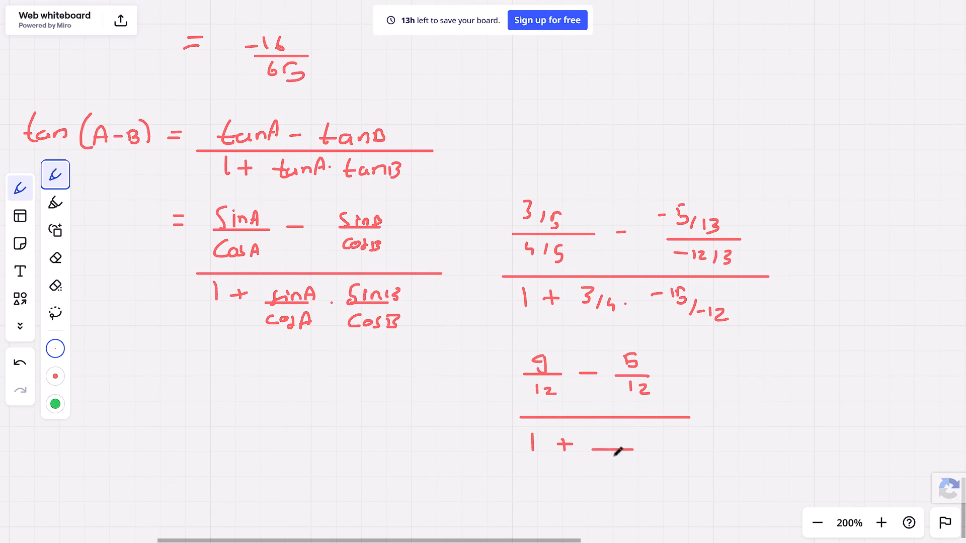
pyautogui.moveTo(593, 460); pyautogui.dragTo(603, 460)
pyautogui.moveTo(611, 459); pyautogui.dragTo(614, 466)
pyautogui.moveTo(620, 462); pyautogui.dragTo(634, 467)
# Write out a side multiplication of 15 by 9 in the empty area beside the working, with carry 4 and product 135.
pyautogui.moveTo(498, 392); pyautogui.dragTo(358, 356, button='middle')
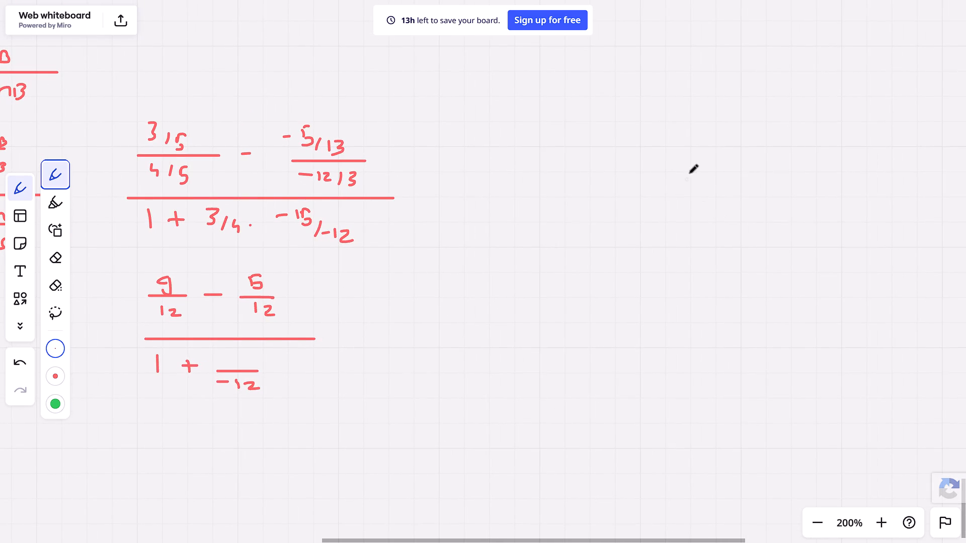
pyautogui.moveTo(682, 166); pyautogui.dragTo(685, 174)
pyautogui.moveTo(694, 164); pyautogui.dragTo(703, 159)
pyautogui.moveTo(701, 170); pyautogui.dragTo(702, 175)
pyautogui.moveTo(713, 184); pyautogui.dragTo(706, 193)
pyautogui.moveTo(707, 180); pyautogui.dragTo(708, 186)
pyautogui.keyDown('shift'); pyautogui.moveTo(668, 207); pyautogui.dragTo(736, 207); pyautogui.keyUp('shift')
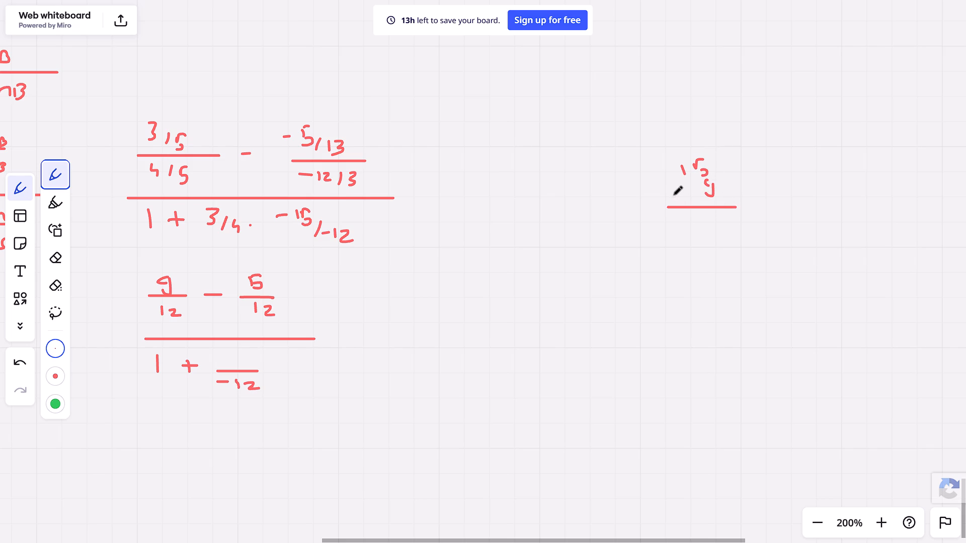
pyautogui.moveTo(678, 183); pyautogui.dragTo(685, 192)
pyautogui.moveTo(710, 214); pyautogui.dragTo(721, 214)
pyautogui.moveTo(713, 222); pyautogui.dragTo(707, 229)
pyautogui.moveTo(673, 218); pyautogui.dragTo(676, 224)
pyautogui.moveTo(689, 217); pyautogui.dragTo(693, 218)
pyautogui.moveTo(693, 218); pyautogui.dragTo(694, 228)
# Write 135 above −12 to complete the fraction in the lower denominator.
pyautogui.moveTo(567, 276); pyautogui.dragTo(736, 241, button='middle')
pyautogui.moveTo(396, 315); pyautogui.dragTo(397, 323)
pyautogui.moveTo(406, 316); pyautogui.dragTo(408, 323)
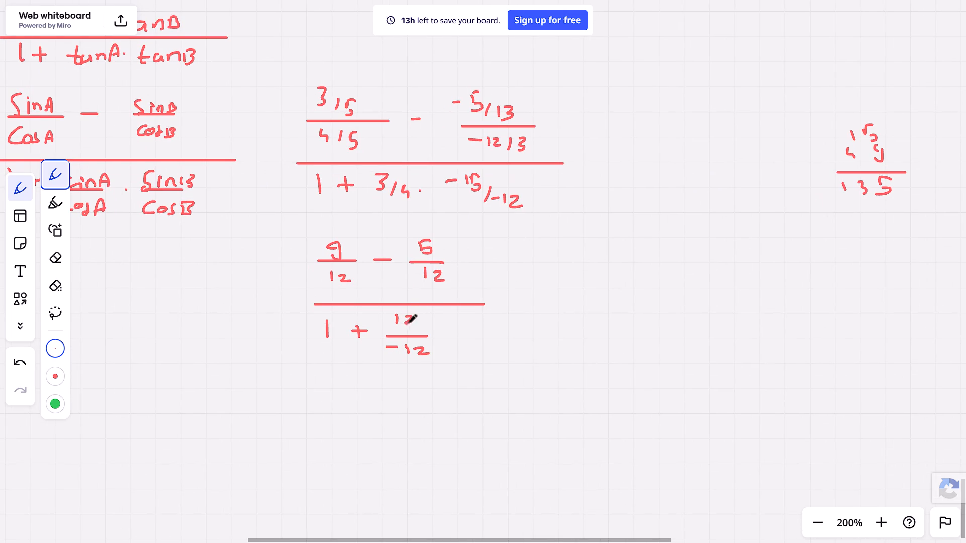
pyautogui.moveTo(408, 323); pyautogui.dragTo(404, 327)
pyautogui.moveTo(419, 319); pyautogui.dragTo(426, 315)
pyautogui.click(421, 323)
# Write "= 4/12" beside the simplified fraction, followed by a long division slash and 123.
pyautogui.moveTo(509, 256); pyautogui.dragTo(517, 256)
pyautogui.moveTo(507, 264); pyautogui.dragTo(521, 264)
pyautogui.moveTo(578, 240); pyautogui.dragTo(586, 256)
pyautogui.keyDown('shift'); pyautogui.moveTo(571, 259); pyautogui.dragTo(606, 259); pyautogui.keyUp('shift')
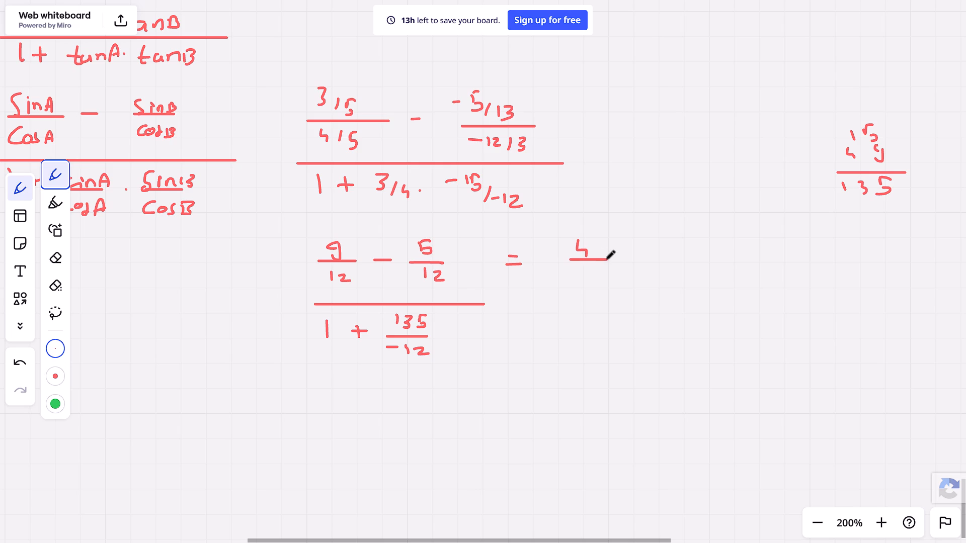
pyautogui.moveTo(584, 269); pyautogui.dragTo(585, 278)
pyautogui.moveTo(590, 271); pyautogui.dragTo(602, 278)
pyautogui.keyDown('shift'); pyautogui.moveTo(628, 269); pyautogui.dragTo(607, 309); pyautogui.keyUp('shift')
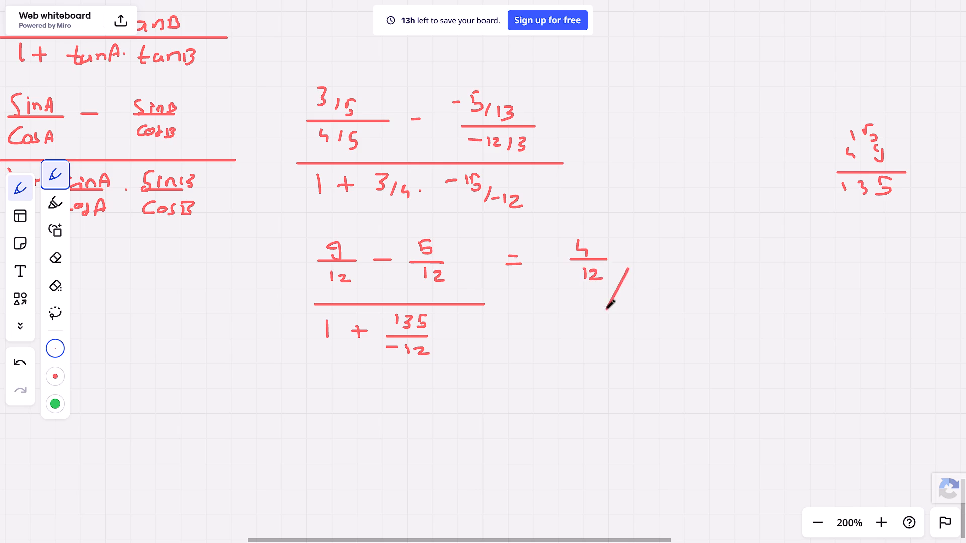
pyautogui.moveTo(600, 306); pyautogui.dragTo(548, 302, button='middle')
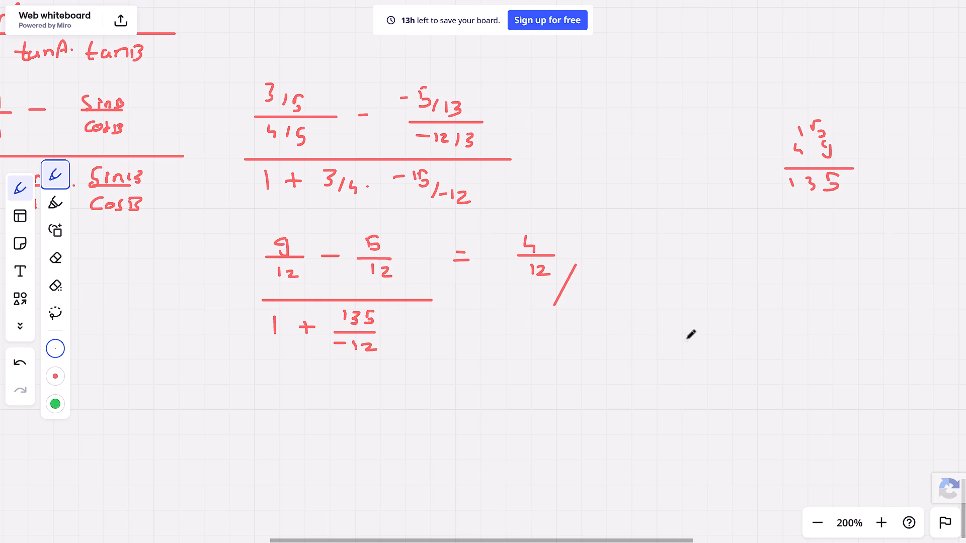
pyautogui.moveTo(586, 279); pyautogui.dragTo(586, 289)
pyautogui.moveTo(591, 280); pyautogui.dragTo(607, 289)
pyautogui.moveTo(615, 281); pyautogui.dragTo(618, 294)
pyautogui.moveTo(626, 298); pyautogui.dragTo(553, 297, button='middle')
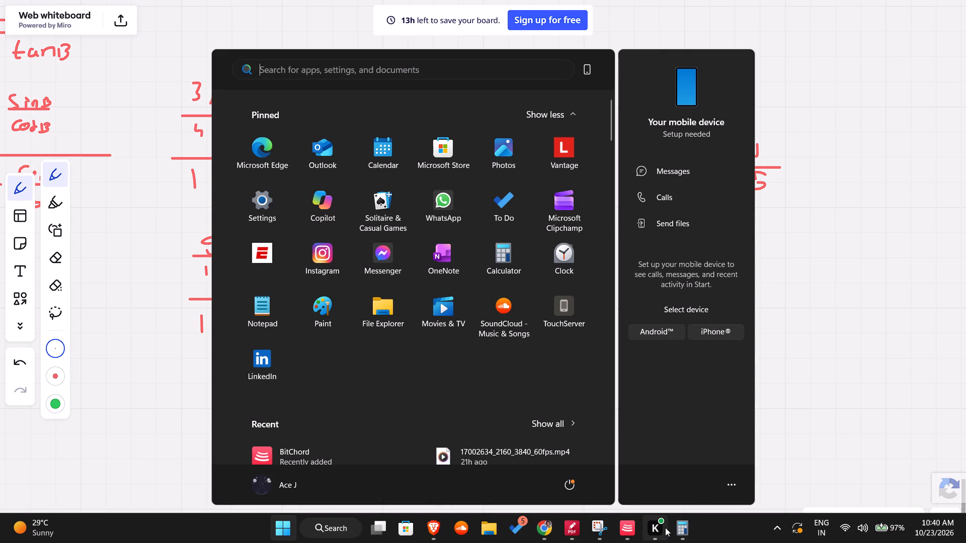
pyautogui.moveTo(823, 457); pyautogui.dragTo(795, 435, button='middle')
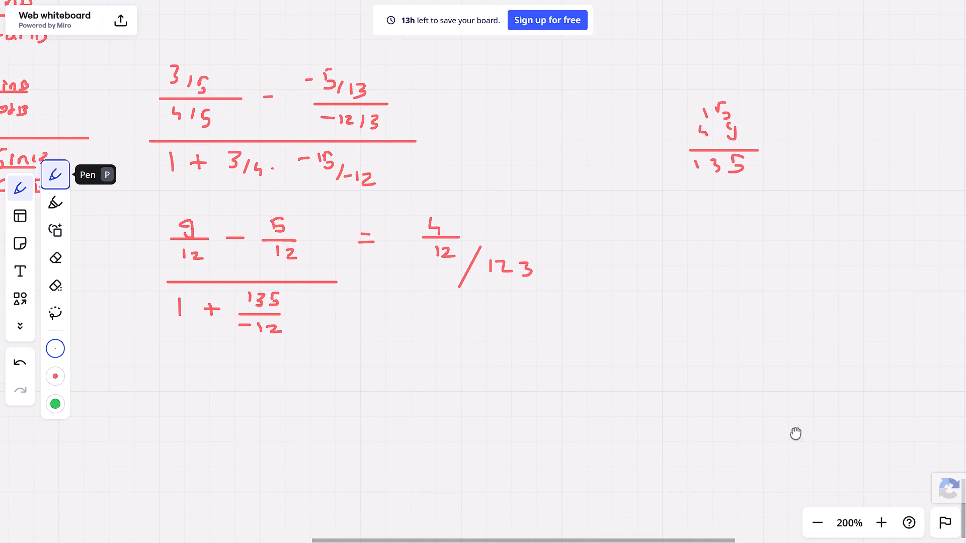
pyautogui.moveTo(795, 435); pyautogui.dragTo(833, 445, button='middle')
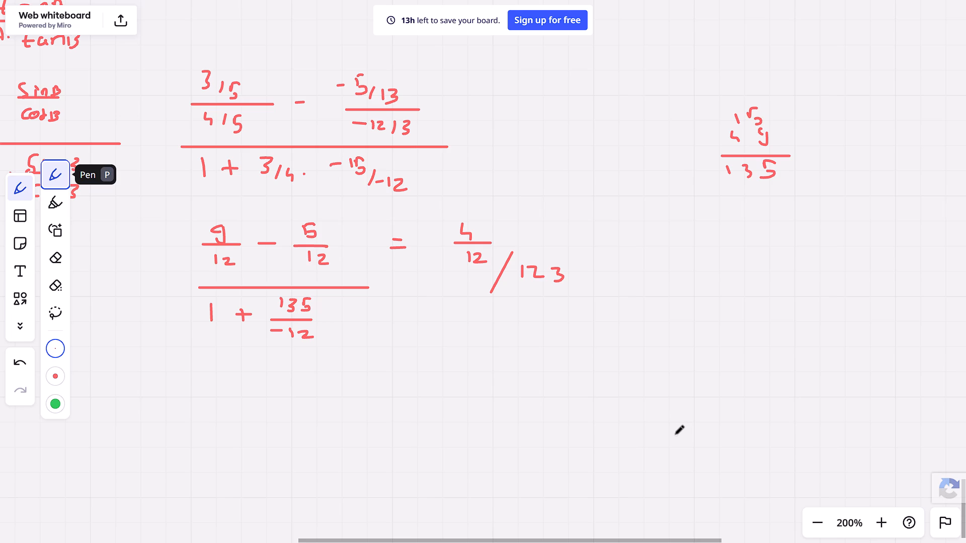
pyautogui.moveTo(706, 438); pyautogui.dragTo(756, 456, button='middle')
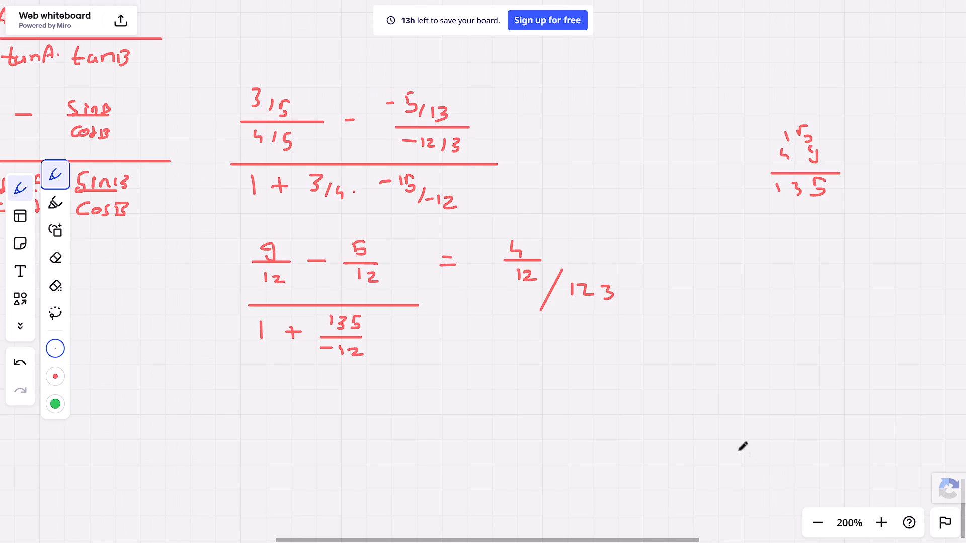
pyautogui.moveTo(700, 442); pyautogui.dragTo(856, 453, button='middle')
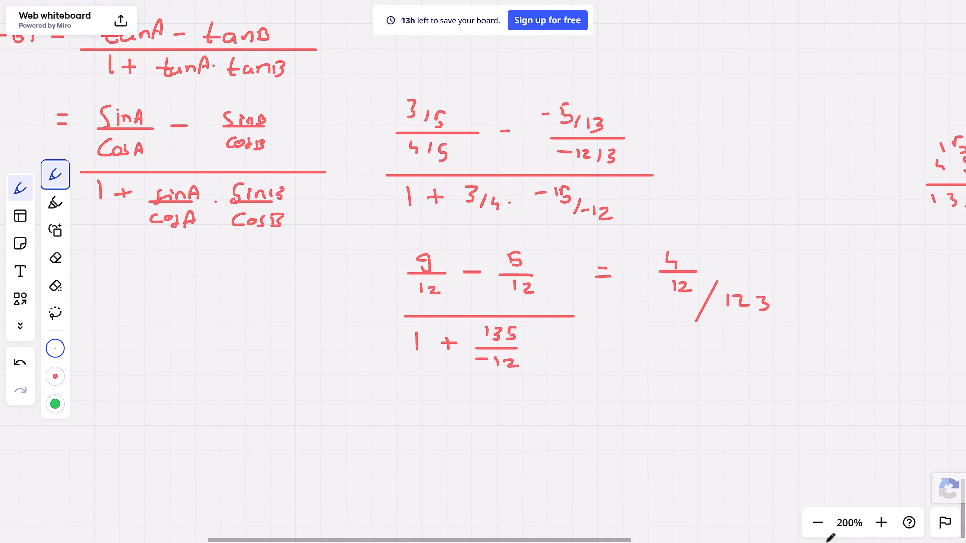
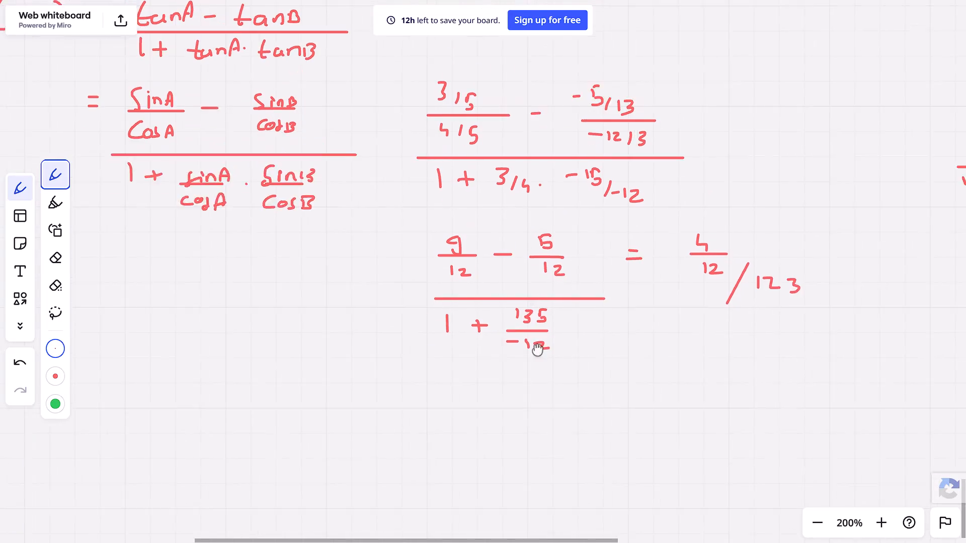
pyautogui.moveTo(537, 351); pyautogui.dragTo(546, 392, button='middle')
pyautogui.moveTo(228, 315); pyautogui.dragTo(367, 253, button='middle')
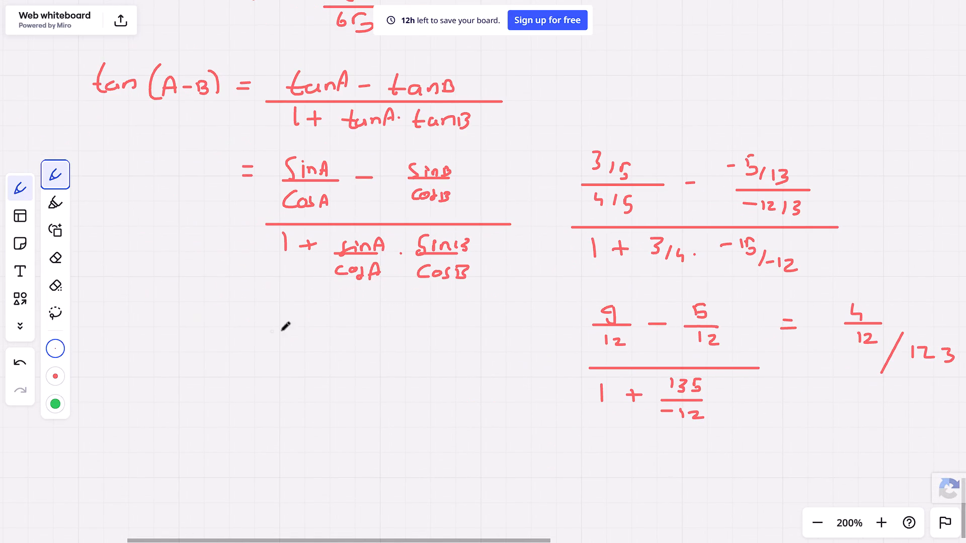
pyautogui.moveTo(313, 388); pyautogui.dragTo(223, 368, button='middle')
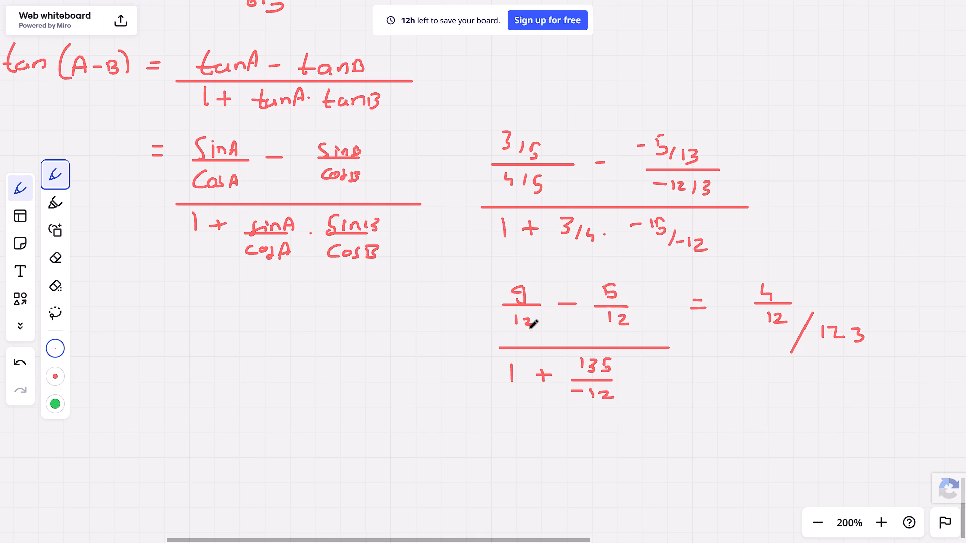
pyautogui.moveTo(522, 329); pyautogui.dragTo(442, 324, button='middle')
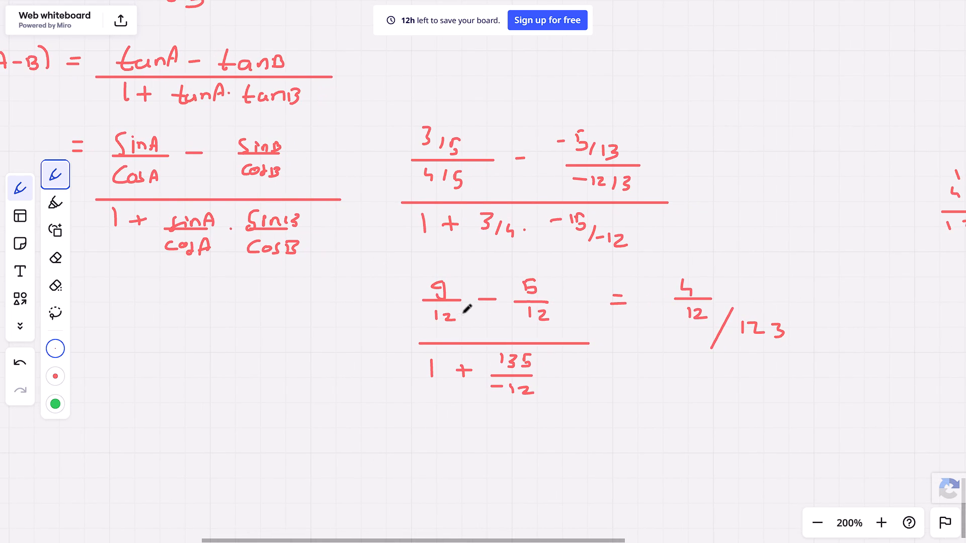